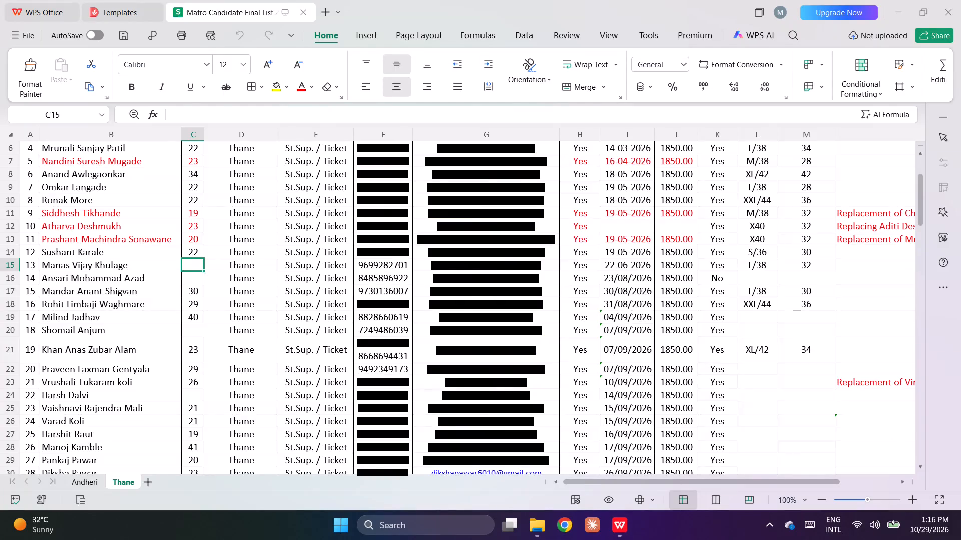
Enter shirt size M/38 and trouser size 28 for the candidate in row 16 (Sr. No. 14) of the Thane sheet.
{"action": "left_click", "coordinate": [225, 283]}
{"action": "key", "text": "Left"}
{"action": "key", "text": "Down"}
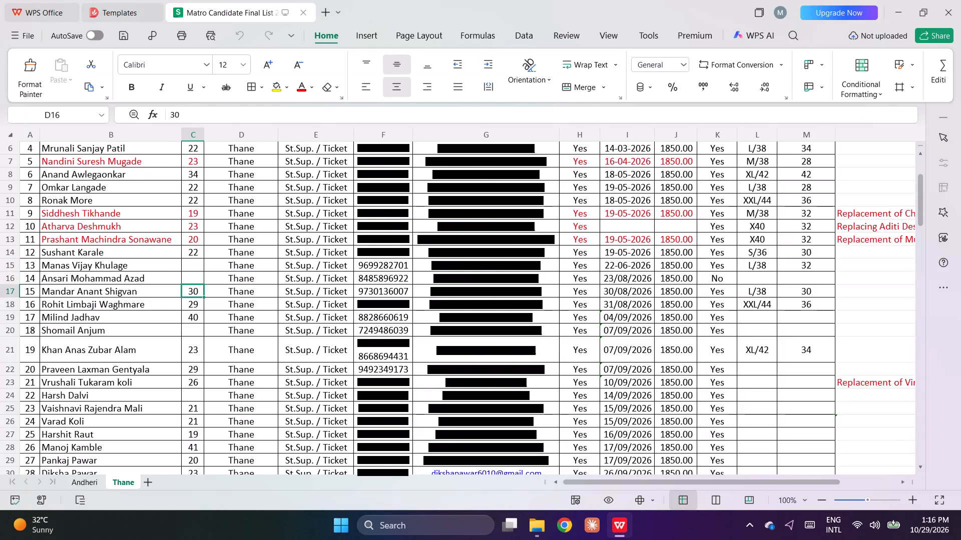
{"action": "key", "text": "Up"}
{"action": "key", "text": "Up"}
{"action": "key", "text": "Up"}
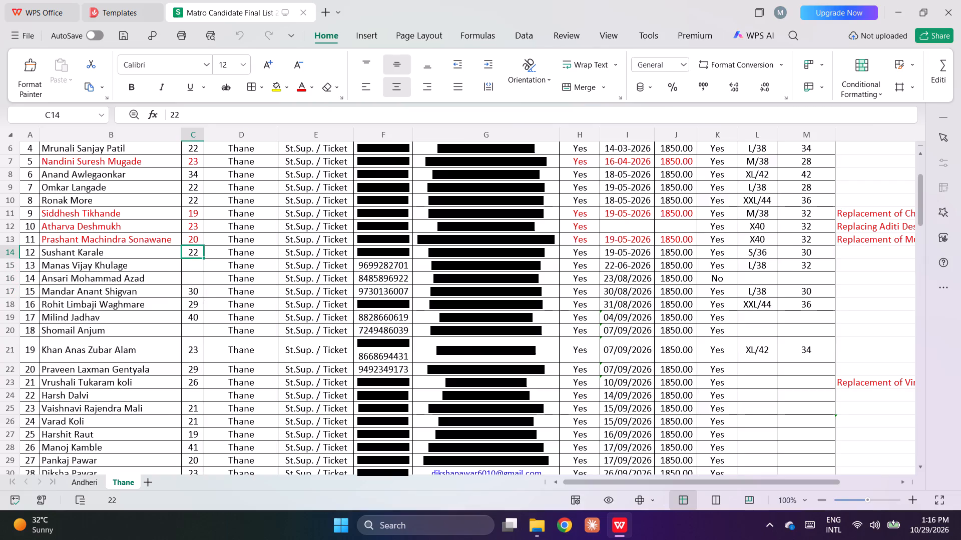
{"action": "key", "text": "Down"}
{"action": "key", "text": "Down"}
{"action": "key", "text": "Down"}
{"action": "key", "text": "Right"}
{"action": "key", "text": "Right"}
{"action": "key", "text": "Right"}
{"action": "key", "text": "Right"}
{"action": "key", "text": "Right"}
{"action": "key", "text": "Right"}
{"action": "key", "text": "Right"}
{"action": "key", "text": "Right"}
{"action": "key", "text": "Right"}
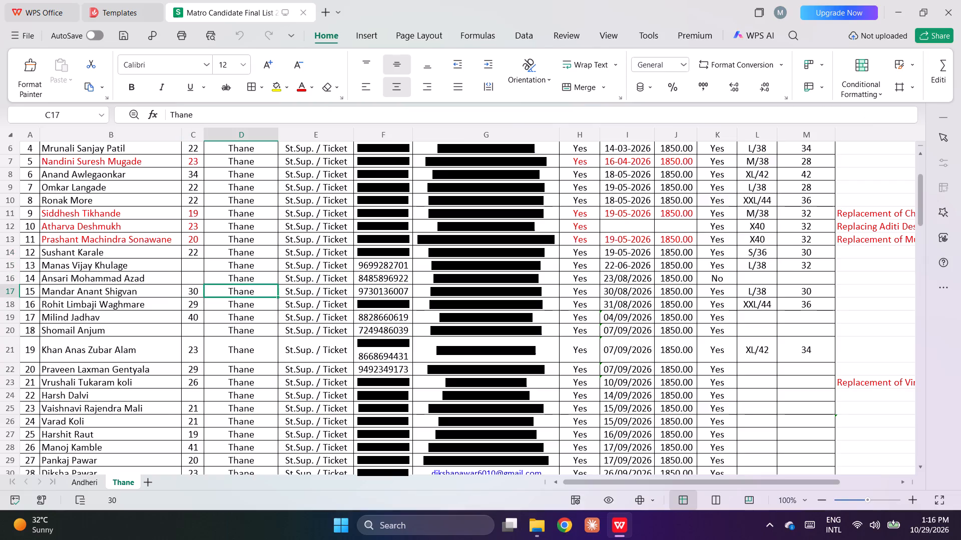
{"action": "key", "text": "Up"}
{"action": "key", "text": "Left"}
{"action": "key", "text": "Left"}
{"action": "key", "text": "Left"}
{"action": "key", "text": "Left"}
{"action": "key", "text": "Left"}
{"action": "key", "text": "Left"}
{"action": "key", "text": "Left"}
{"action": "key", "text": "Left"}
{"action": "key", "text": "Left"}
{"action": "key", "text": "Left"}
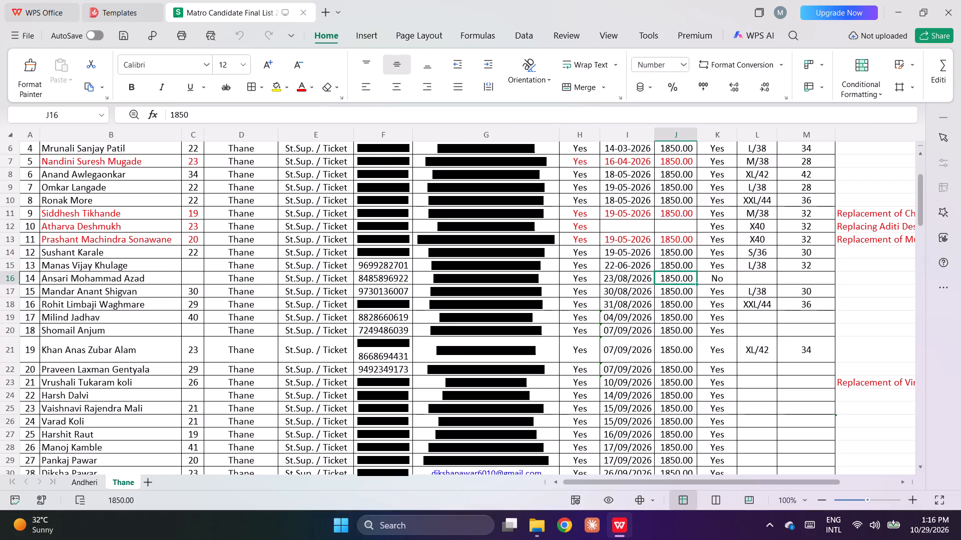
{"action": "key", "text": "Right"}
{"action": "key", "text": "Right"}
{"action": "key", "text": "Right"}
{"action": "key", "text": "Right"}
{"action": "key", "text": "Right"}
{"action": "key", "text": "Right"}
{"action": "key", "text": "Right"}
{"action": "key", "text": "Right"}
{"action": "key", "text": "Right"}
{"action": "key", "text": "Right"}
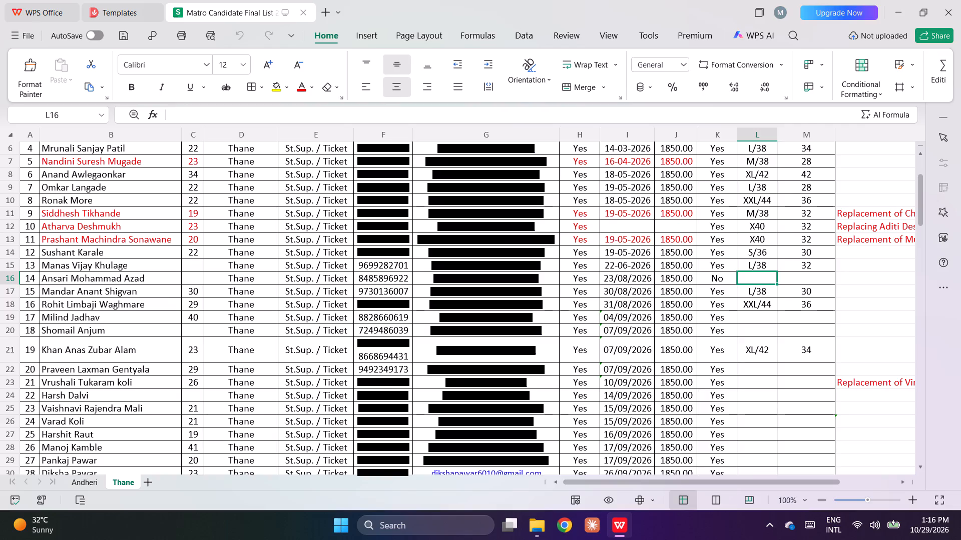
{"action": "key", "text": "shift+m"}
{"action": "key", "text": "Right"}
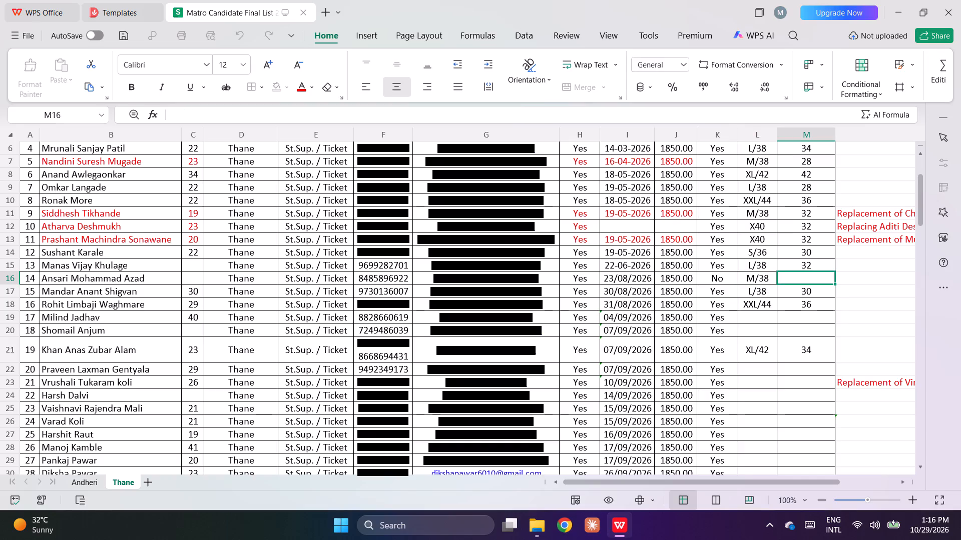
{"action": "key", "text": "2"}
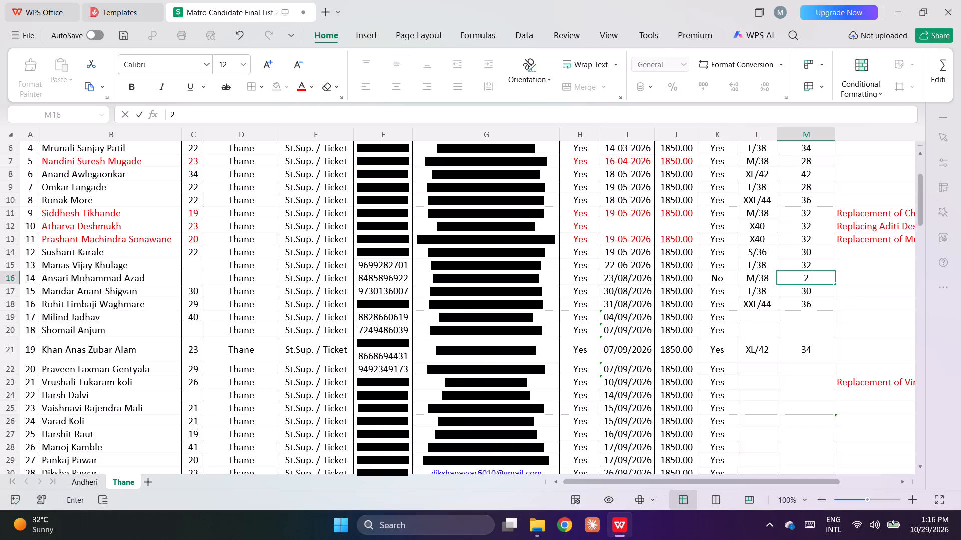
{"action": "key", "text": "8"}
{"action": "key", "text": "Down"}
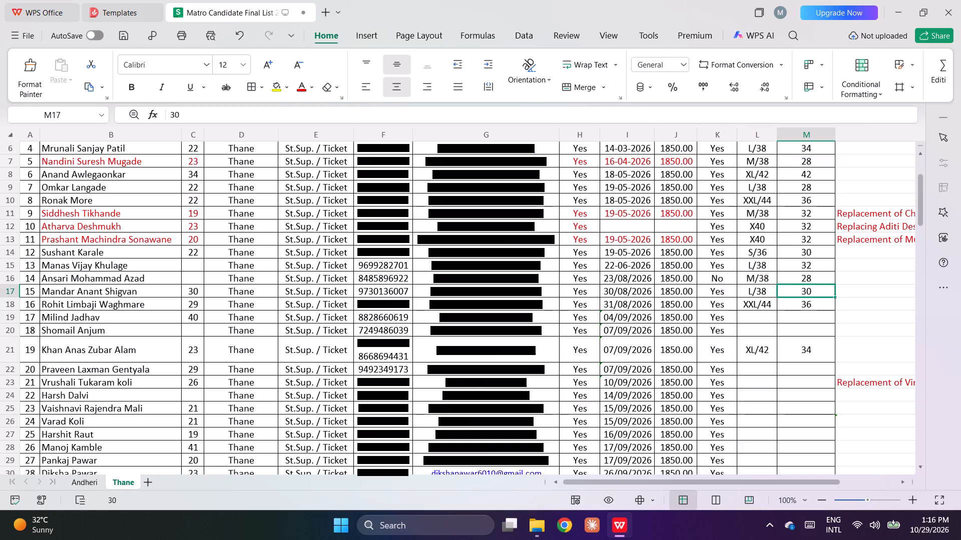
Enter shirt size L/40 and trouser size 34 for the candidate in row 19 (Sr. No. 17), and save the workbook.
{"action": "key", "text": "Down"}
{"action": "key", "text": "Down"}
{"action": "key", "text": "Left"}
{"action": "key", "text": "Left"}
{"action": "key", "text": "Left"}
{"action": "key", "text": "Left"}
{"action": "key", "text": "Left"}
{"action": "key", "text": "Left"}
{"action": "key", "text": "Left"}
{"action": "key", "text": "Left"}
{"action": "key", "text": "Left"}
{"action": "key", "text": "Left"}
{"action": "key", "text": "Left"}
{"action": "key", "text": "Left"}
{"action": "key", "text": "Left"}
{"action": "key", "text": "Left"}
{"action": "key", "text": "Left"}
{"action": "key", "text": "Left"}
{"action": "key", "text": "Left"}
{"action": "key", "text": "Left"}
{"action": "key", "text": "Left"}
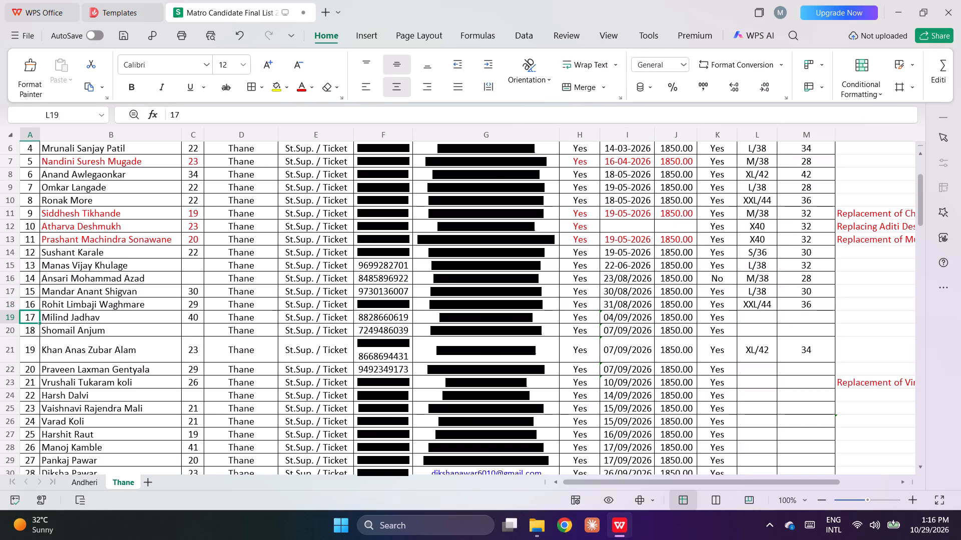
{"action": "key", "text": "Right"}
{"action": "key", "text": "Right"}
{"action": "key", "text": "Right"}
{"action": "key", "text": "Right"}
{"action": "key", "text": "Right"}
{"action": "key", "text": "Right"}
{"action": "key", "text": "Right"}
{"action": "key", "text": "Right"}
{"action": "key", "text": "Right"}
{"action": "key", "text": "Right"}
{"action": "key", "text": "Right"}
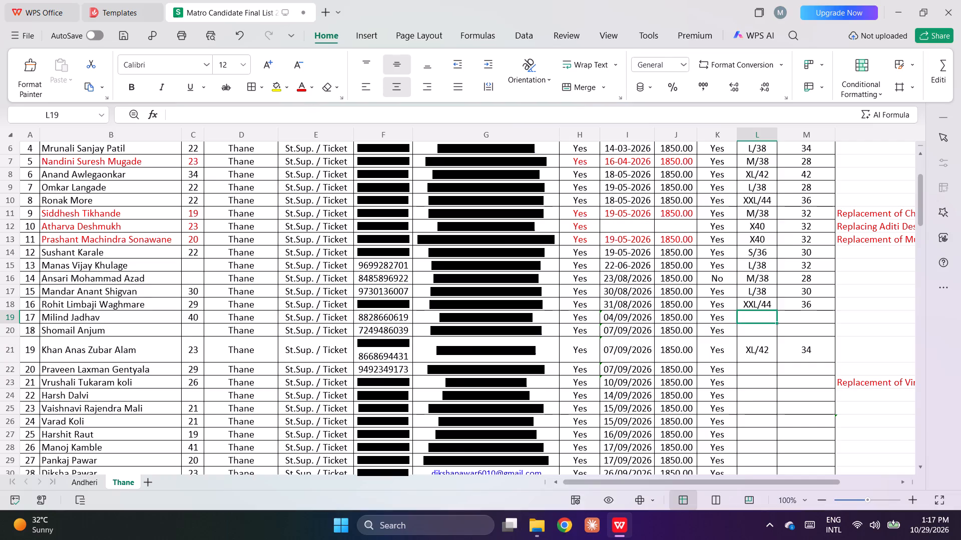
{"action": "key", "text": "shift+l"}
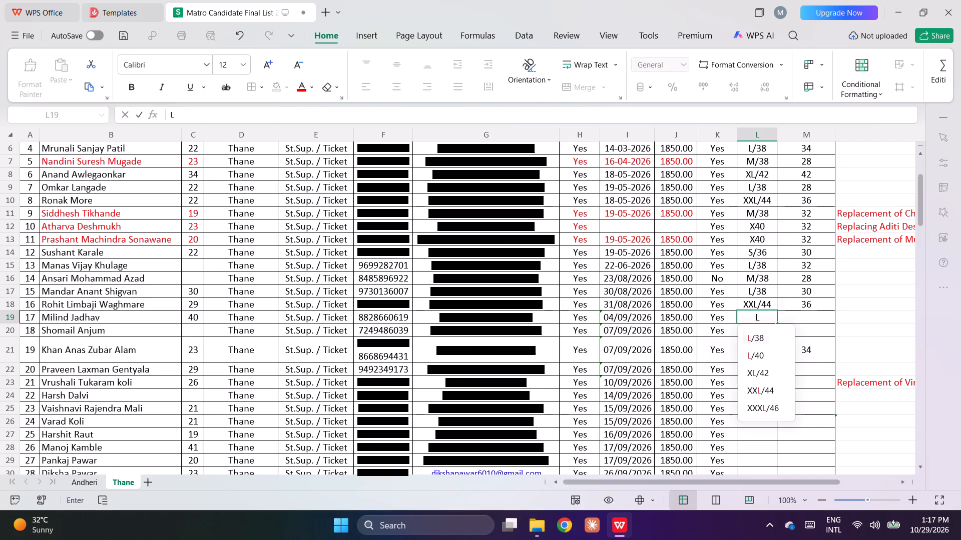
{"action": "key", "text": "Down"}
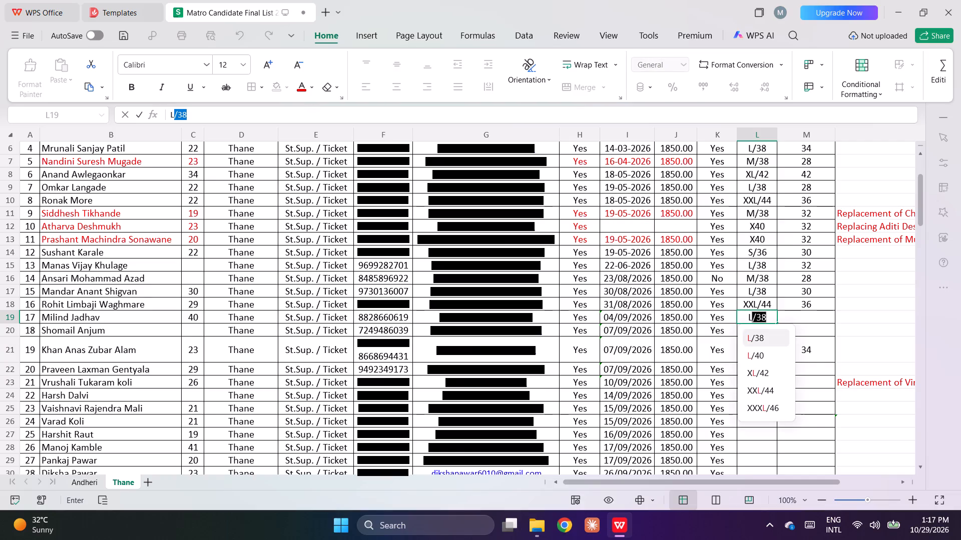
{"action": "key", "text": "Down"}
{"action": "key", "text": "Right"}
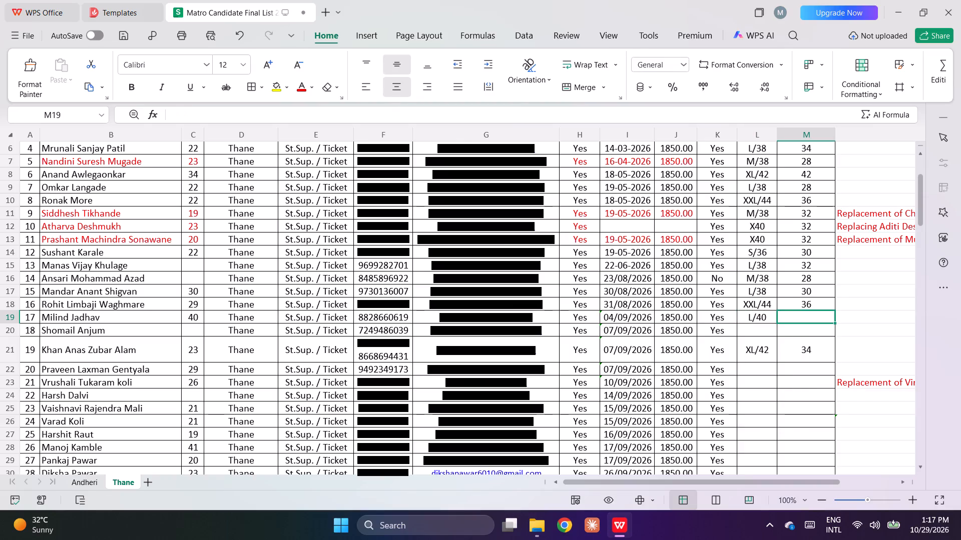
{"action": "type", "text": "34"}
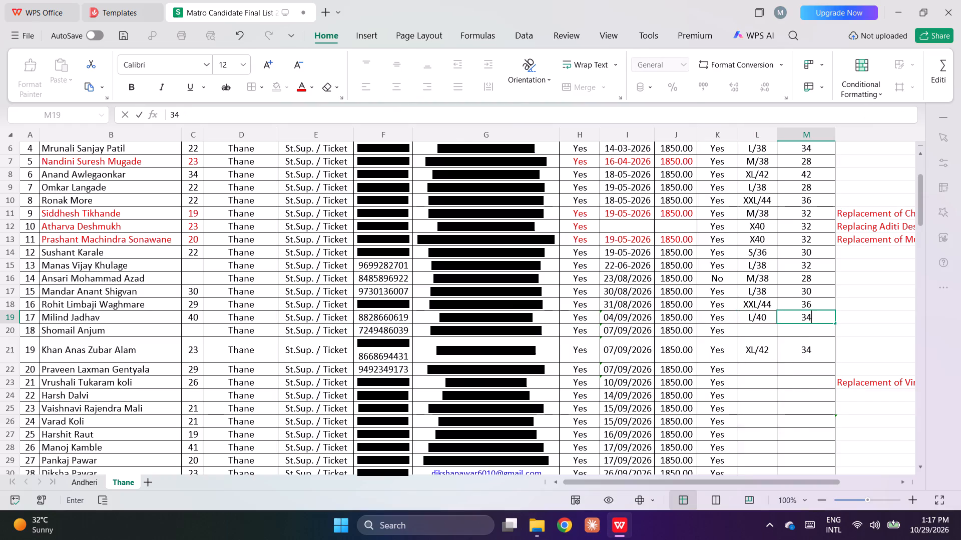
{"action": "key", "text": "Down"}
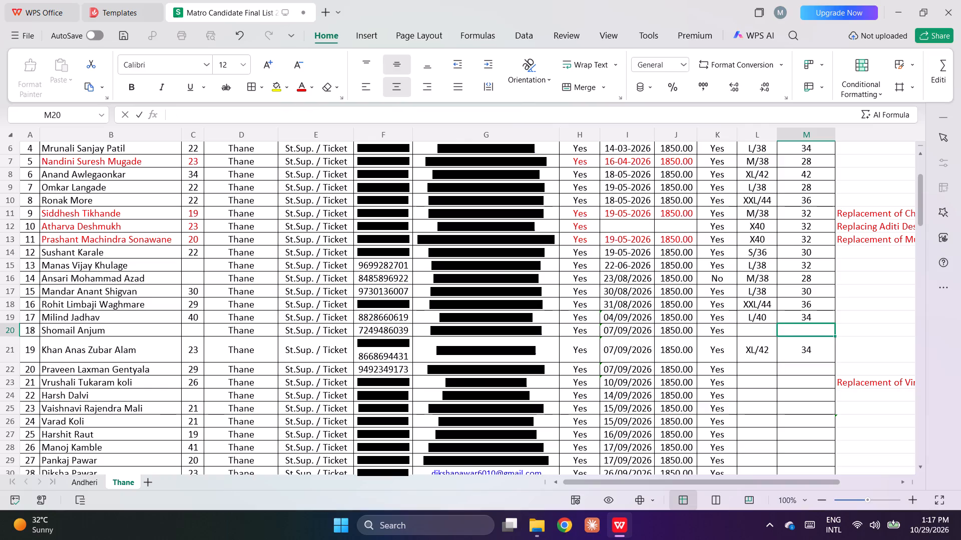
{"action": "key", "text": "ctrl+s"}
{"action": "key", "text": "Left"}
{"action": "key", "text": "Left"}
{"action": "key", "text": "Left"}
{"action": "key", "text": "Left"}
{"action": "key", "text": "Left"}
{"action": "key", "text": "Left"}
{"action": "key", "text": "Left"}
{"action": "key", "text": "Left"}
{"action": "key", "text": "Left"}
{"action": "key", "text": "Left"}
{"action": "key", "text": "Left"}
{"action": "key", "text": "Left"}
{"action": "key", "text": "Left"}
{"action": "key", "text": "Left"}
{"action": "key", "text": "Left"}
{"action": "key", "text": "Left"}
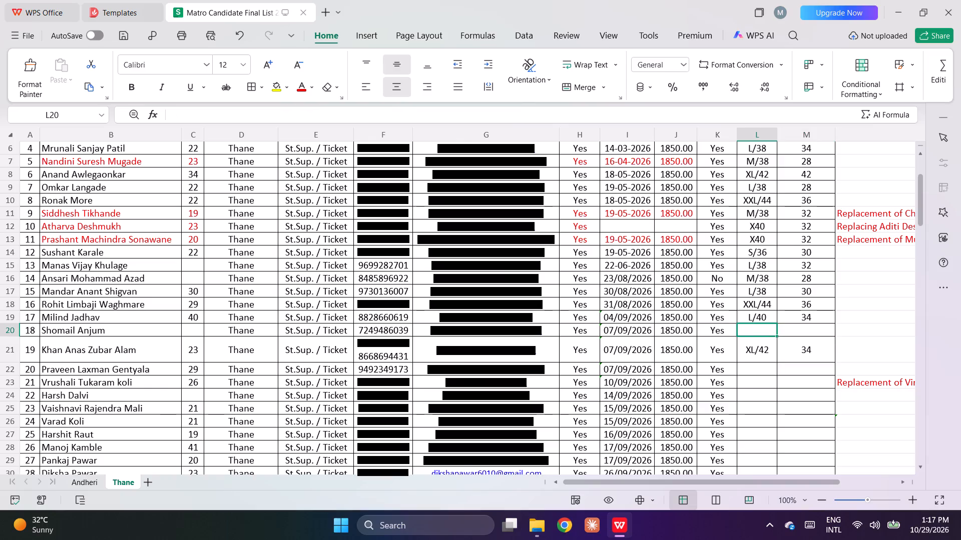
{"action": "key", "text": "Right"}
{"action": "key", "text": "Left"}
Search for "tupe", enter shirt size L/40 and trouser size 36 for that Office Executive candidate, and save the workbook.
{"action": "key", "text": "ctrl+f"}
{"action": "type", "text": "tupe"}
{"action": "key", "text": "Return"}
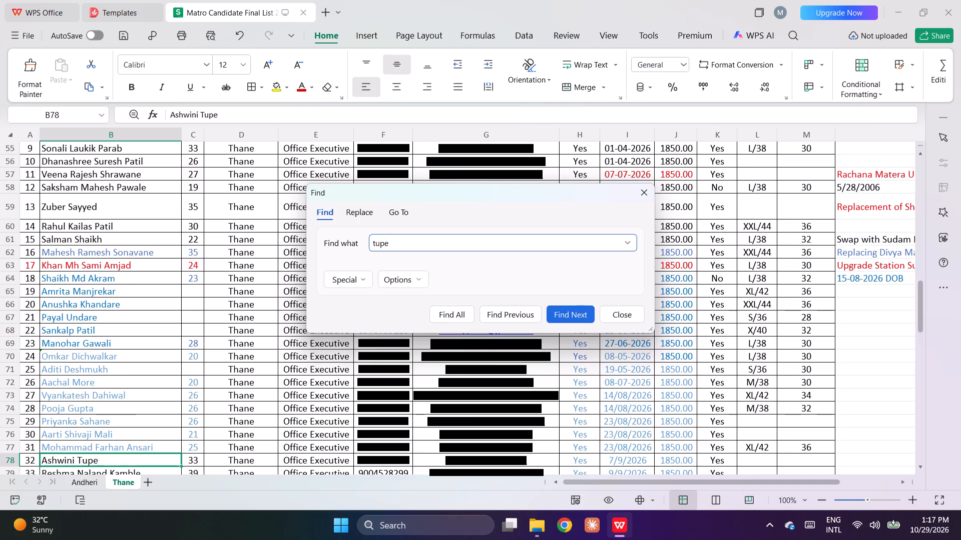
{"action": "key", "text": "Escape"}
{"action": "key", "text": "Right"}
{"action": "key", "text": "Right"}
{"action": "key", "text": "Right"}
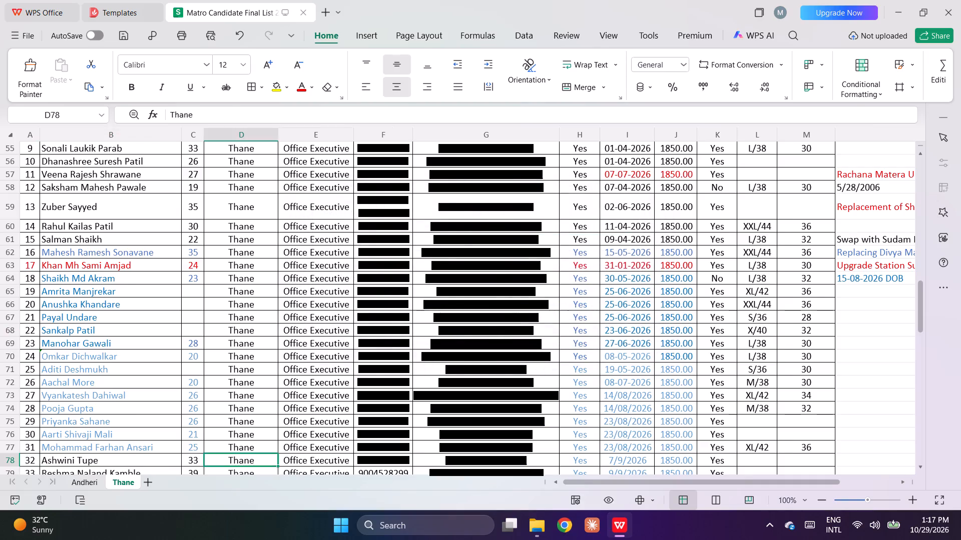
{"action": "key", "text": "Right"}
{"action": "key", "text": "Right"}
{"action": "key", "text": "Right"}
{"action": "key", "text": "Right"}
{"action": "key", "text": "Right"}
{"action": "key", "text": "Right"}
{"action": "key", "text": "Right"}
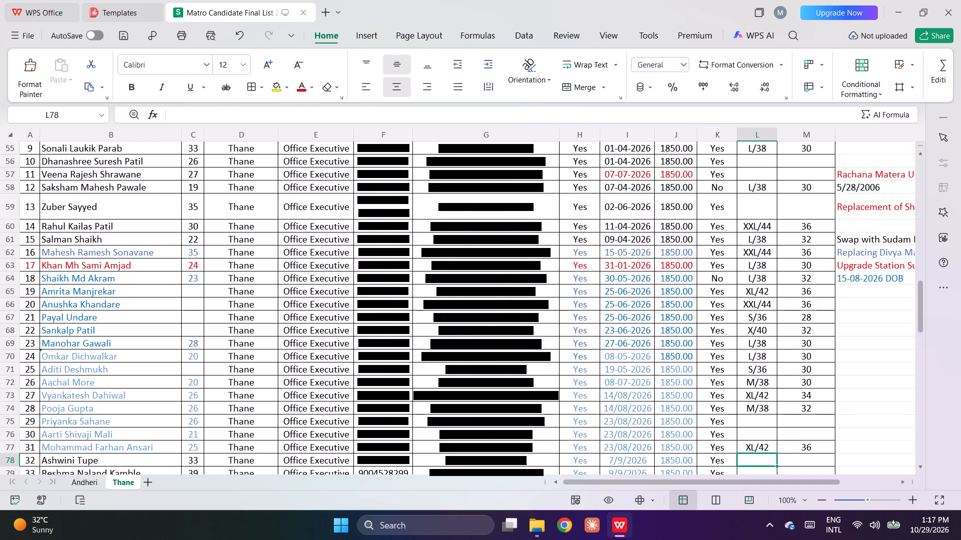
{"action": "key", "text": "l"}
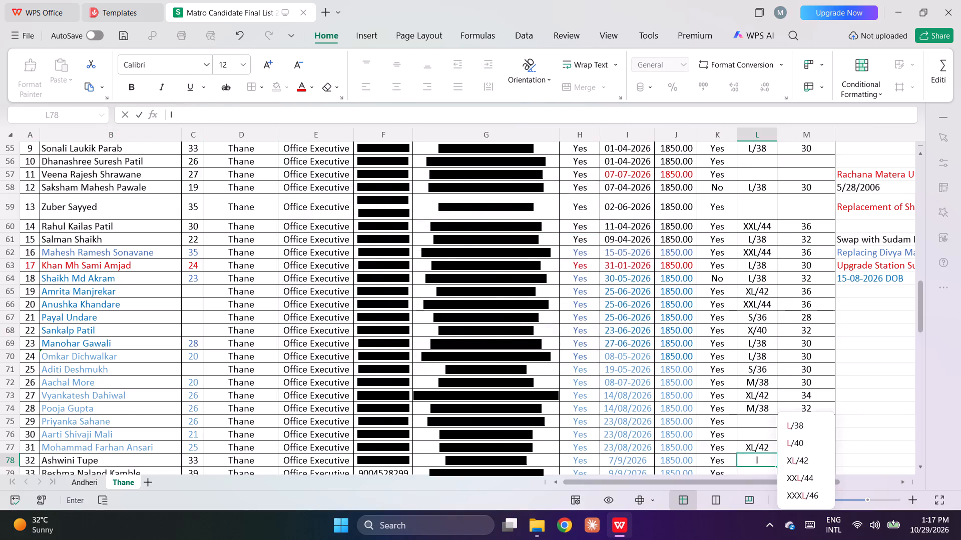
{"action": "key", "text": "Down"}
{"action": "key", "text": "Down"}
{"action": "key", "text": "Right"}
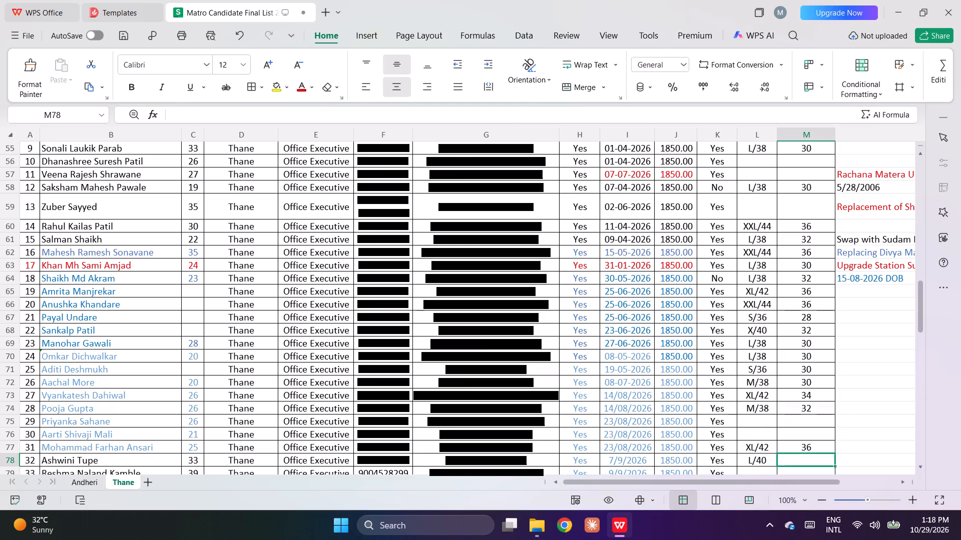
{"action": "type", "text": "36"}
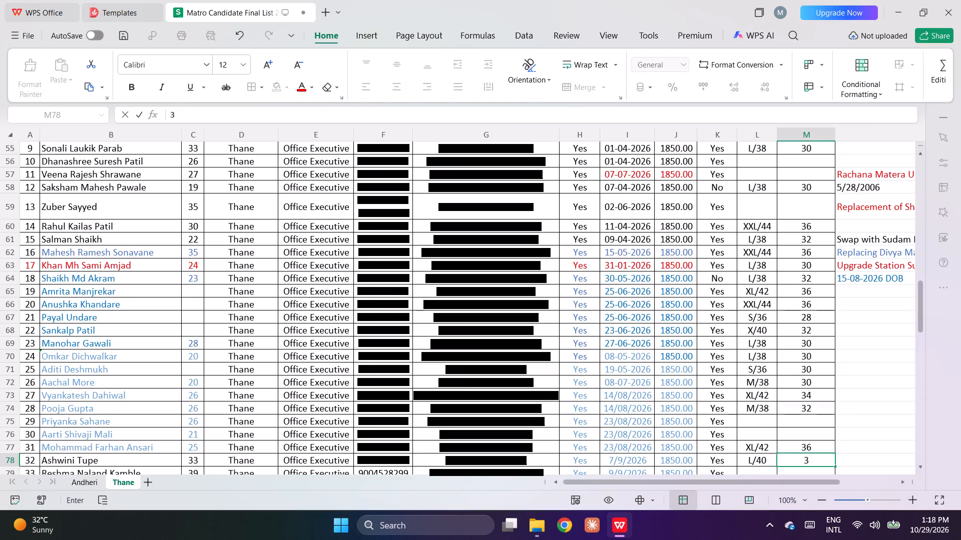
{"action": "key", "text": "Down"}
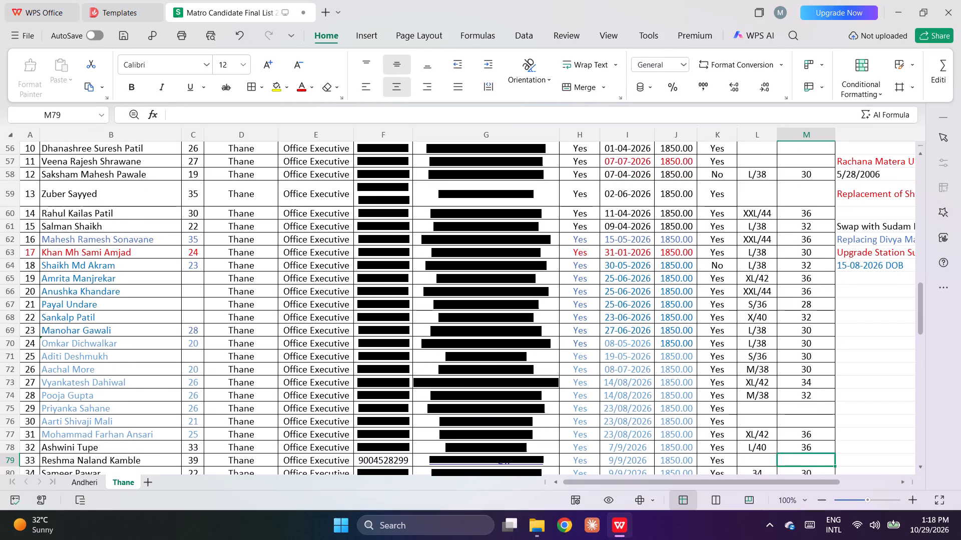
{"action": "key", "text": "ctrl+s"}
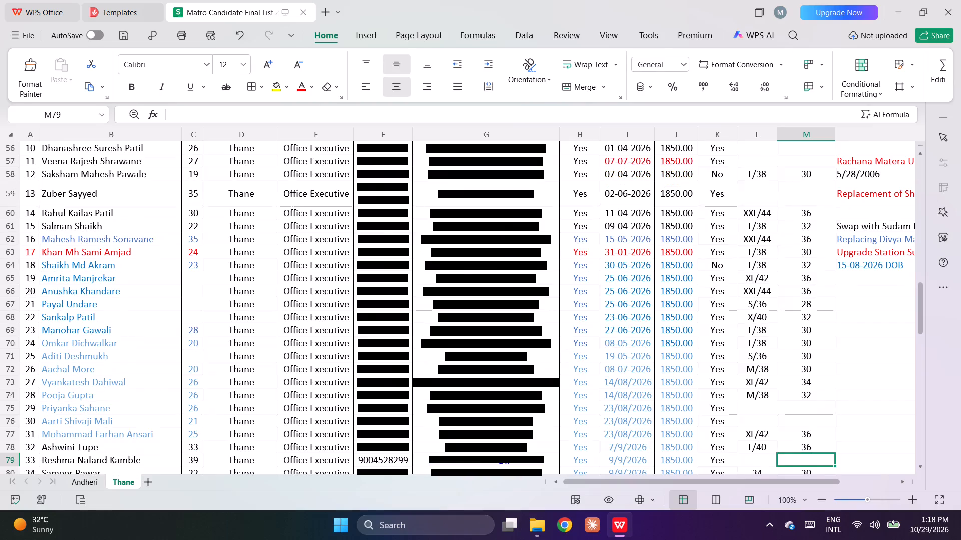
Find the row 32 candidate (St.Sup. / Ticket Sr. No. 30) by name, enter shirt size S/36 and trouser size 28, and save the workbook.
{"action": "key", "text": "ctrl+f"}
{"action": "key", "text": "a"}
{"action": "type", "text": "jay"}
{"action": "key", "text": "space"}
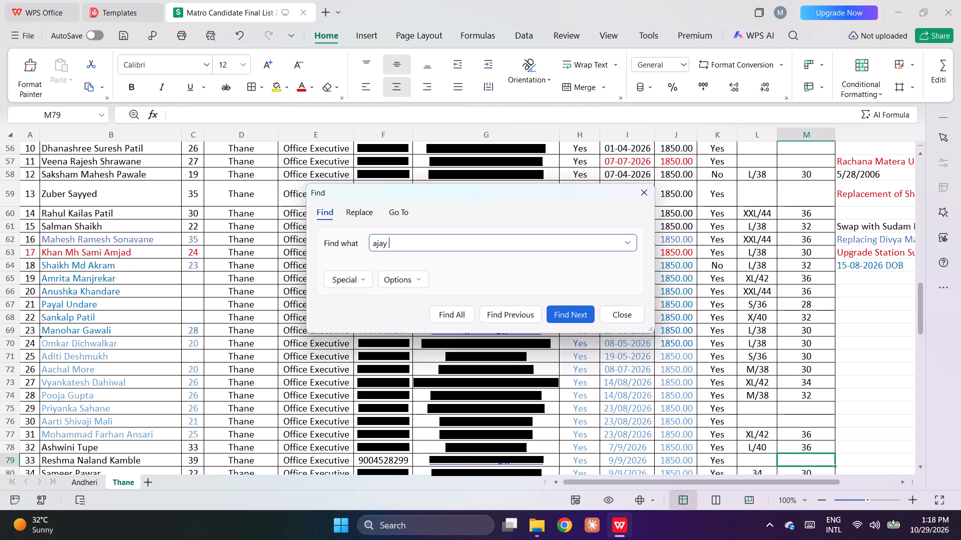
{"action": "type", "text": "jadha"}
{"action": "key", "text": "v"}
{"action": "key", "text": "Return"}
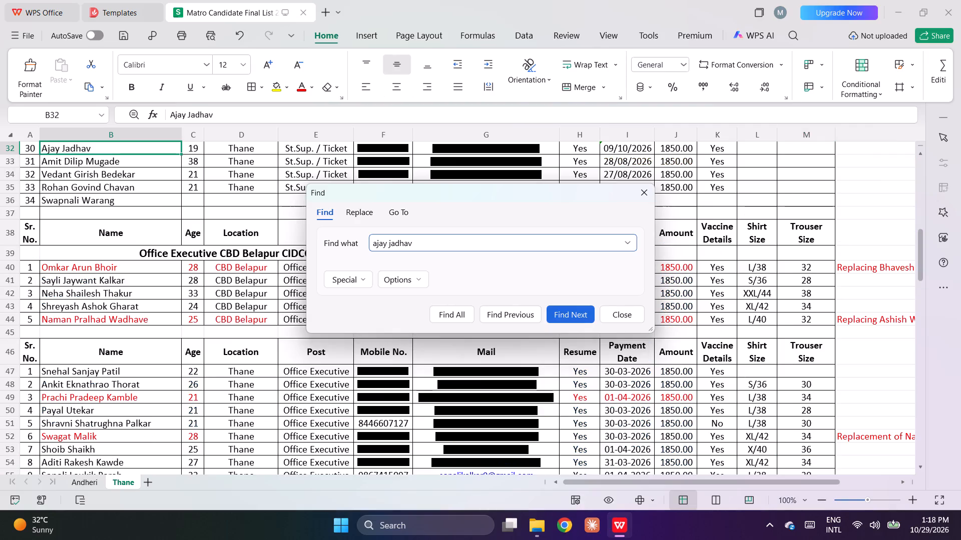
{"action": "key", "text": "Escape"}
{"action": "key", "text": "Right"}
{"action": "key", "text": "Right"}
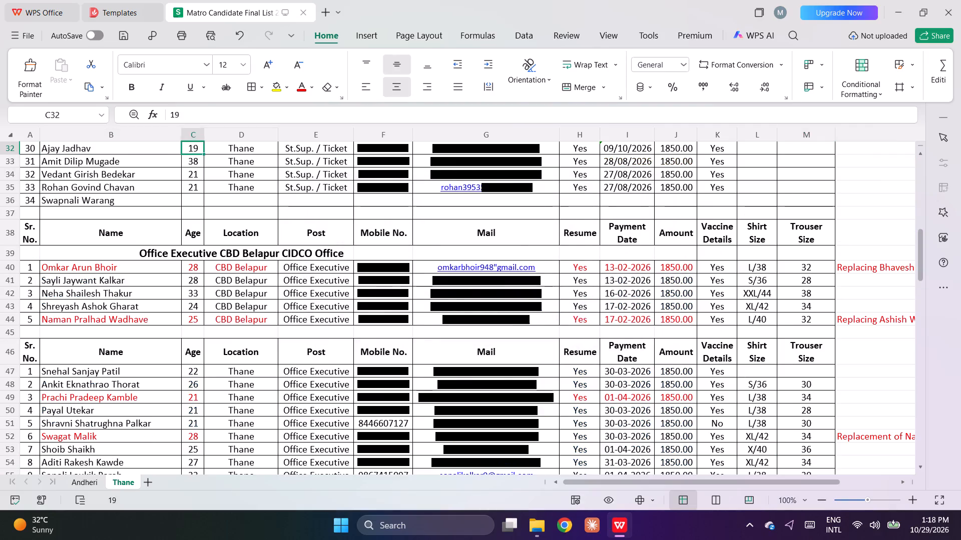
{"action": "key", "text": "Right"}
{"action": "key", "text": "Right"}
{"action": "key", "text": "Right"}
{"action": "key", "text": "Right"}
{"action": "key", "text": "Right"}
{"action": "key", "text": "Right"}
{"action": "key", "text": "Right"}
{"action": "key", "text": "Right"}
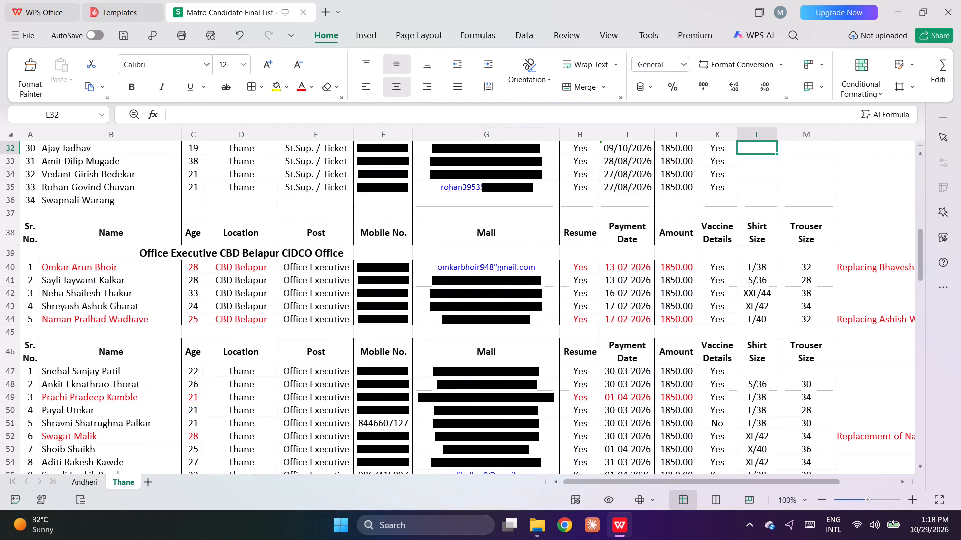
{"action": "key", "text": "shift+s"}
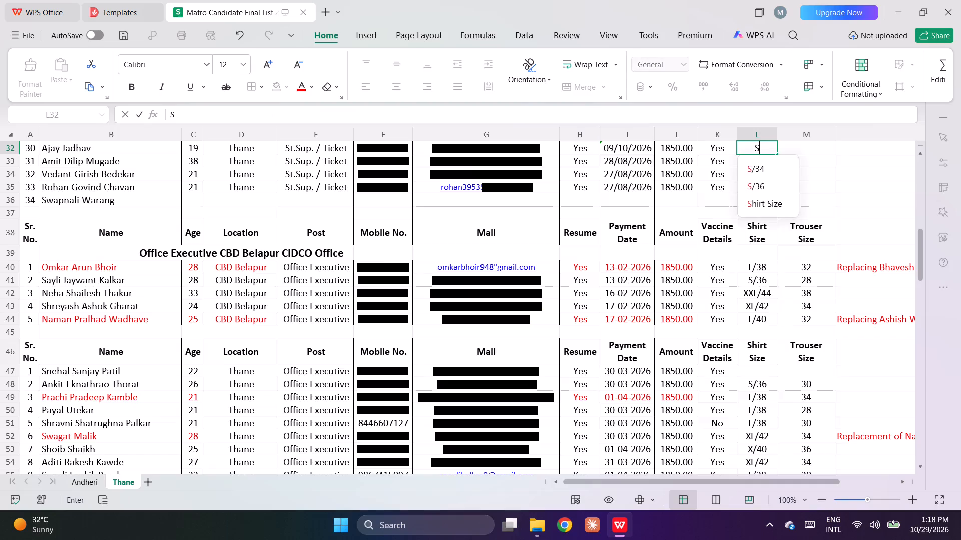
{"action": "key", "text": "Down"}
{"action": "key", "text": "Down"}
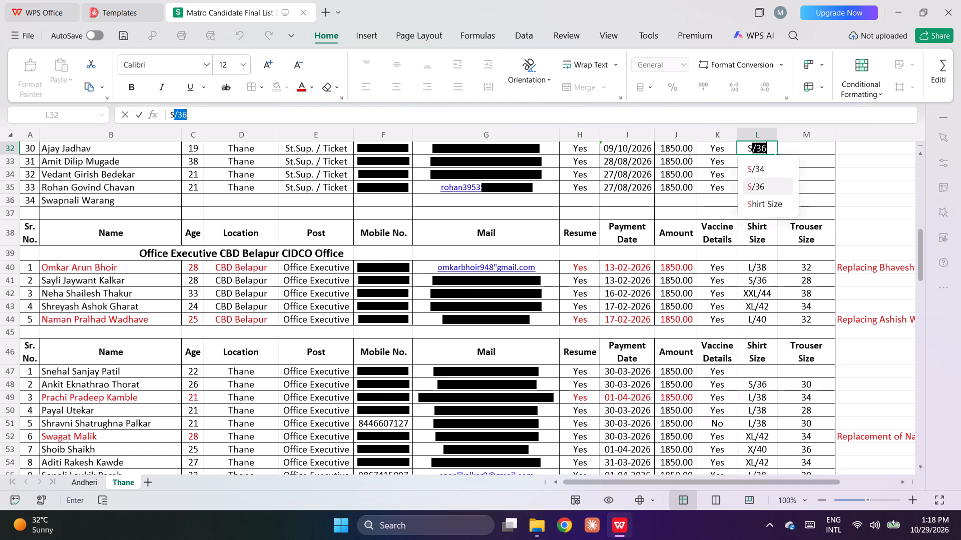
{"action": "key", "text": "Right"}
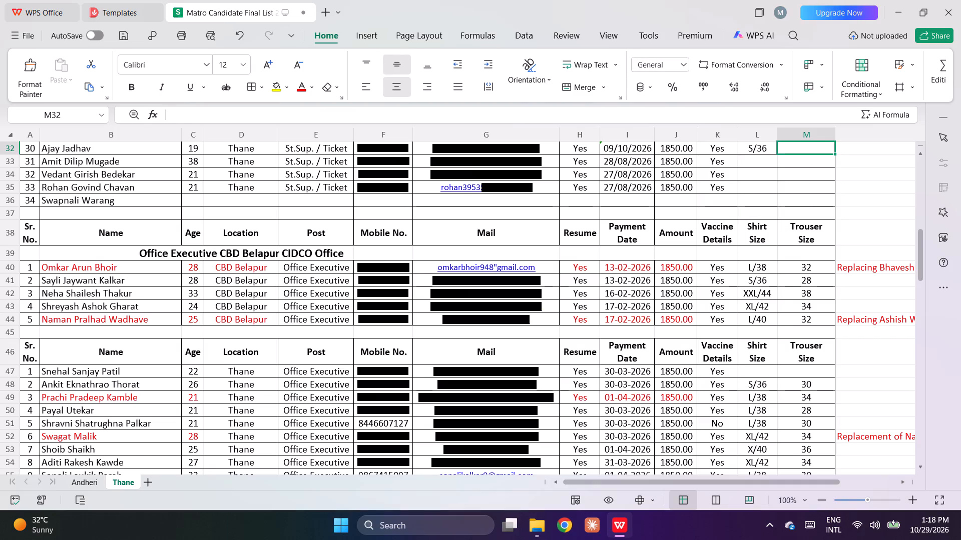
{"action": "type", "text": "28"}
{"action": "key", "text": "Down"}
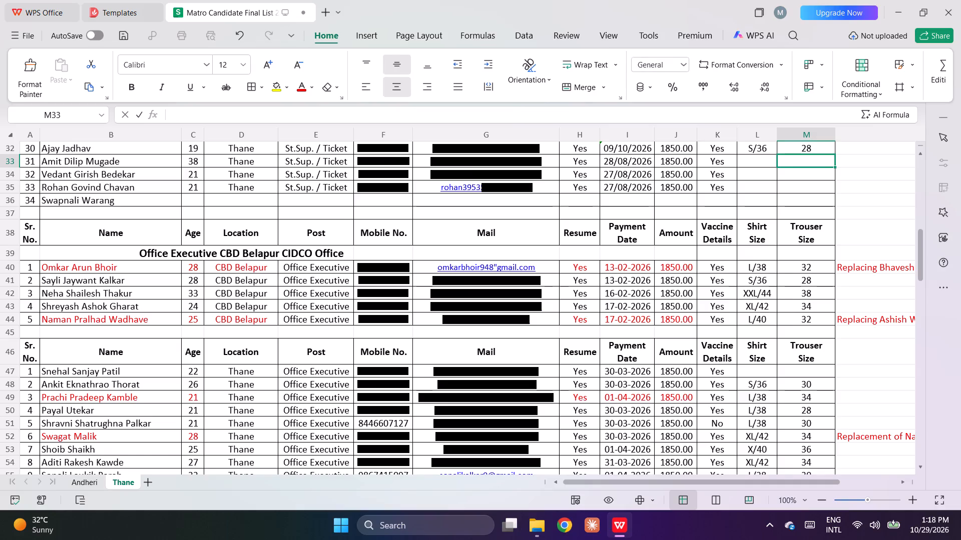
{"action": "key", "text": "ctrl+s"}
Check the St.Sup. / Ticket candidates in rows 19 to 33 of the Thane sheet for missing shirt and trouser sizes.
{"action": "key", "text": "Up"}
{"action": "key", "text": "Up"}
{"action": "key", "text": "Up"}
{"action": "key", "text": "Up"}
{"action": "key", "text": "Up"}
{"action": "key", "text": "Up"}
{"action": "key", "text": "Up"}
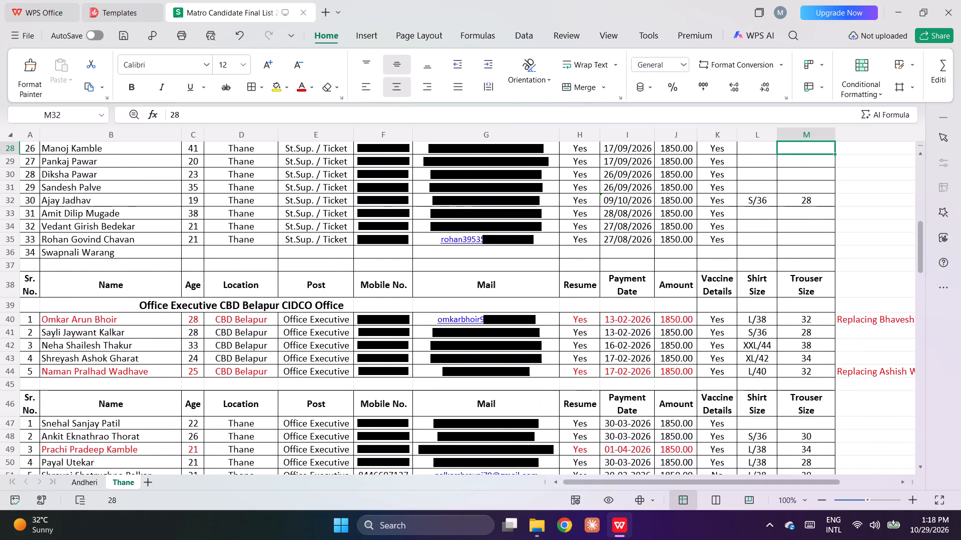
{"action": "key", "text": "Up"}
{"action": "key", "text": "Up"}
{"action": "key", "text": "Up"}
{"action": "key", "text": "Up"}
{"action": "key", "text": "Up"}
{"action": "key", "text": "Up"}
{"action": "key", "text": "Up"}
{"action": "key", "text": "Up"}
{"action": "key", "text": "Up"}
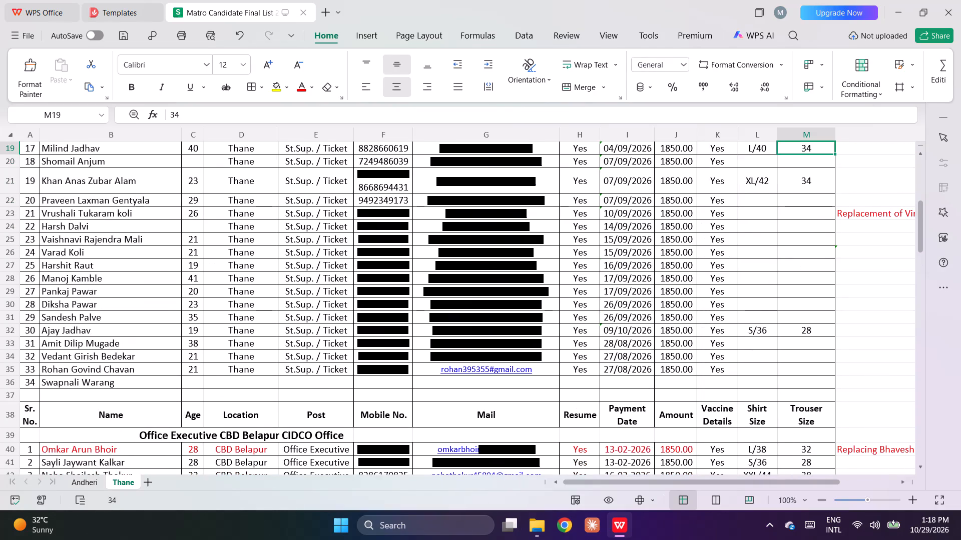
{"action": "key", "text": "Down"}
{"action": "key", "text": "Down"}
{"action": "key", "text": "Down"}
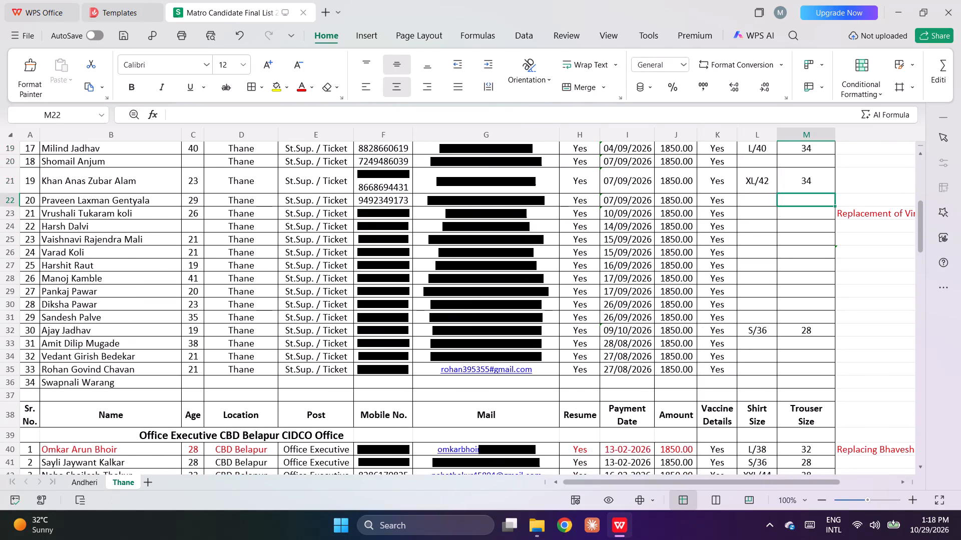
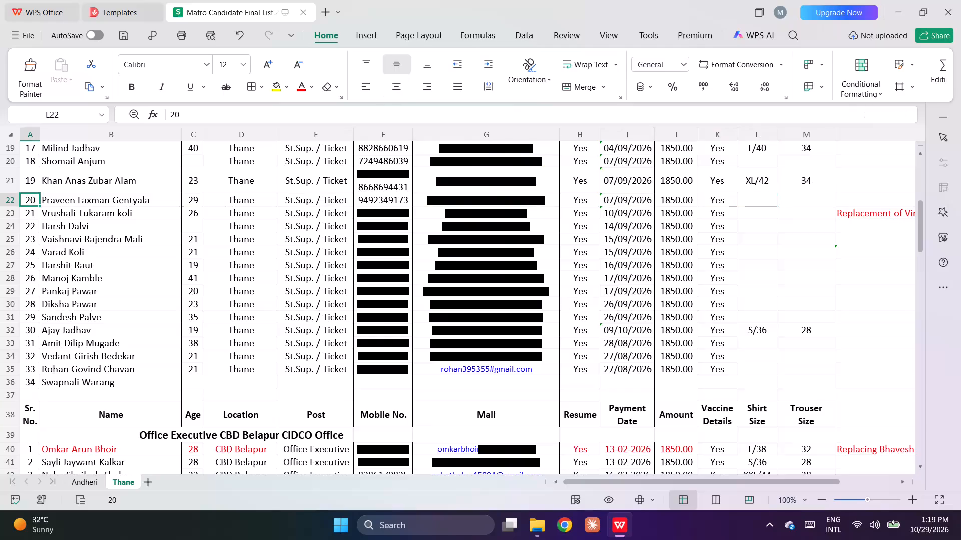
Enter shirt size M/38 and trouser size 32 for the candidate in row 22 (Sr. No. 20), and save the workbook.
{"action": "key", "text": "Right"}
{"action": "key", "text": "Right"}
{"action": "key", "text": "Right"}
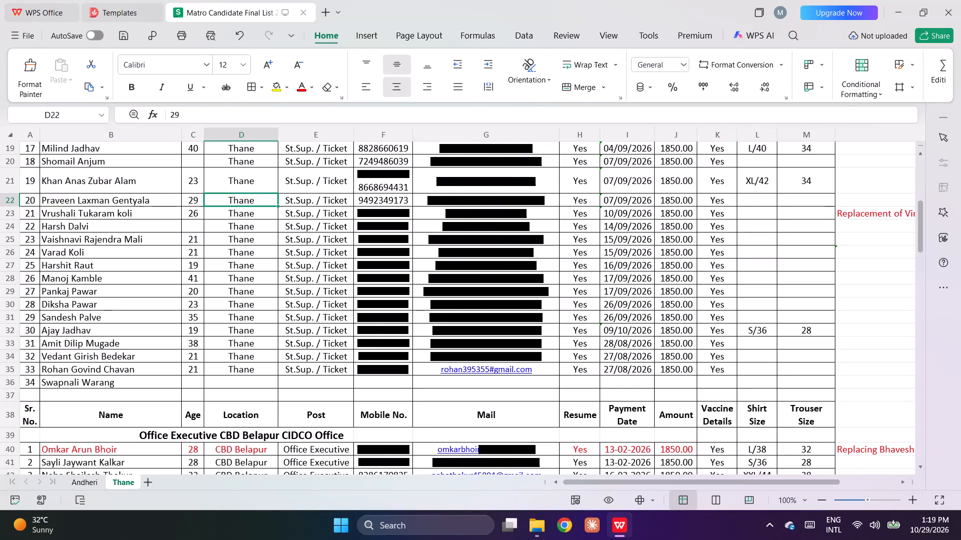
{"action": "key", "text": "Right"}
{"action": "key", "text": "Right"}
{"action": "key", "text": "Right"}
{"action": "key", "text": "Right"}
{"action": "key", "text": "Right"}
{"action": "key", "text": "Right"}
{"action": "key", "text": "Right"}
{"action": "key", "text": "Right"}
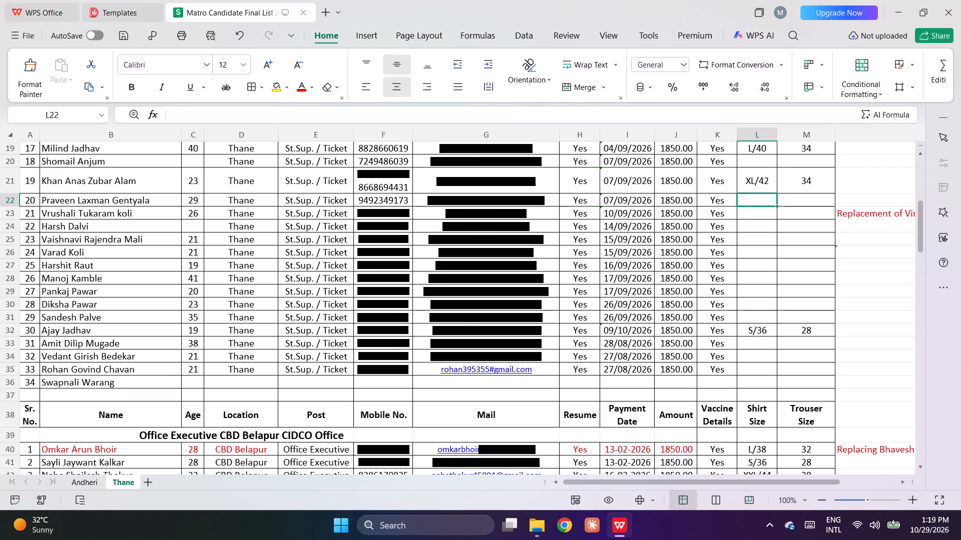
{"action": "key", "text": "shift+m"}
{"action": "key", "text": "Right"}
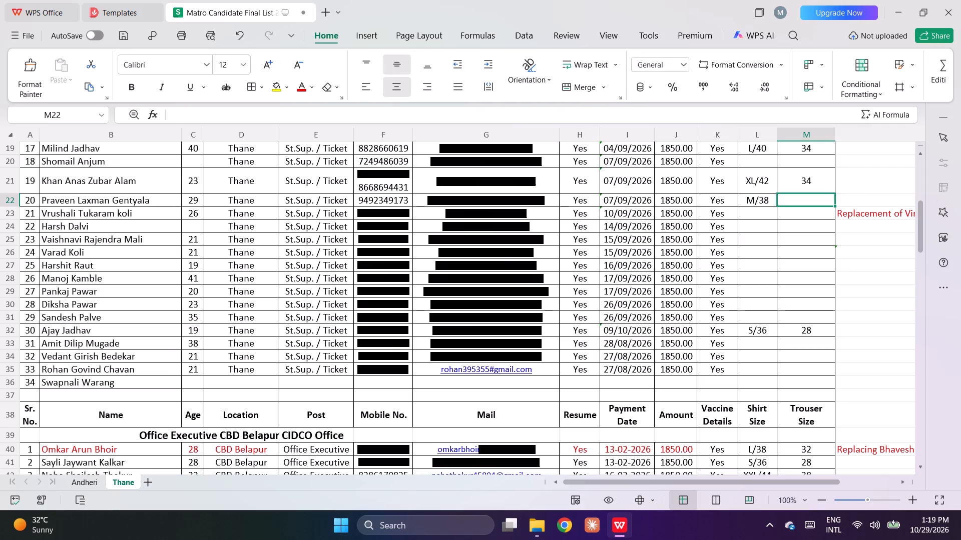
{"action": "type", "text": "32"}
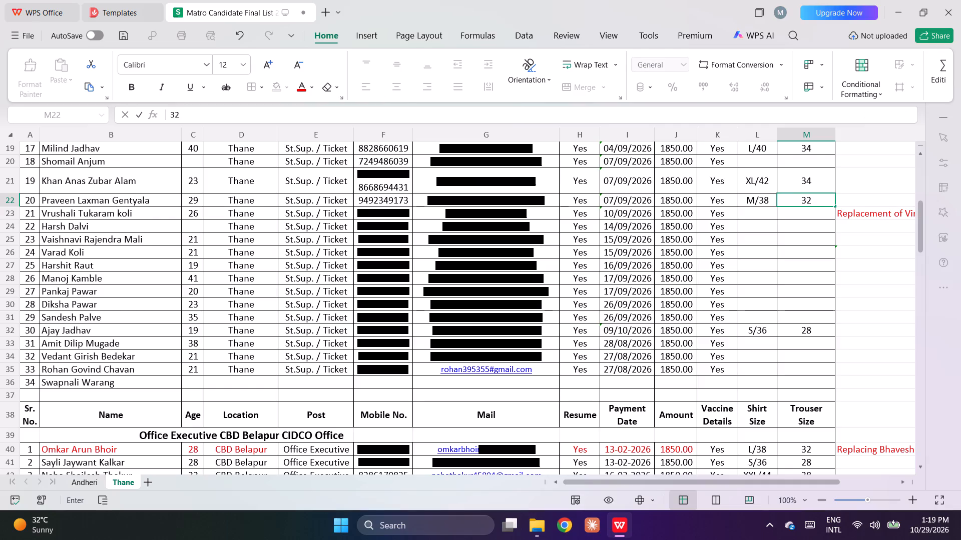
{"action": "key", "text": "Down"}
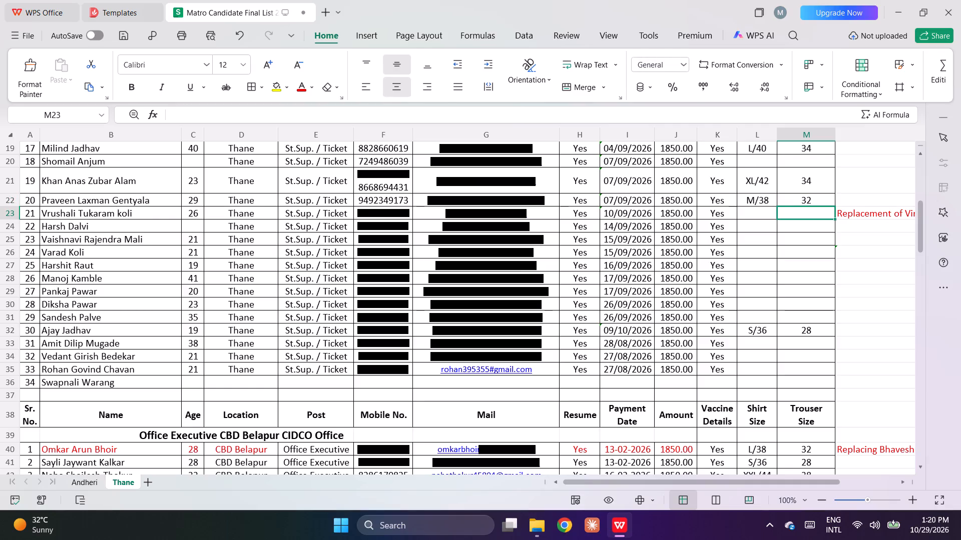
{"action": "key", "text": "ctrl+s"}
{"action": "key", "text": "Left"}
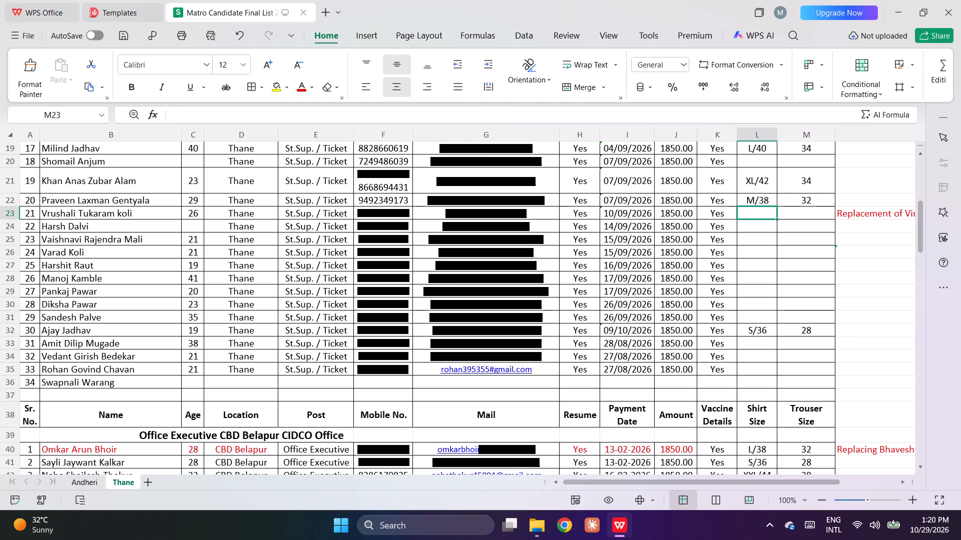
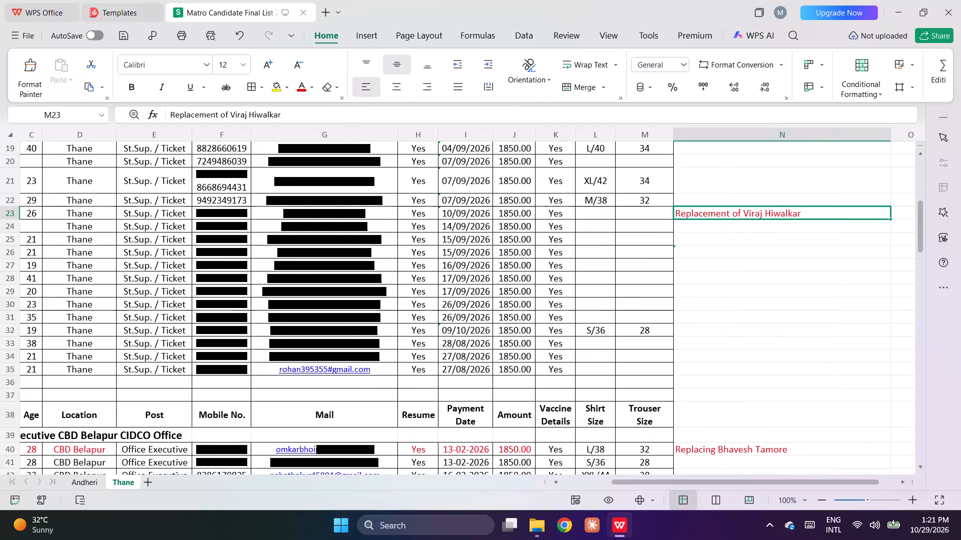
Review the details of the candidates in rows 23 and 24 (Sr. No. 21 and 22) whose sizes are missing.
{"action": "key", "text": "Left"}
{"action": "key", "text": "Left"}
{"action": "key", "text": "Left"}
{"action": "key", "text": "Left"}
{"action": "key", "text": "Left"}
{"action": "key", "text": "Left"}
{"action": "key", "text": "Left"}
{"action": "key", "text": "Left"}
{"action": "key", "text": "Left"}
{"action": "key", "text": "Left"}
{"action": "key", "text": "Left"}
{"action": "key", "text": "Left"}
{"action": "key", "text": "Left"}
{"action": "key", "text": "Left"}
{"action": "key", "text": "Left"}
{"action": "key", "text": "Left"}
{"action": "key", "text": "Left"}
{"action": "key", "text": "Left"}
{"action": "key", "text": "Left"}
{"action": "key", "text": "Left"}
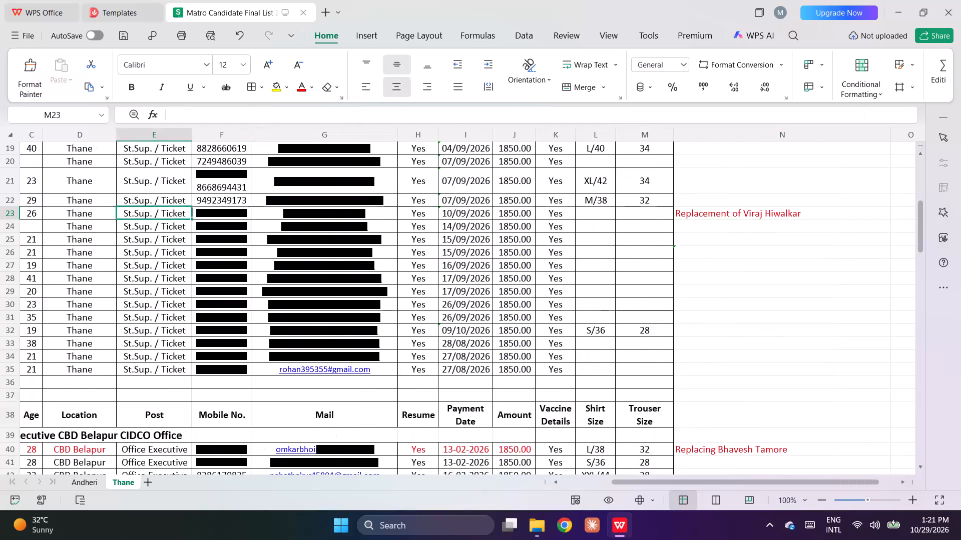
{"action": "key", "text": "Down"}
{"action": "key", "text": "Right"}
{"action": "key", "text": "Right"}
{"action": "key", "text": "Right"}
{"action": "key", "text": "Right"}
{"action": "key", "text": "Right"}
{"action": "key", "text": "Right"}
{"action": "key", "text": "Right"}
{"action": "key", "text": "Right"}
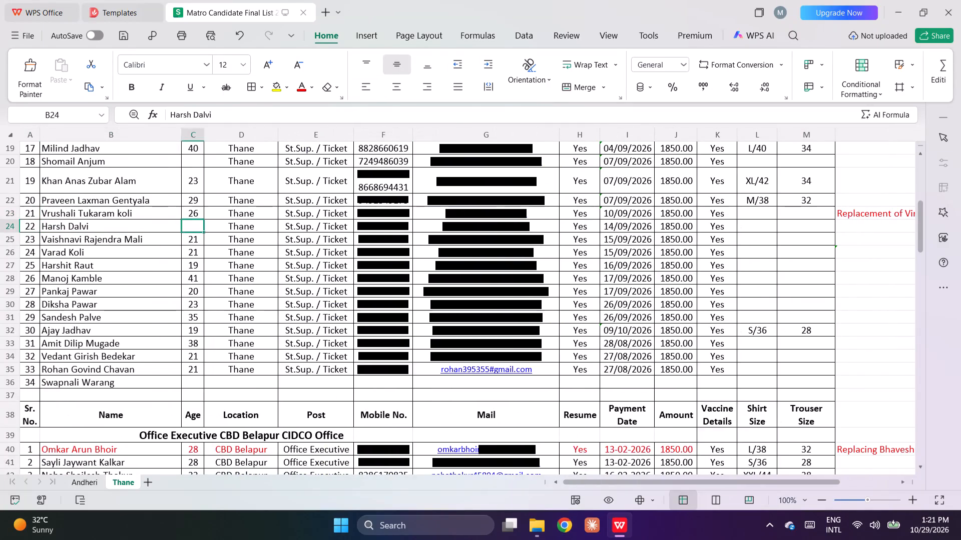
{"action": "key", "text": "Up"}
{"action": "key", "text": "Down"}
{"action": "key", "text": "Left"}
{"action": "key", "text": "Left"}
{"action": "key", "text": "Left"}
{"action": "key", "text": "Left"}
{"action": "key", "text": "Left"}
{"action": "key", "text": "Left"}
{"action": "key", "text": "Left"}
{"action": "key", "text": "Left"}
{"action": "key", "text": "Left"}
{"action": "key", "text": "Left"}
{"action": "key", "text": "Left"}
{"action": "key", "text": "Left"}
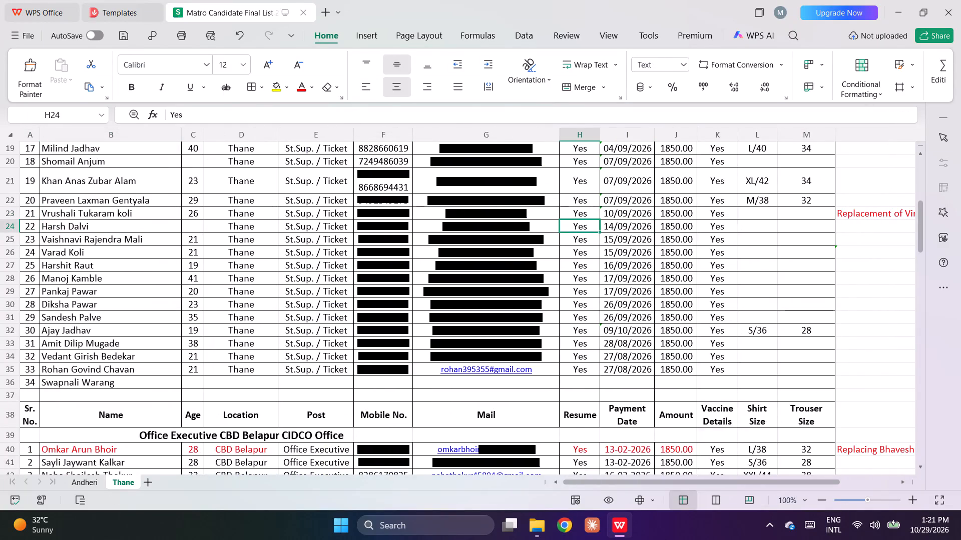
Enter shirt size XL/42 and trouser size 34 for the candidate in row 23 (Sr. No. 21).
{"action": "key", "text": "Up"}
{"action": "key", "text": "Right"}
{"action": "key", "text": "Right"}
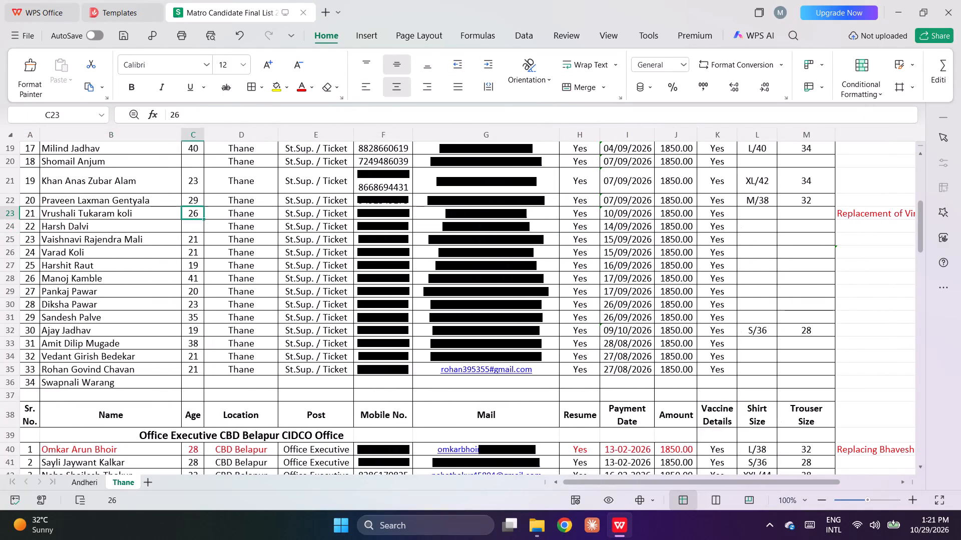
{"action": "key", "text": "Right"}
{"action": "key", "text": "Right"}
{"action": "key", "text": "Right"}
{"action": "key", "text": "Right"}
{"action": "key", "text": "Right"}
{"action": "key", "text": "Right"}
{"action": "key", "text": "Right"}
{"action": "key", "text": "Right"}
{"action": "key", "text": "Right"}
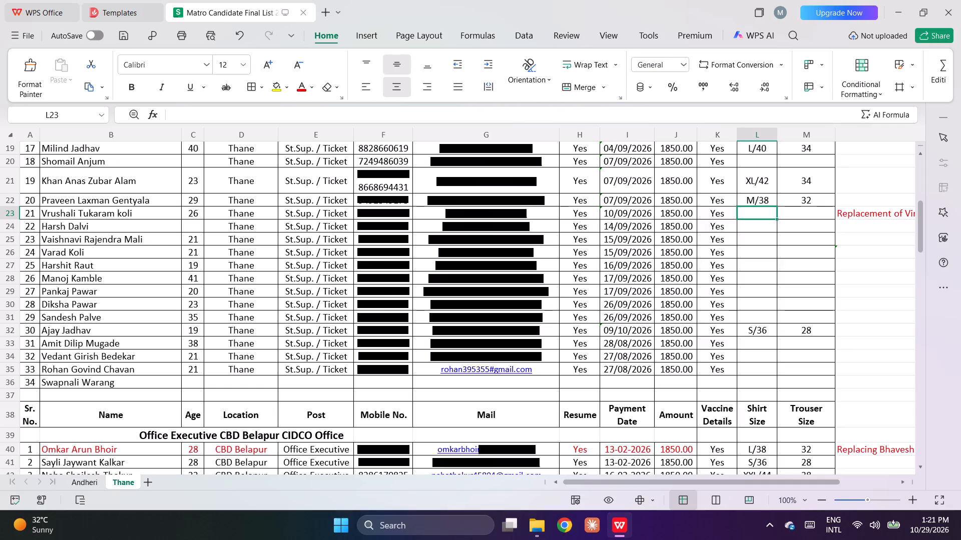
{"action": "type", "text": "xl"}
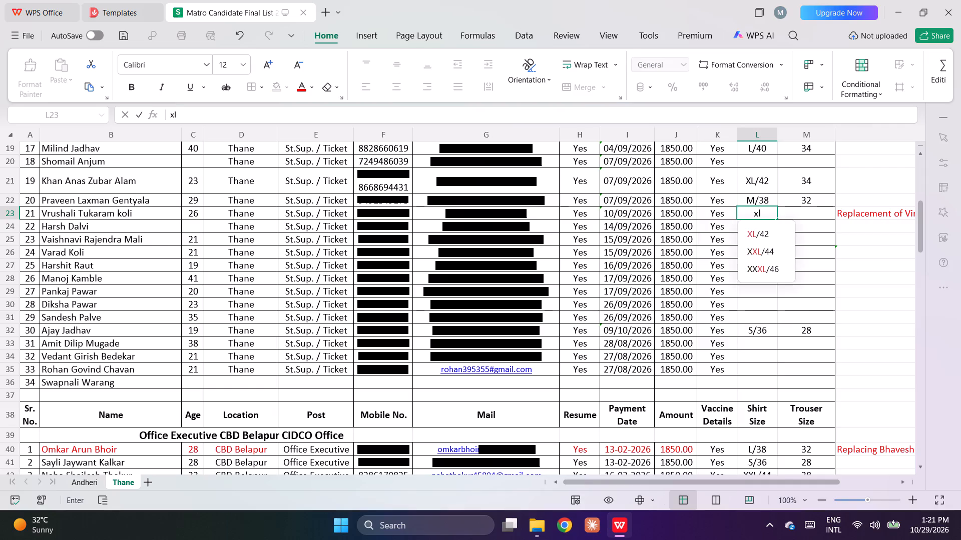
{"action": "key", "text": "Down"}
{"action": "key", "text": "Right"}
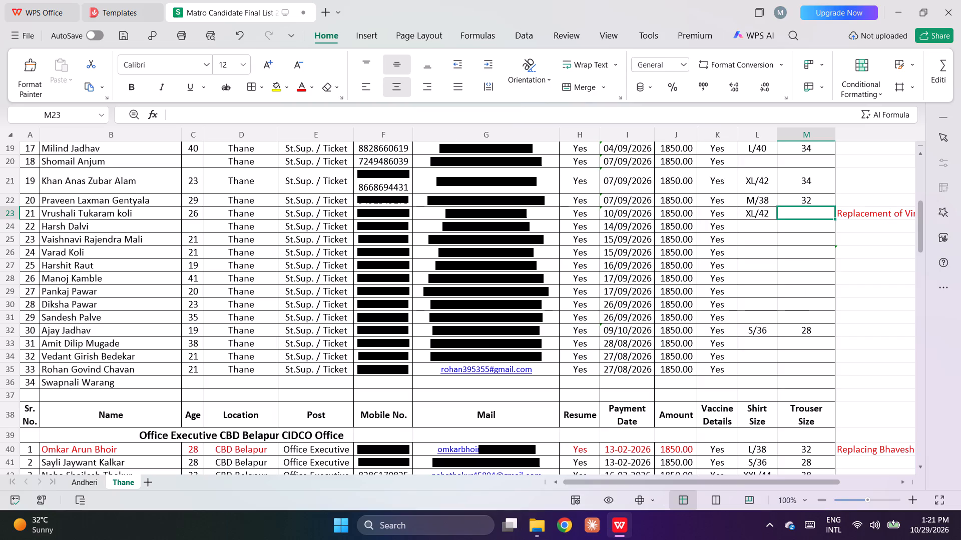
{"action": "type", "text": "34"}
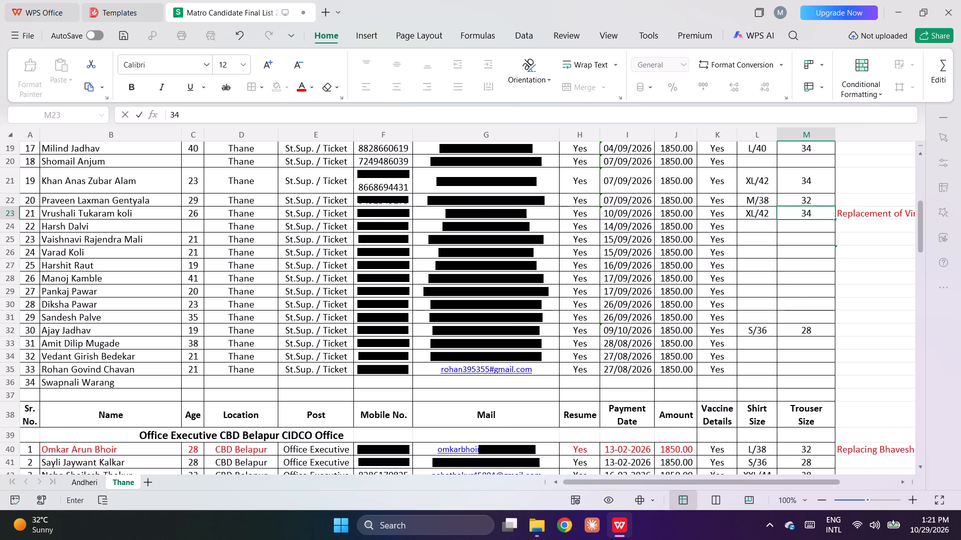
{"action": "key", "text": "Down"}
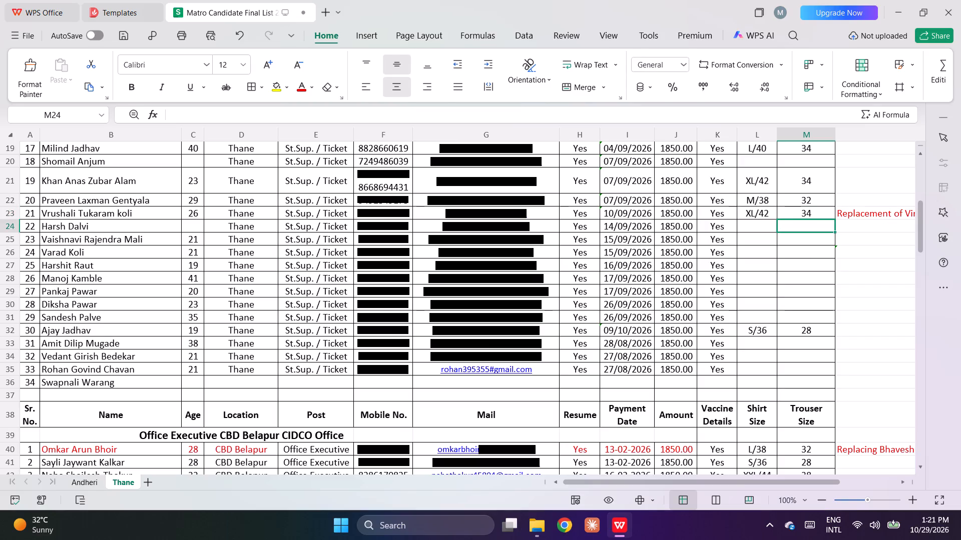
Check the name of the candidate in row 24 (Sr. No. 22) and go to that row's empty shirt size cell.
{"action": "key", "text": "Left"}
{"action": "key", "text": "Left"}
{"action": "key", "text": "Left"}
{"action": "key", "text": "Left"}
{"action": "key", "text": "Left"}
{"action": "key", "text": "Left"}
{"action": "key", "text": "Left"}
{"action": "key", "text": "Left"}
{"action": "key", "text": "Left"}
{"action": "key", "text": "Left"}
{"action": "key", "text": "Left"}
{"action": "key", "text": "Left"}
{"action": "key", "text": "Left"}
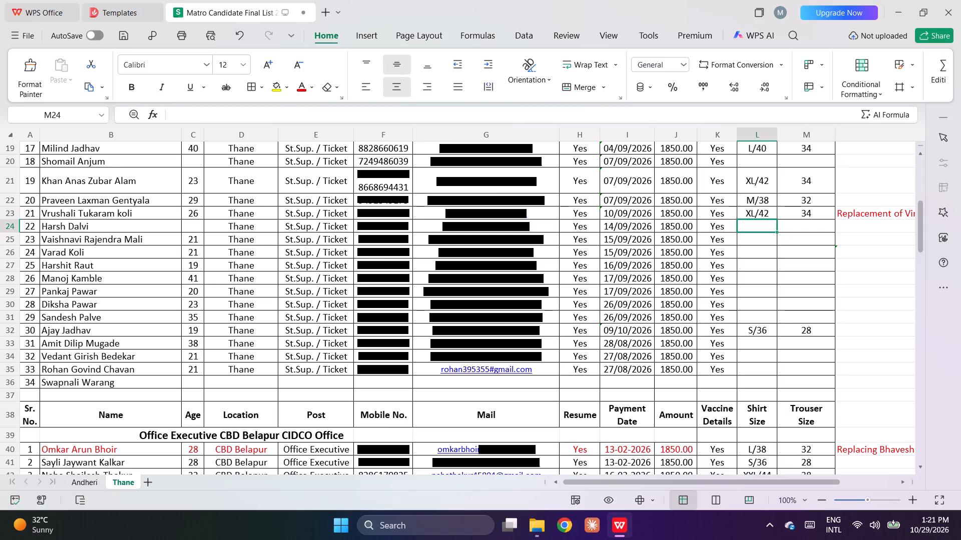
{"action": "key", "text": "Right"}
{"action": "key", "text": "Right"}
{"action": "key", "text": "Right"}
{"action": "key", "text": "Right"}
{"action": "key", "text": "Right"}
{"action": "key", "text": "Right"}
{"action": "key", "text": "Right"}
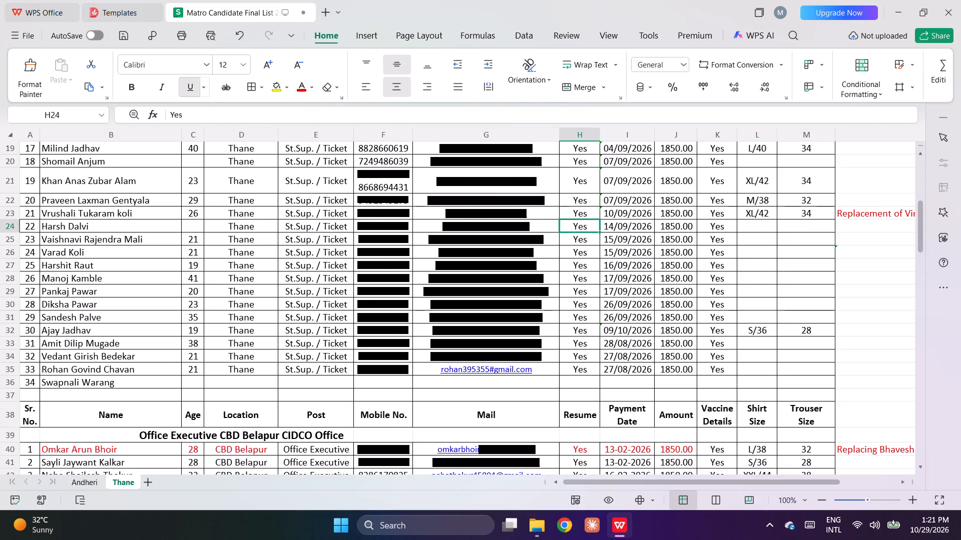
{"action": "key", "text": "Right"}
{"action": "key", "text": "Right"}
{"action": "key", "text": "Right"}
{"action": "key", "text": "Right"}
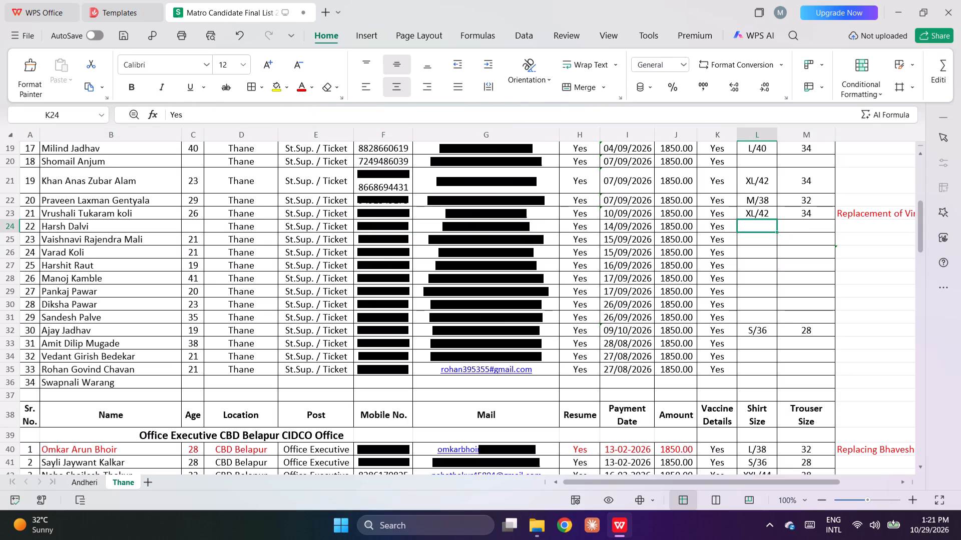
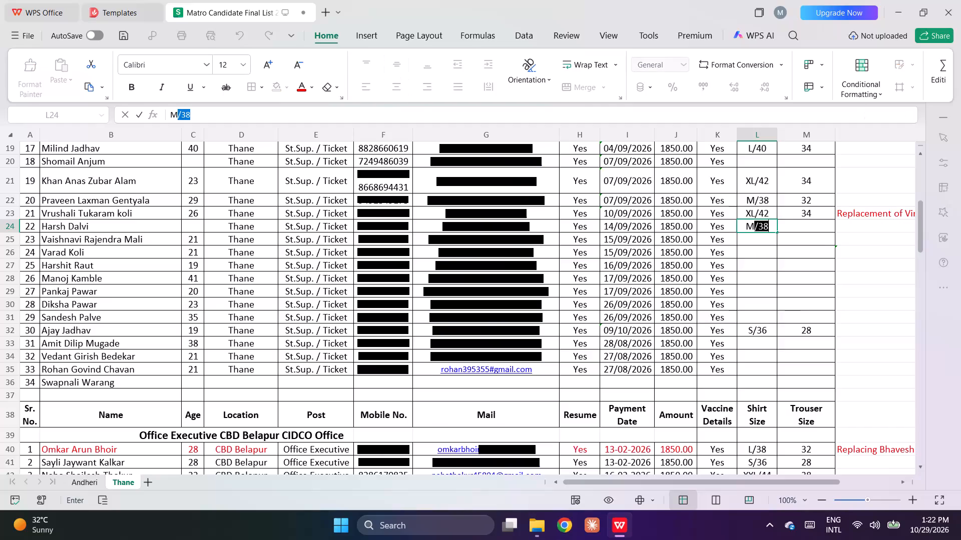
Enter shirt size M/38 and trouser size 28 for the candidate in row 24 (Sr. No. 22).
{"action": "key", "text": "Right"}
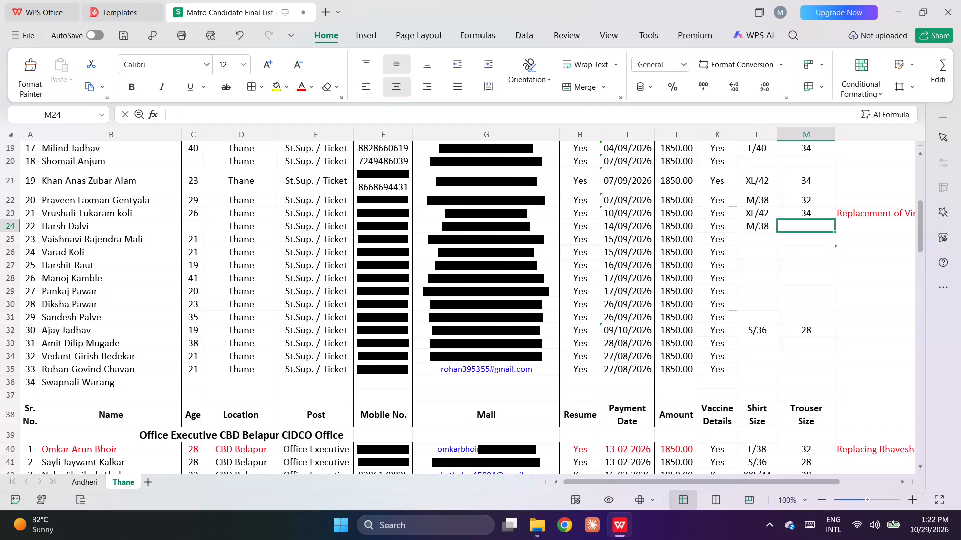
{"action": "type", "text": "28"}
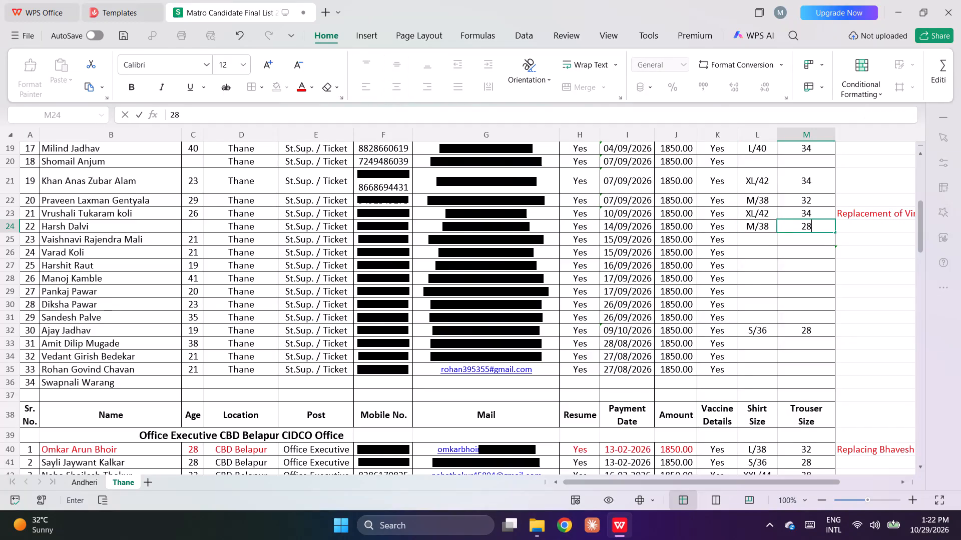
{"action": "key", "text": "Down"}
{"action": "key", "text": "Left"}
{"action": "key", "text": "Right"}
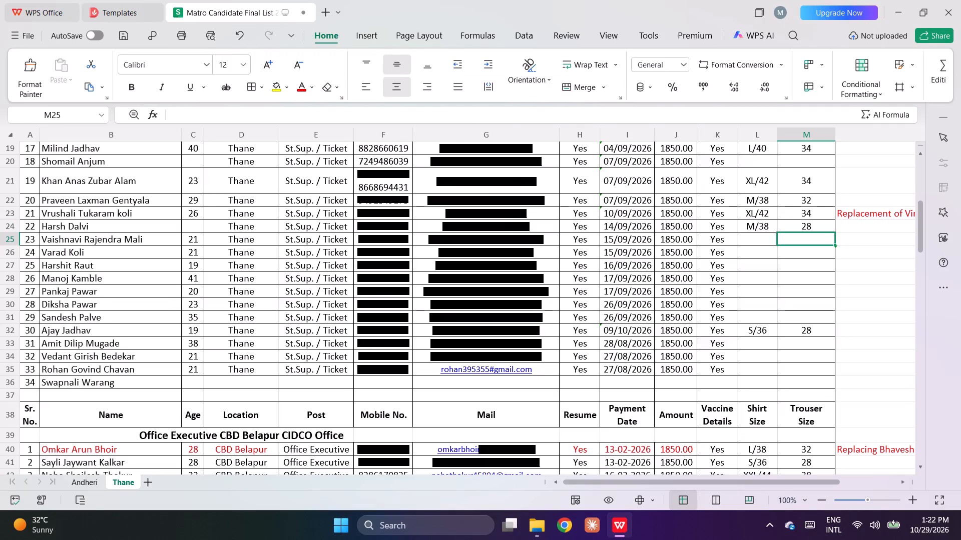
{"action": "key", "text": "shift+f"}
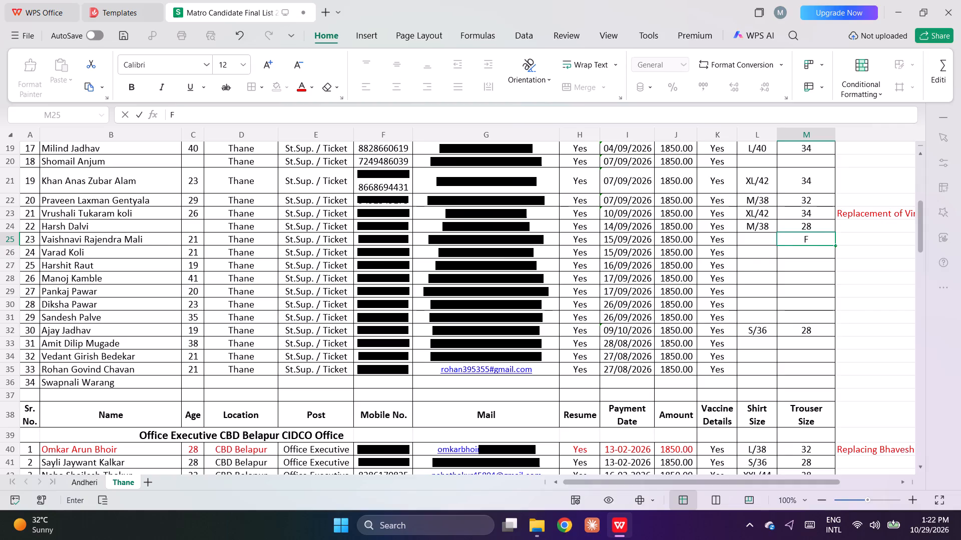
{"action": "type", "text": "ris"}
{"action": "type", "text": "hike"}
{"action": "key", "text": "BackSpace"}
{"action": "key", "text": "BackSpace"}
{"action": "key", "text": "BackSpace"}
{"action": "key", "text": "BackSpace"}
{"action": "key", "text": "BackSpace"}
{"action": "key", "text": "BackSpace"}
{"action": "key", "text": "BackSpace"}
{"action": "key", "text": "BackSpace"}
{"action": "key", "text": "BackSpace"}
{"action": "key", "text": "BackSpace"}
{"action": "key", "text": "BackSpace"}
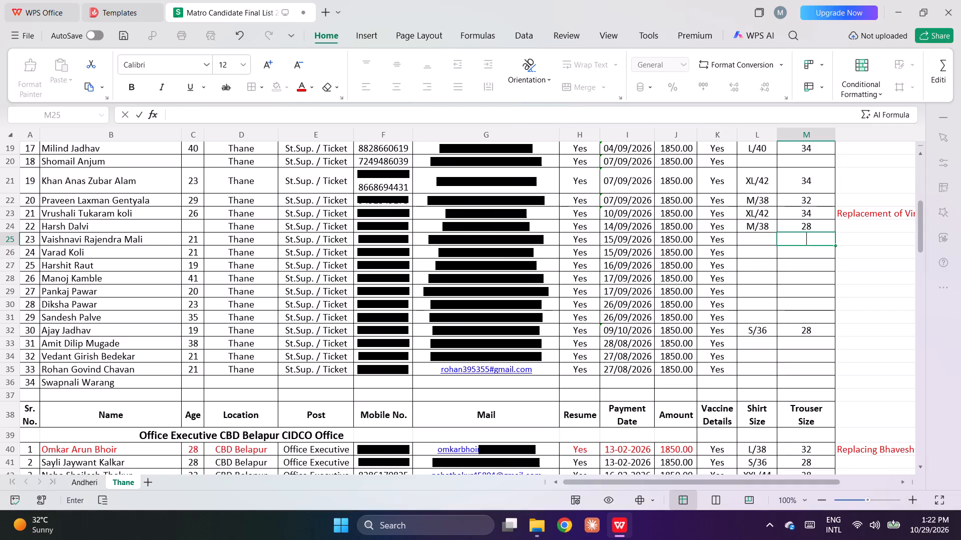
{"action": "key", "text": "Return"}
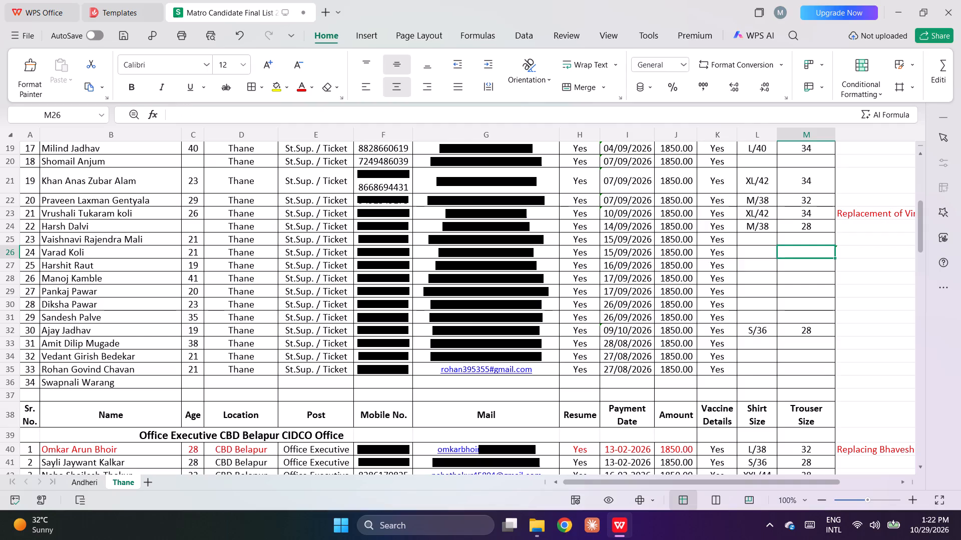
Search the Thane sheet for the candidate with the first name "rishikesh".
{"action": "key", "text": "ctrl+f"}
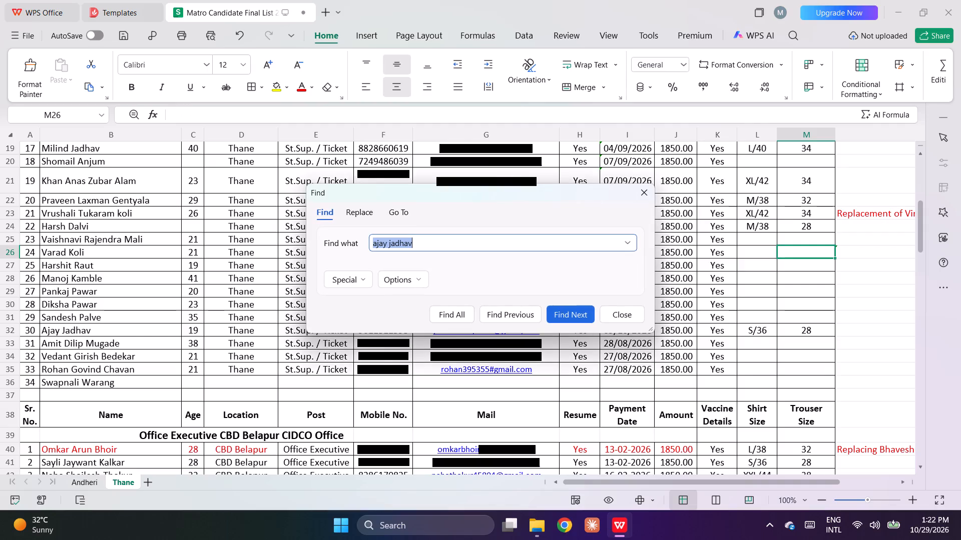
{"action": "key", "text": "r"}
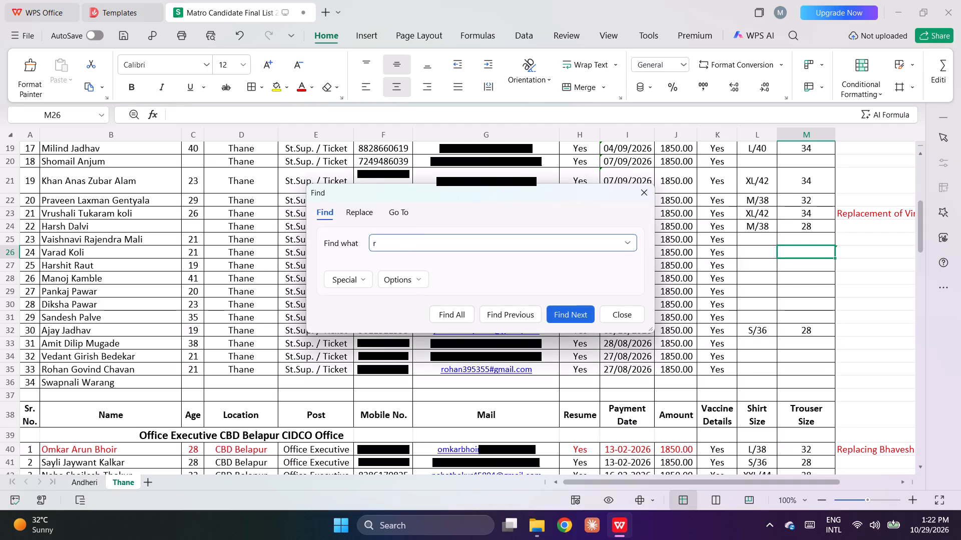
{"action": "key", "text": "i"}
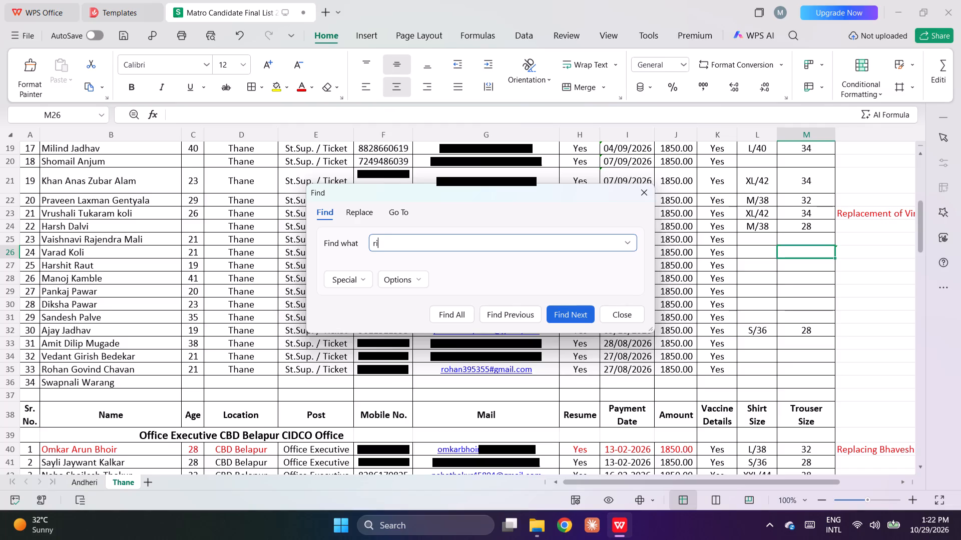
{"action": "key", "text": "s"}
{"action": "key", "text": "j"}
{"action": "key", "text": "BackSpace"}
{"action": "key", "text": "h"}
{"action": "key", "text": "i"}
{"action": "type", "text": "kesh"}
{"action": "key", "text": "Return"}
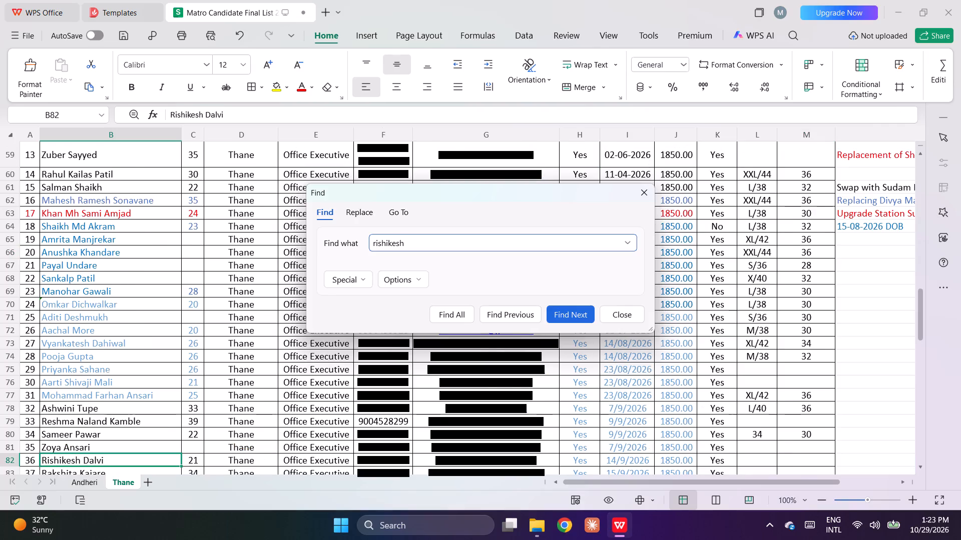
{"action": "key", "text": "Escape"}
Enter shirt size M/38 and trouser size 30 for the Office Executive candidate in row 82 (Sr. No. 36) and save the workbook.
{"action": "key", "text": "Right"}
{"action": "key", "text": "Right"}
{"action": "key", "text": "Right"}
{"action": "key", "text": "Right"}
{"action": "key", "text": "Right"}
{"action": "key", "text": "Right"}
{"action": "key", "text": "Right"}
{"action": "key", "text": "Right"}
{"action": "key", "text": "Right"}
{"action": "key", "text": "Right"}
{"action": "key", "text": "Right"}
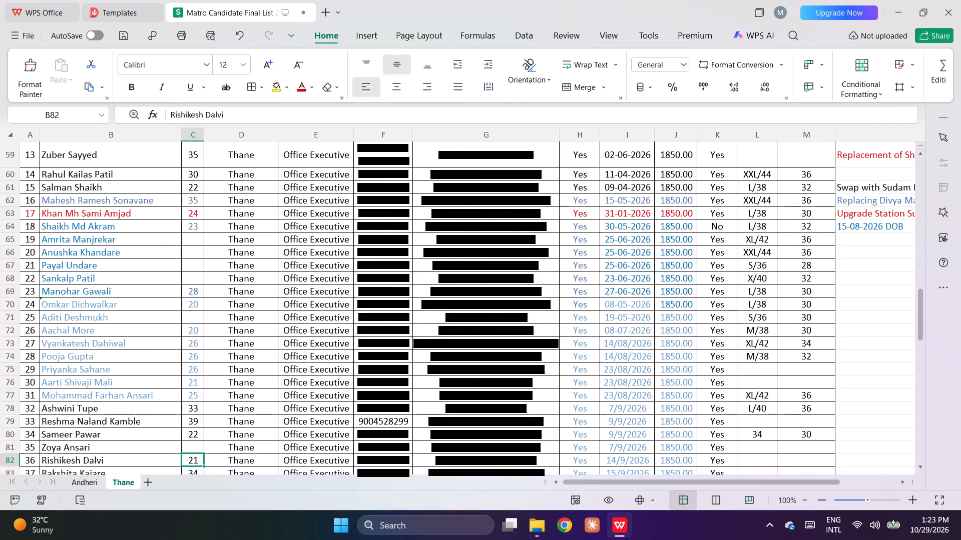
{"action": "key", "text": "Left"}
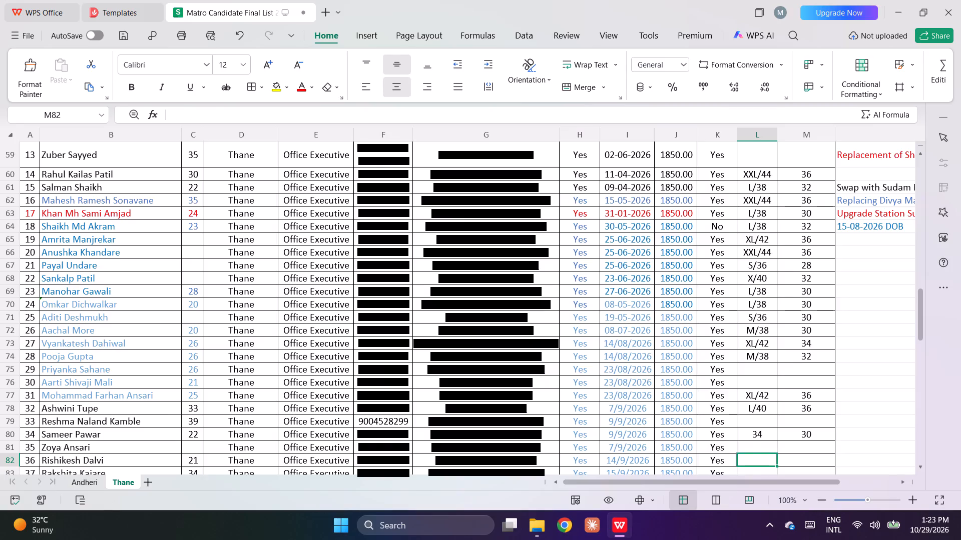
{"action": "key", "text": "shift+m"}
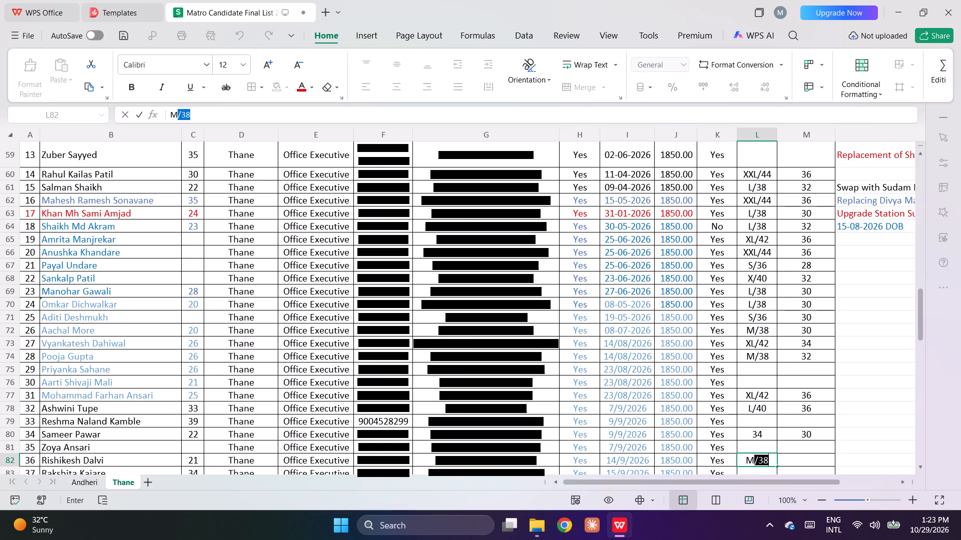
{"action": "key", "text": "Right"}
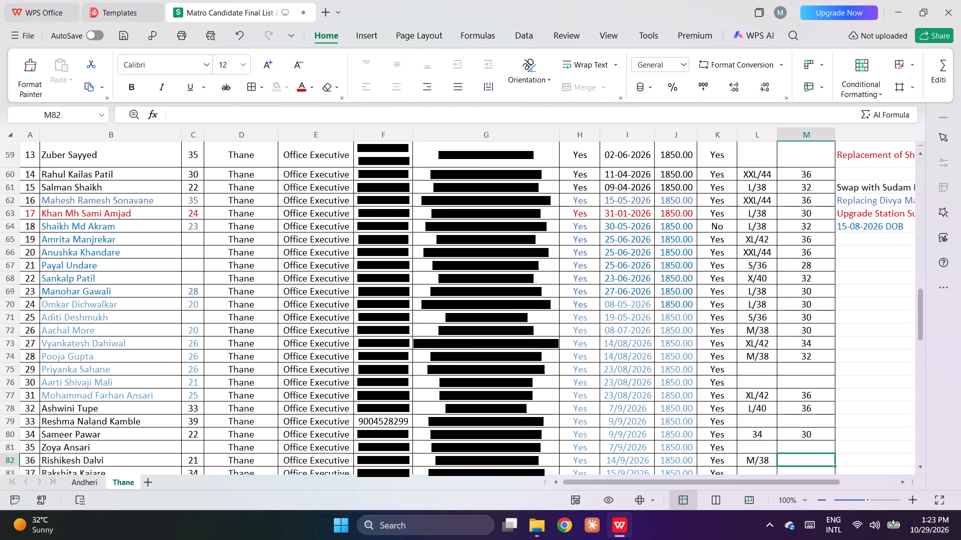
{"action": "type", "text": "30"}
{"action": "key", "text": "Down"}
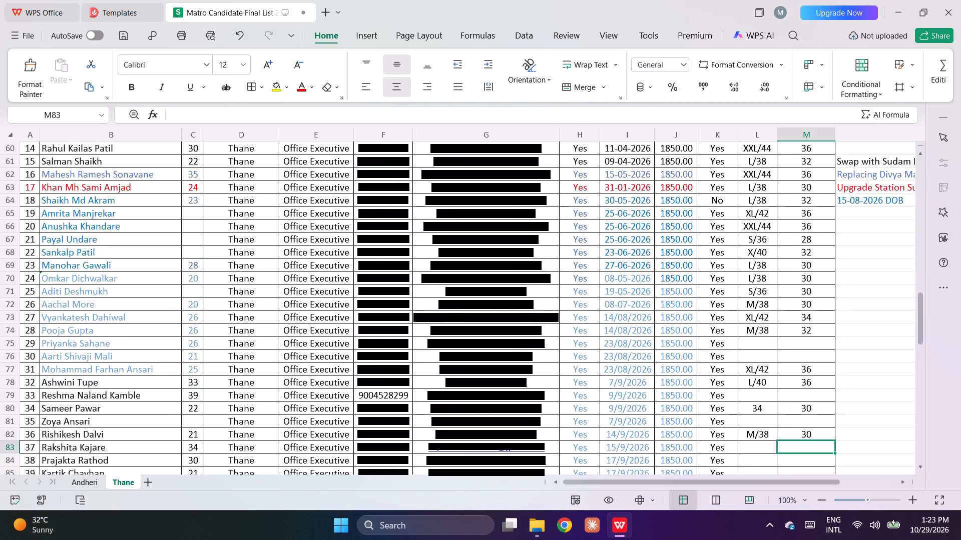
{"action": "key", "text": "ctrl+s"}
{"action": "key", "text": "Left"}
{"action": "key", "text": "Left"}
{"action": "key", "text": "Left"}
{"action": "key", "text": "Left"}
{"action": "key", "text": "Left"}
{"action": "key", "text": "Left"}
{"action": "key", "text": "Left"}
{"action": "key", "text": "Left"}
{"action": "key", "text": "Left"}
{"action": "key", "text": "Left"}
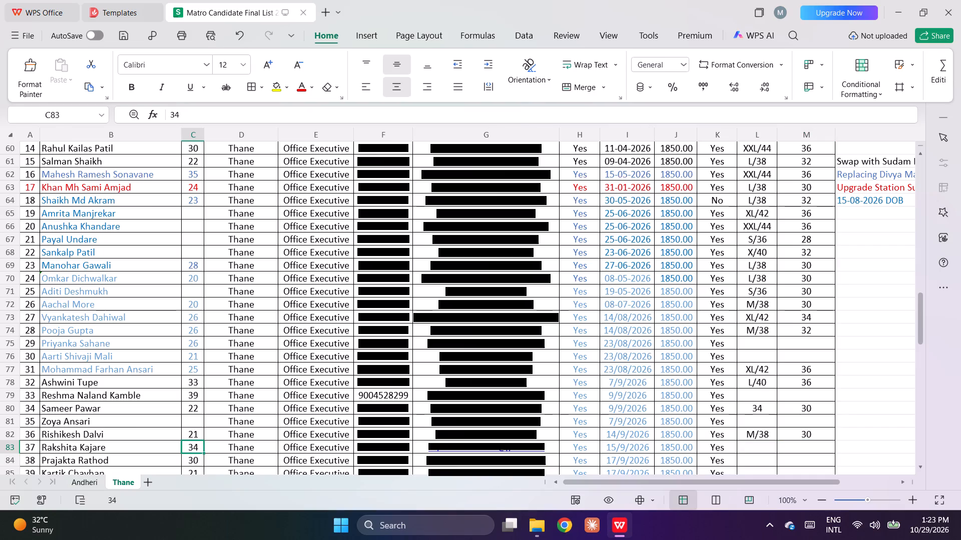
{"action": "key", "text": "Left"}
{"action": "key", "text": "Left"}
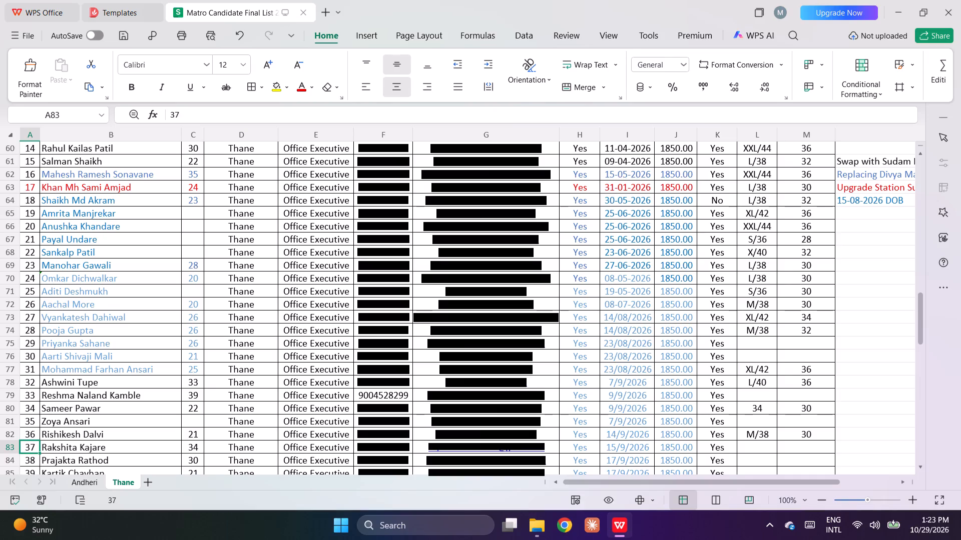
Search the Thane sheet for the candidate Deepak by first name and surname.
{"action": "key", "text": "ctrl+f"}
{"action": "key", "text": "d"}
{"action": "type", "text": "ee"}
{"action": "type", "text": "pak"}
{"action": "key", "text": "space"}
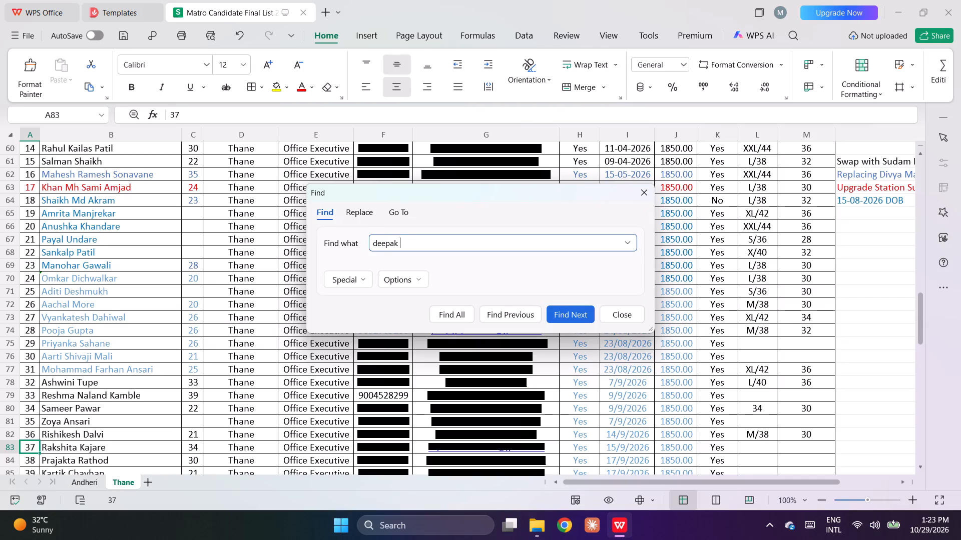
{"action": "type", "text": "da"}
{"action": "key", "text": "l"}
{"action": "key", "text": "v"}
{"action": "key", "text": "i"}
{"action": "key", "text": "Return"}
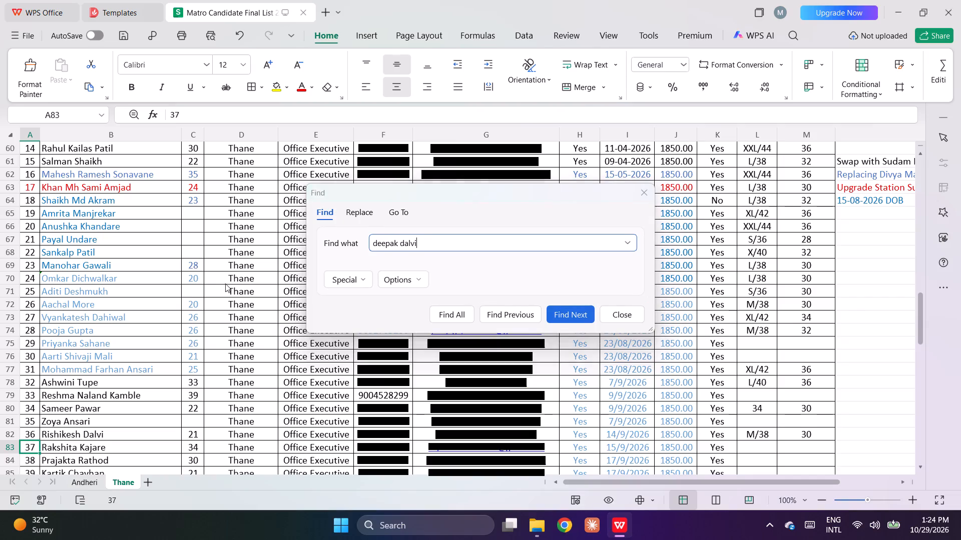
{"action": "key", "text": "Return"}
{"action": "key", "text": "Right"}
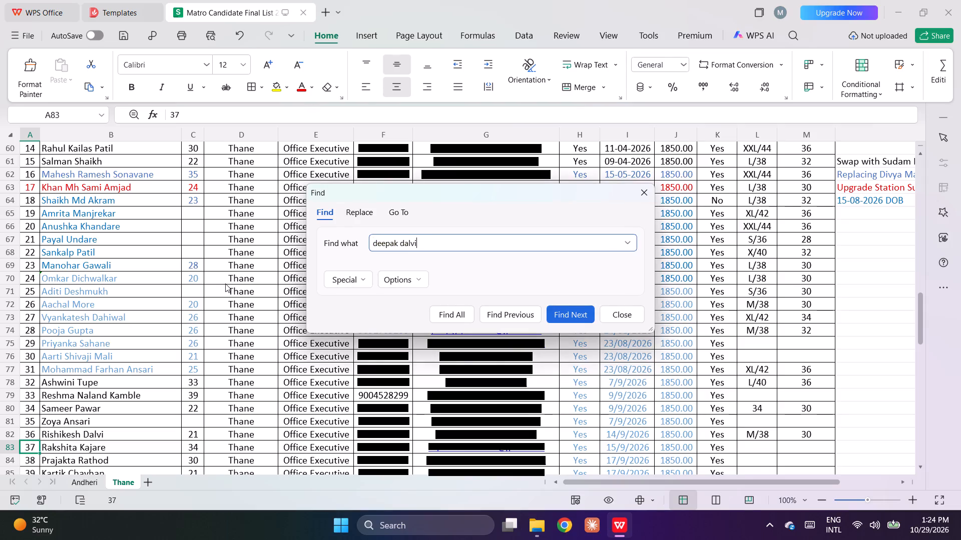
Shorten the search term to the first name "deepak" and look through the matches on the Thane sheet.
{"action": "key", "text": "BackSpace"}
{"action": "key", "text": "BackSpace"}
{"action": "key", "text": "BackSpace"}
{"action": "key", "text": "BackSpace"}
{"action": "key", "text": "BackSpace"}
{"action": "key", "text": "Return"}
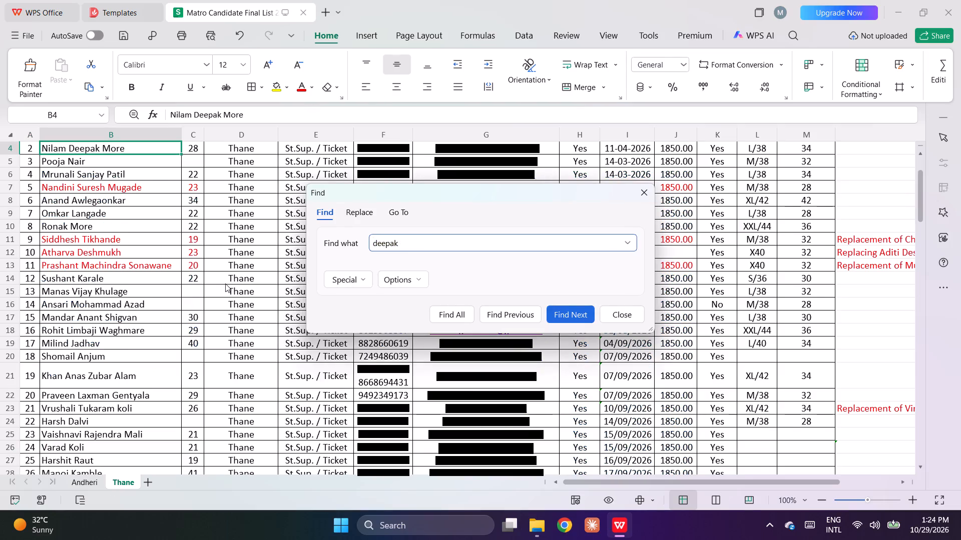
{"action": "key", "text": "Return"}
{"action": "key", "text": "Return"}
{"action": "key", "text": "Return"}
Switch to the Andheri sheet and look through its matches for "deepak".
{"action": "left_click", "coordinate": [90, 484]}
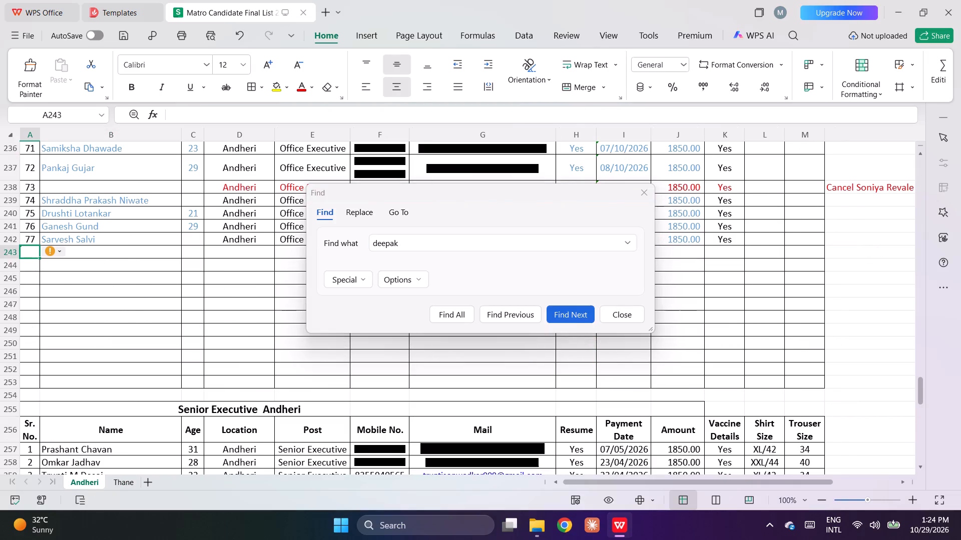
{"action": "left_click", "coordinate": [572, 319]}
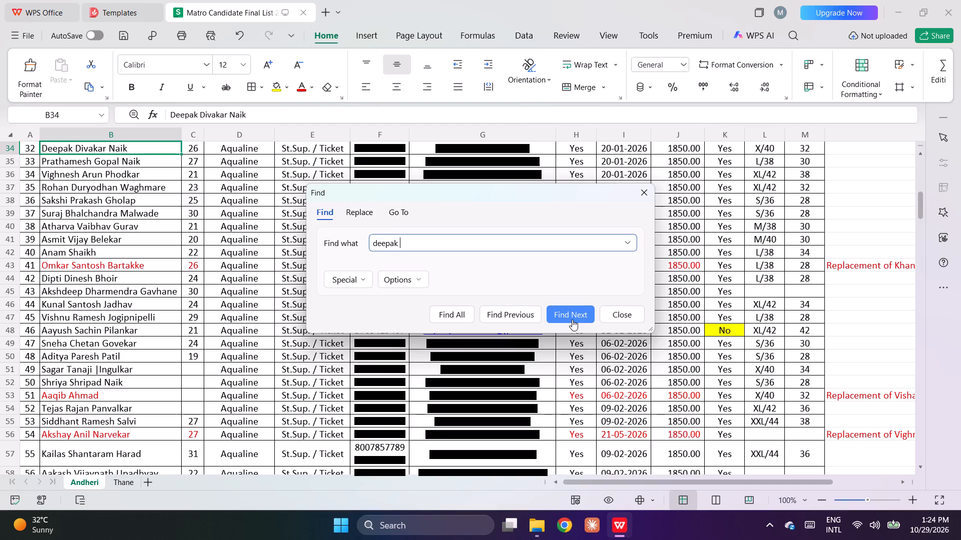
{"action": "left_click", "coordinate": [572, 319]}
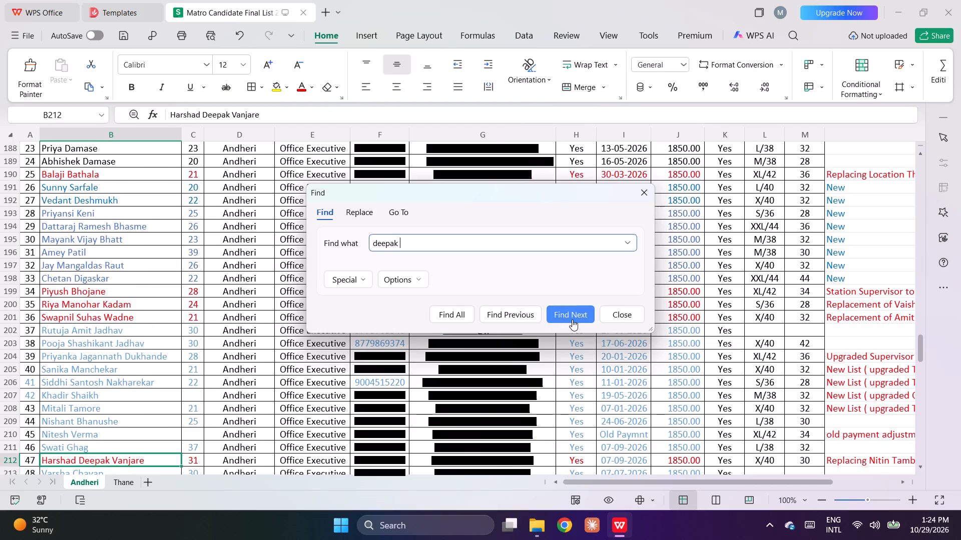
Search the Andheri sheet for "shweta" and enter shirt size M/38 and trouser size 28 for the Motorman candidate in row 302.
{"action": "key", "text": "BackSpace"}
{"action": "key", "text": "BackSpace"}
{"action": "key", "text": "BackSpace"}
{"action": "key", "text": "BackSpace"}
{"action": "key", "text": "BackSpace"}
{"action": "key", "text": "BackSpace"}
{"action": "key", "text": "BackSpace"}
{"action": "key", "text": "BackSpace"}
{"action": "key", "text": "BackSpace"}
{"action": "key", "text": "BackSpace"}
{"action": "key", "text": "BackSpace"}
{"action": "key", "text": "BackSpace"}
{"action": "key", "text": "BackSpace"}
{"action": "key", "text": "BackSpace"}
{"action": "key", "text": "BackSpace"}
{"action": "key", "text": "BackSpace"}
{"action": "key", "text": "BackSpace"}
{"action": "key", "text": "BackSpace"}
{"action": "key", "text": "BackSpace"}
{"action": "key", "text": "BackSpace"}
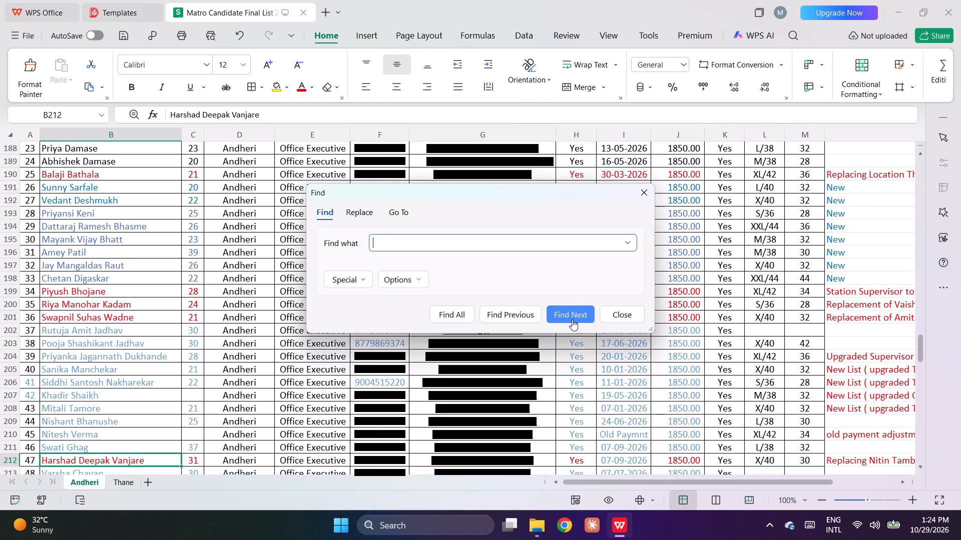
{"action": "key", "text": "BackSpace"}
{"action": "key", "text": "ctrl+f"}
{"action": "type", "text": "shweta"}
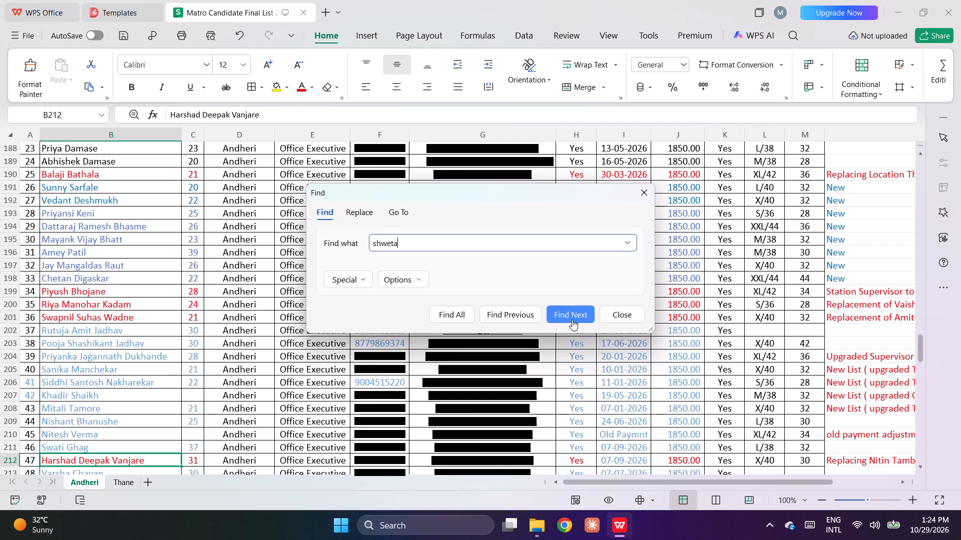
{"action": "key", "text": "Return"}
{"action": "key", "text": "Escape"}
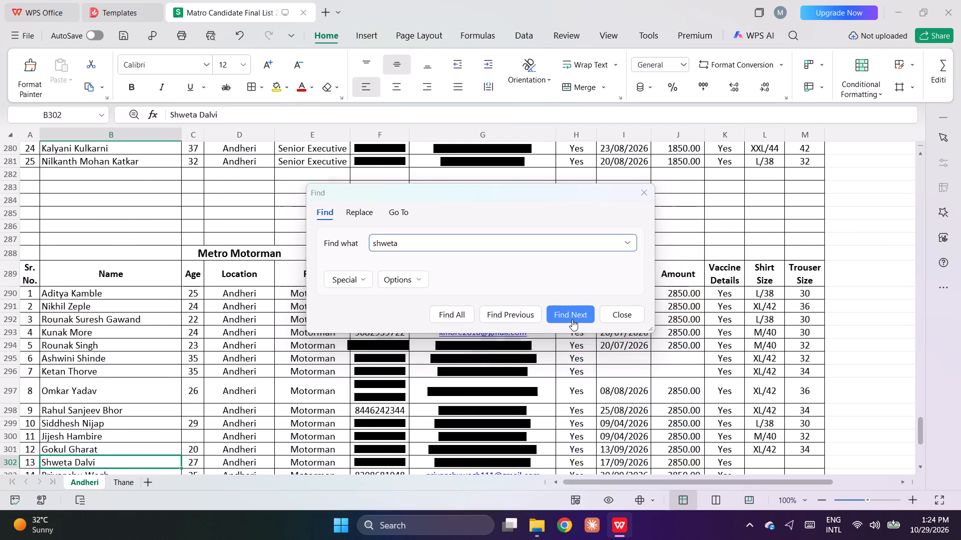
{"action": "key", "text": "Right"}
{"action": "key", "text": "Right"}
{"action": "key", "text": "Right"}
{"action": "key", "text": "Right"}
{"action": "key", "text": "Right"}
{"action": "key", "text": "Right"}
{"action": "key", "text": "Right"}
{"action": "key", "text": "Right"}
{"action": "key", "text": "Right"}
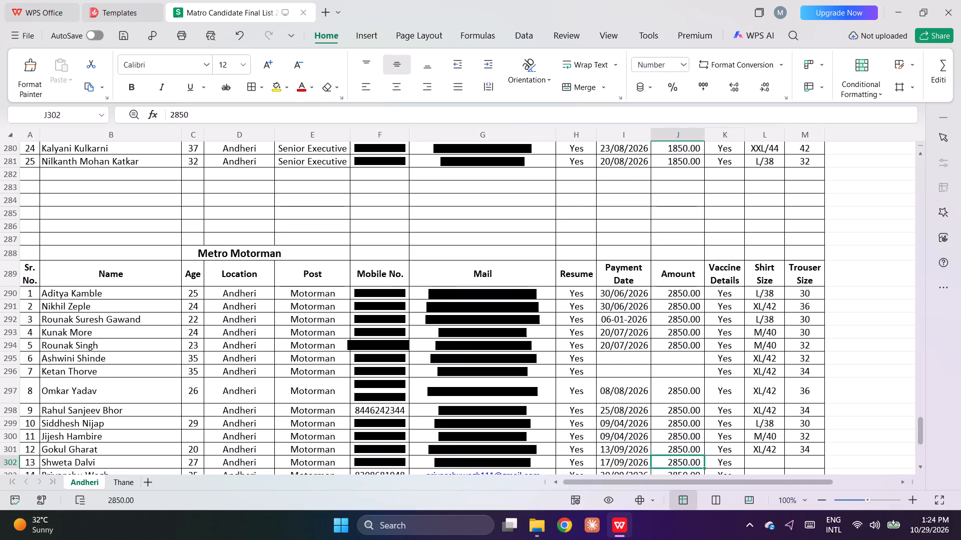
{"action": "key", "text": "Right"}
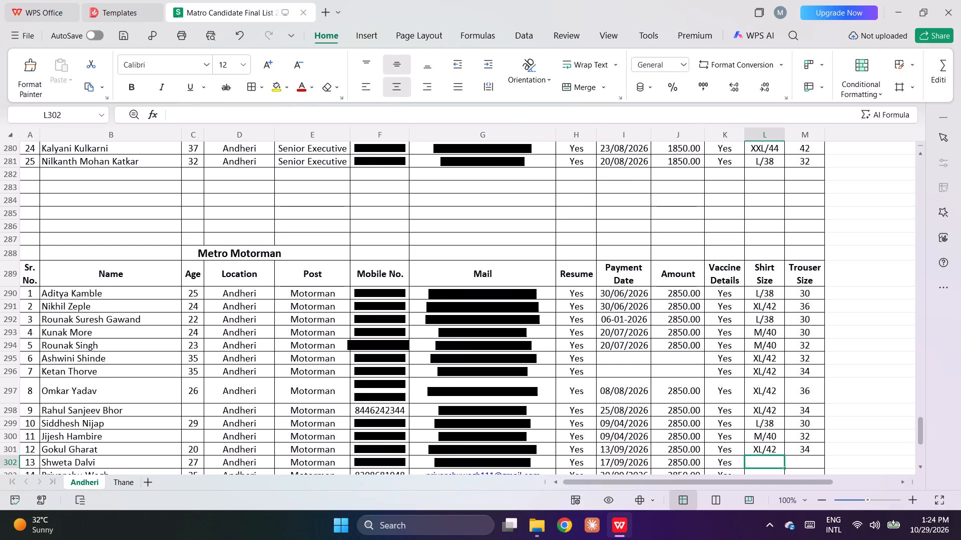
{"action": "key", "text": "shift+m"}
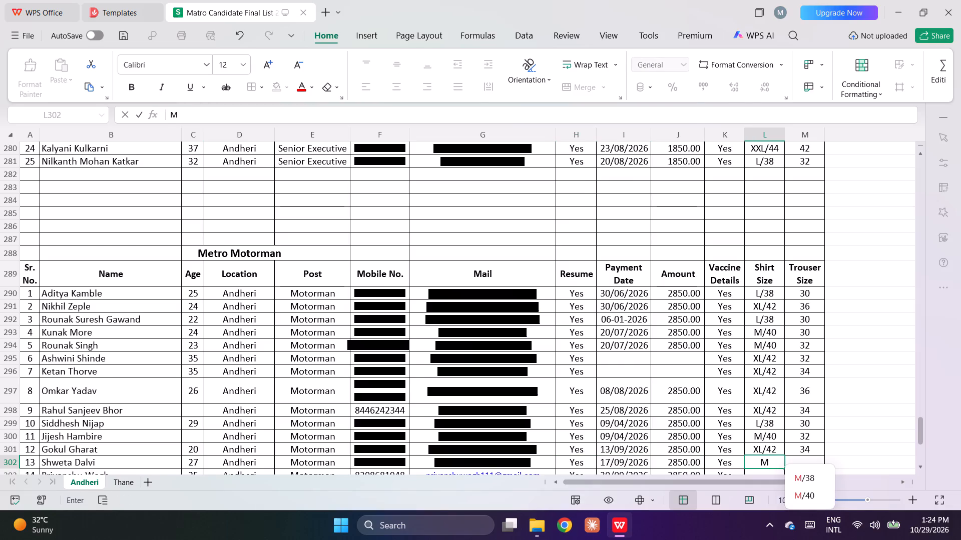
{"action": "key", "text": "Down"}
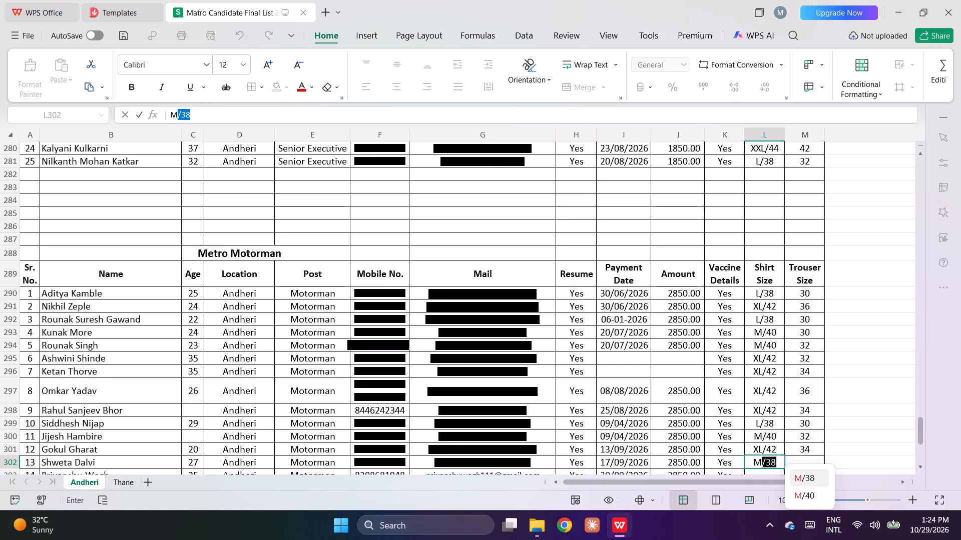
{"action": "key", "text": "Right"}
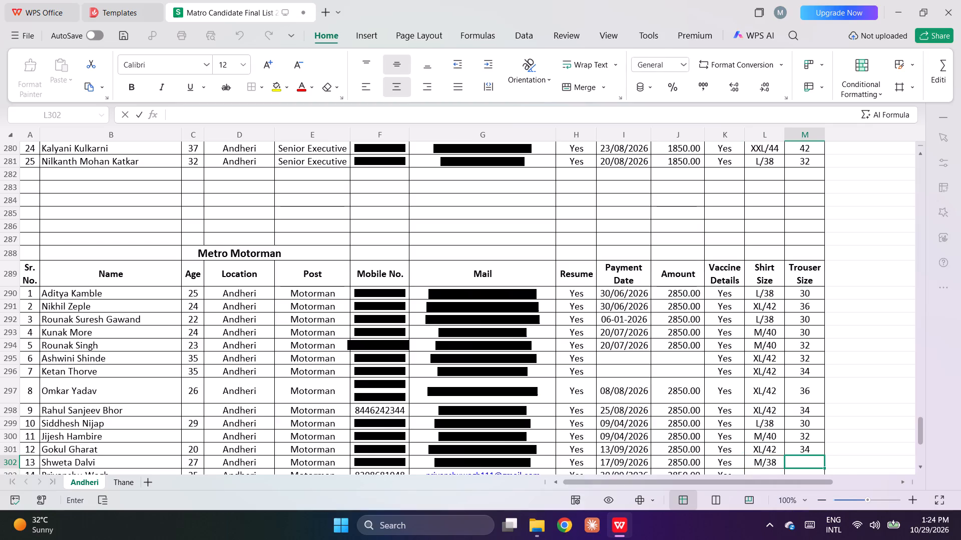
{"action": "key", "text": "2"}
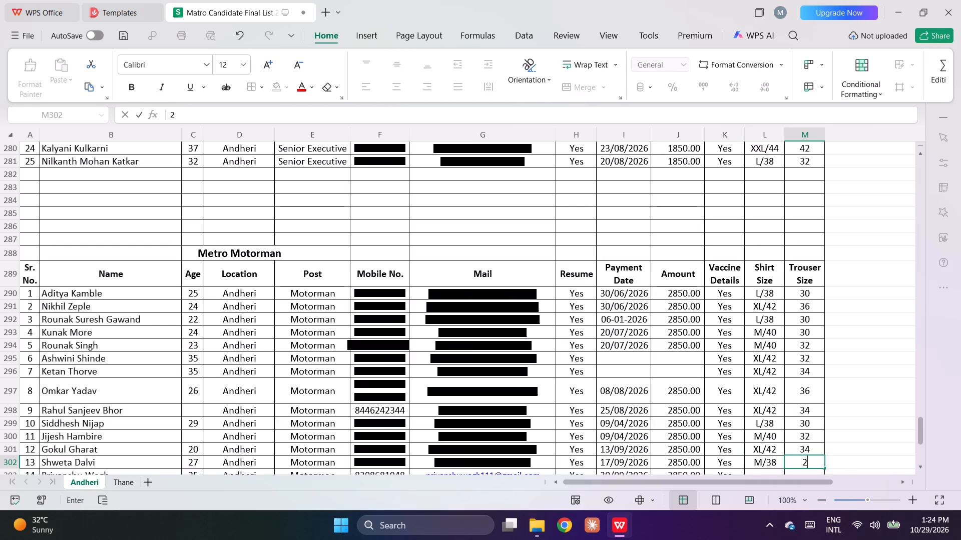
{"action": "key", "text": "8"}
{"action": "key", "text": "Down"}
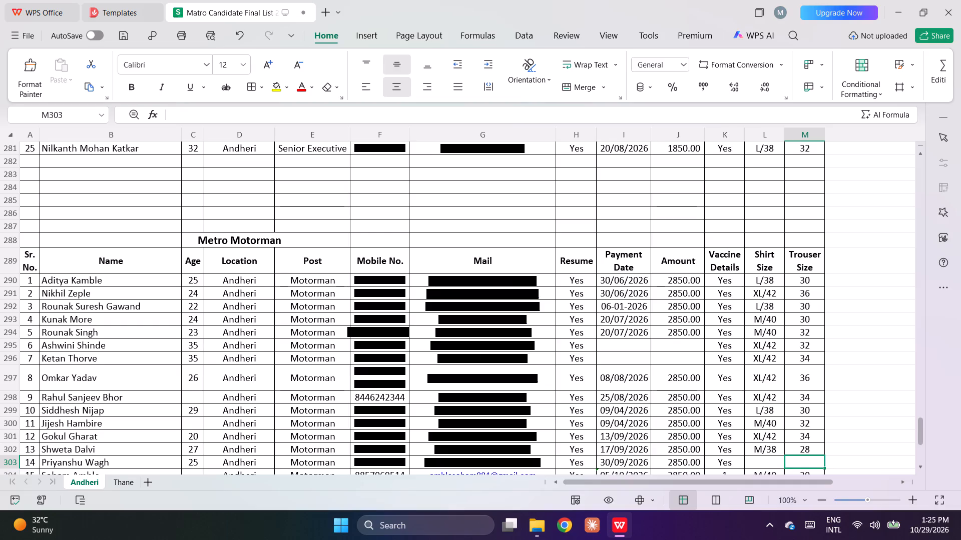
Search for "wagh", enter shirt size M/38 and trouser size 30 for the Motorman candidate in row 303, and save the workbook.
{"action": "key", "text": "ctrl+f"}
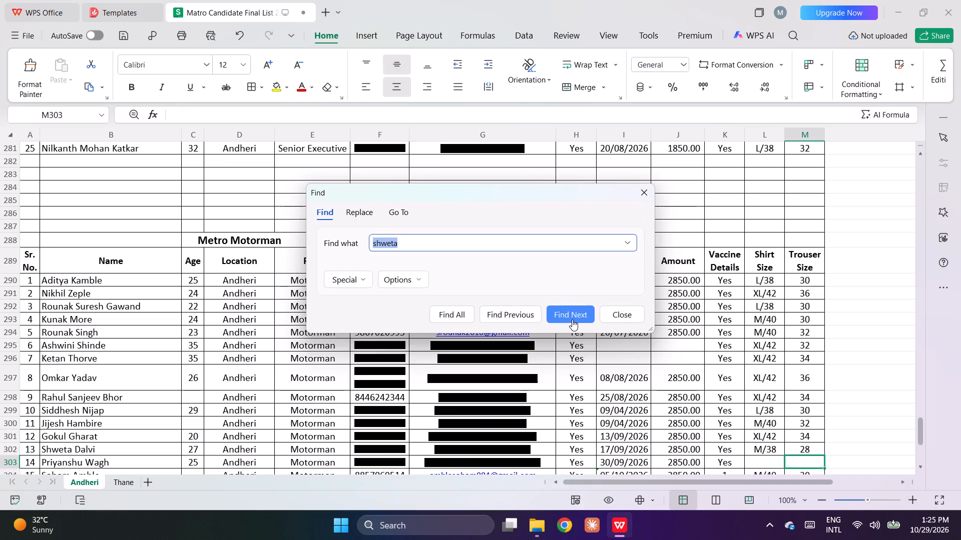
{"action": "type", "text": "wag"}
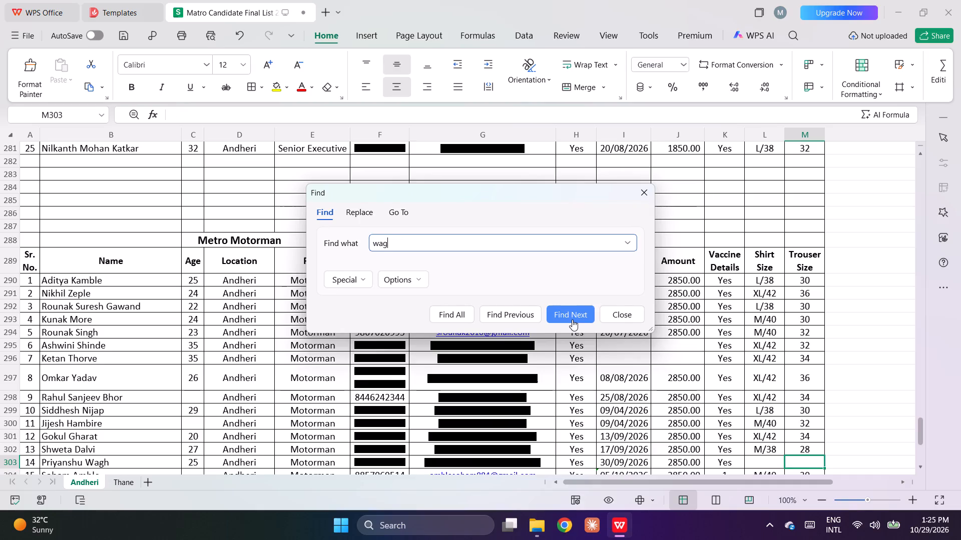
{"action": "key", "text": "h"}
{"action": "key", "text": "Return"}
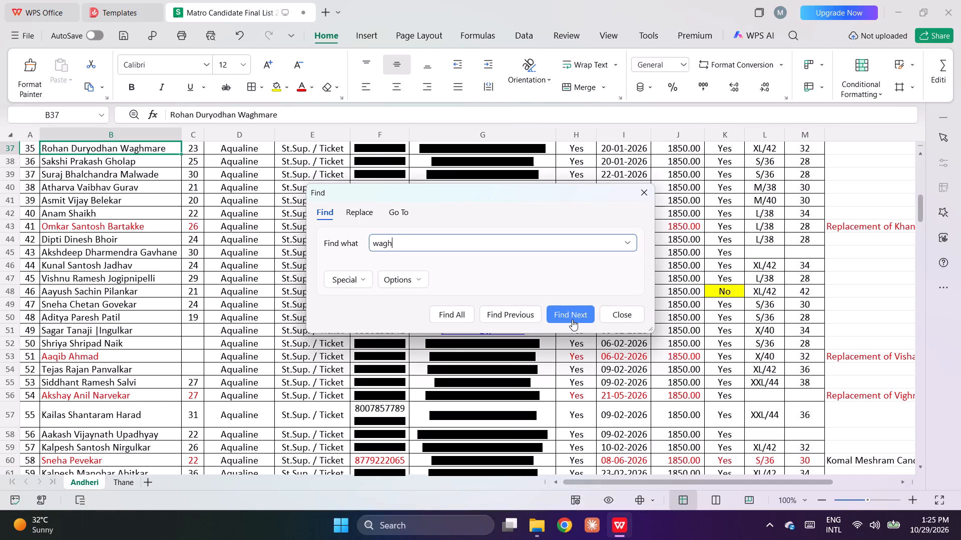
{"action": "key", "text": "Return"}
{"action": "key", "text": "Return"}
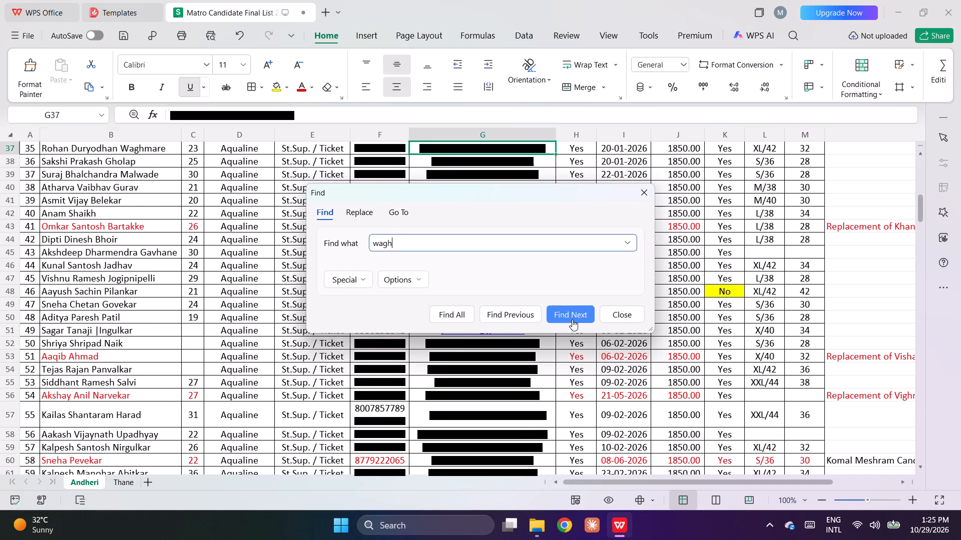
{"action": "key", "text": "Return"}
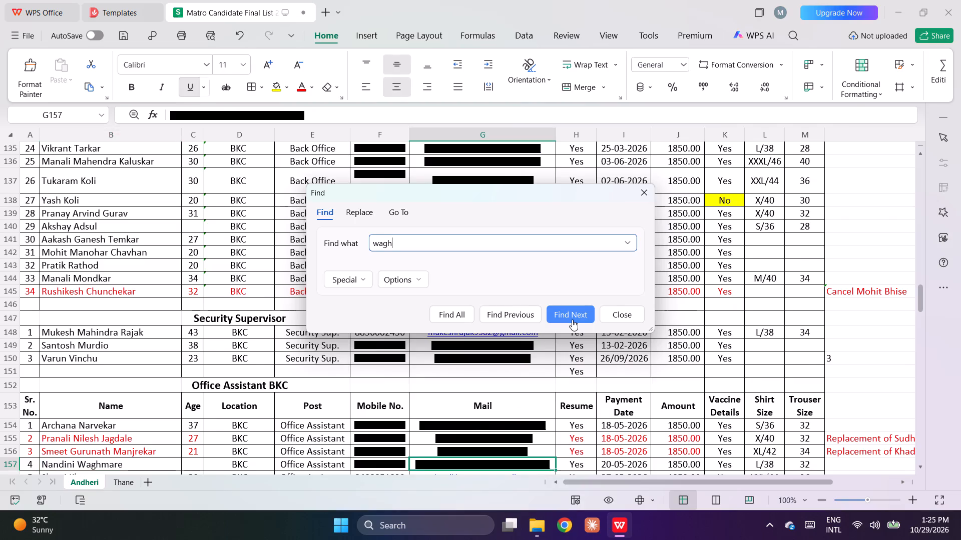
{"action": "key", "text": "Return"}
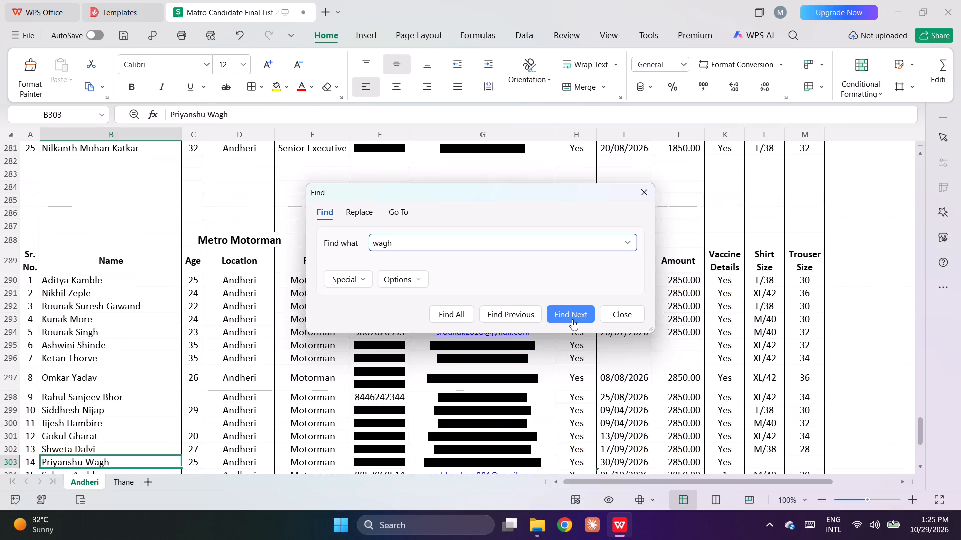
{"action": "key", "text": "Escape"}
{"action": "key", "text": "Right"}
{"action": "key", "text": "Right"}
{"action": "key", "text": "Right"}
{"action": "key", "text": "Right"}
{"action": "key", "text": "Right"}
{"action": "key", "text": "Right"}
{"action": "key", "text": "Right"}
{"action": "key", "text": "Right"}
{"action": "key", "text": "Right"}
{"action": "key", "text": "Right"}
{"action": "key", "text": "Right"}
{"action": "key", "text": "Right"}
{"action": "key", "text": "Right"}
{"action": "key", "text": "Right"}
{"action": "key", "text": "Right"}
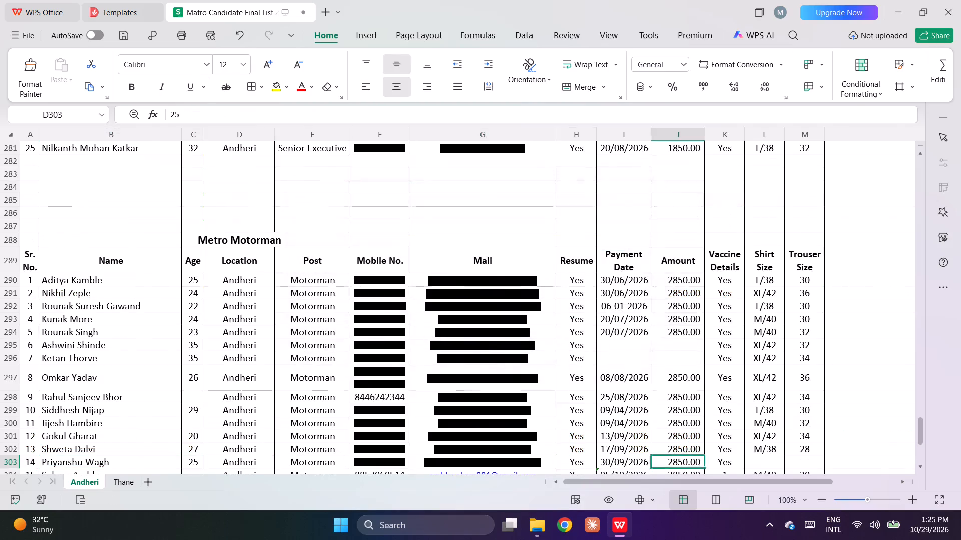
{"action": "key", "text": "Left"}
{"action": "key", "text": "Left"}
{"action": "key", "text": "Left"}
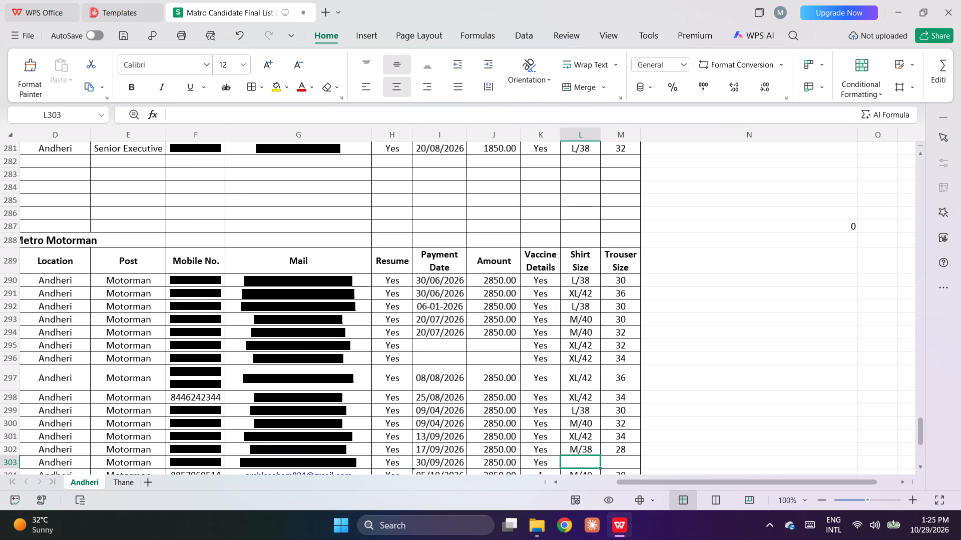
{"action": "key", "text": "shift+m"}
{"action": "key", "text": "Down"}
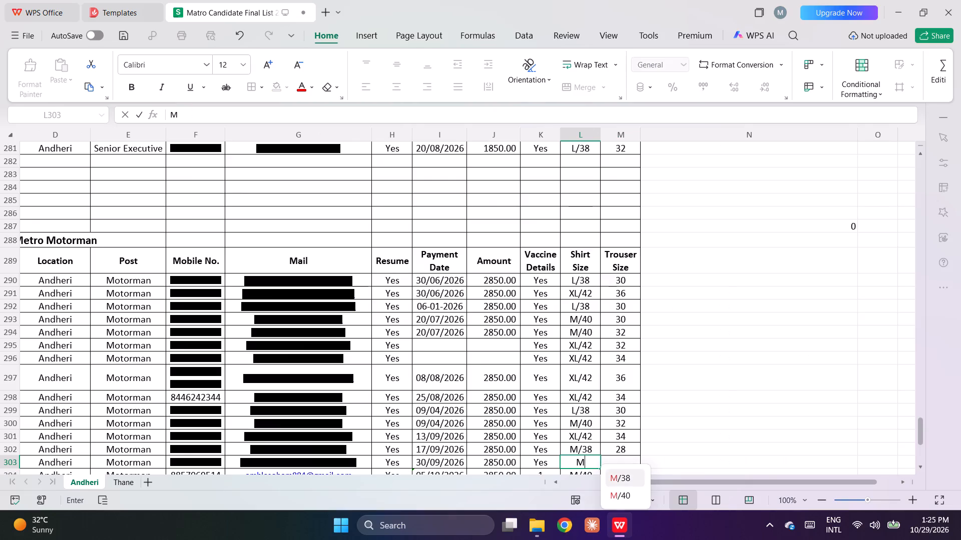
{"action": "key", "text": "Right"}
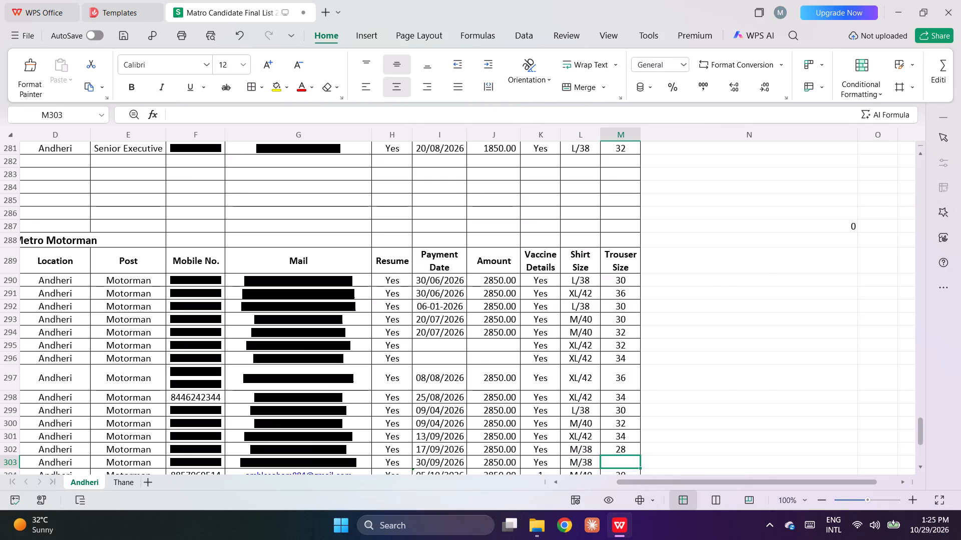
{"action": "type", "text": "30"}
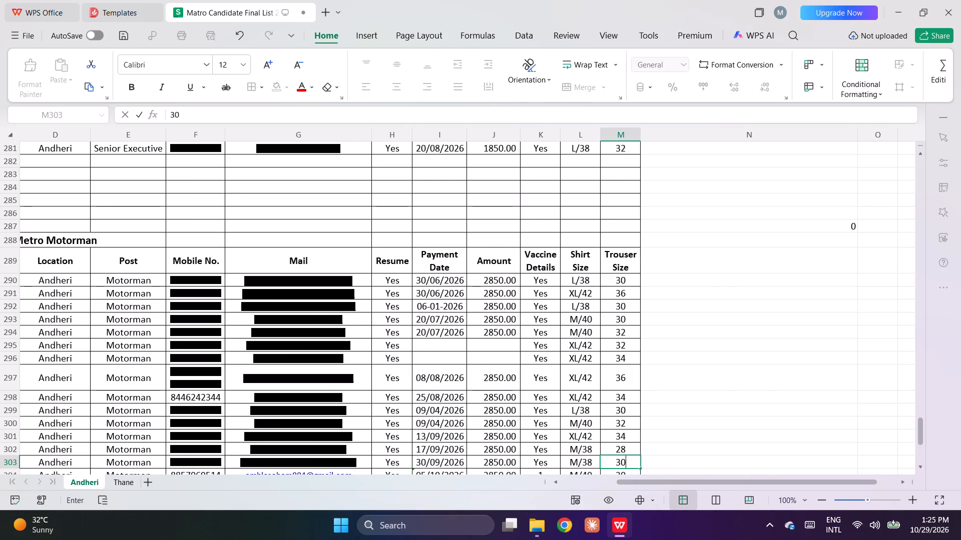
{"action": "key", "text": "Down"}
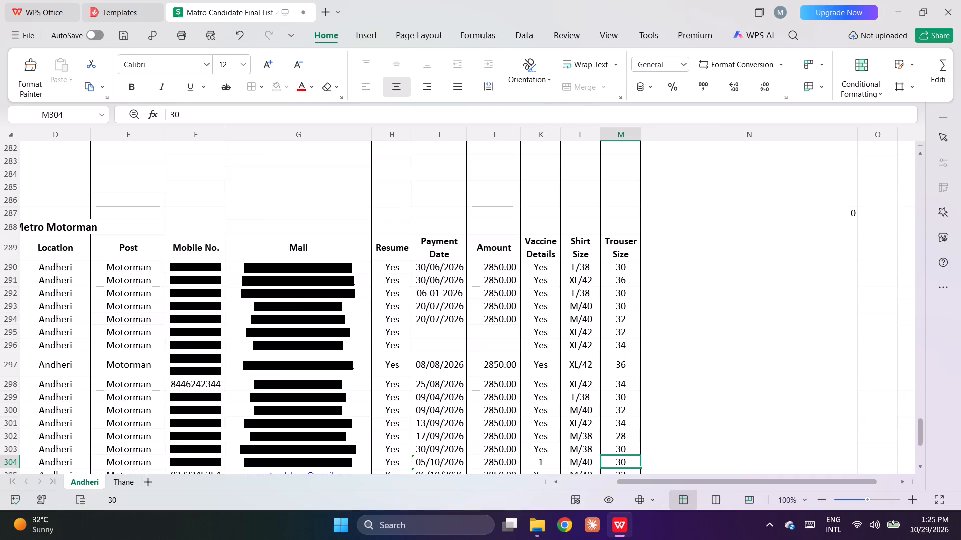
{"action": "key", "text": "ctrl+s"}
Fill the Vaccine Details cell in row 304 with "Yes" from the row above and save the workbook.
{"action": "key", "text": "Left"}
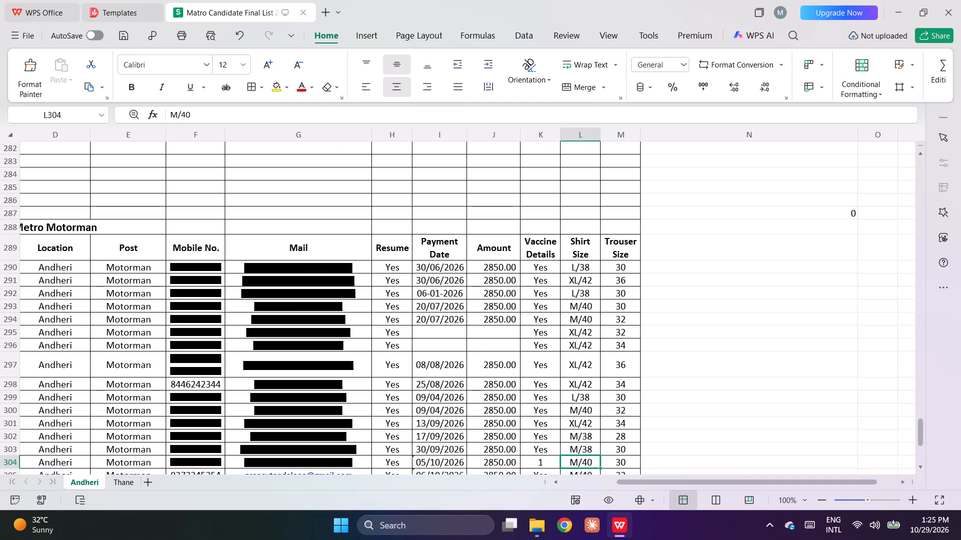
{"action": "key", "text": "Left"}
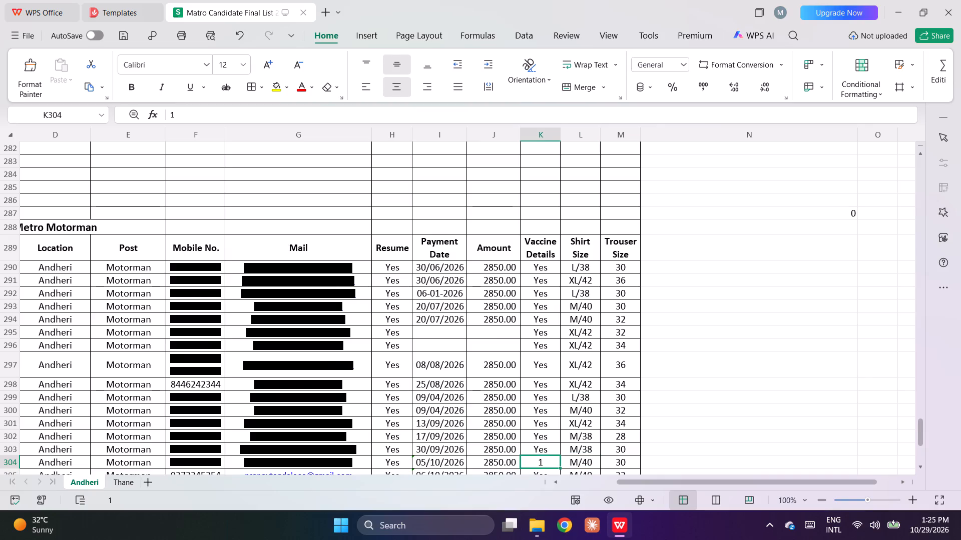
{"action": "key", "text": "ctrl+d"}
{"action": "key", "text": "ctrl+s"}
Check the remaining Motorman rows on the Andheri sheet for missing shirt and trouser sizes, including the candidate in row 307.
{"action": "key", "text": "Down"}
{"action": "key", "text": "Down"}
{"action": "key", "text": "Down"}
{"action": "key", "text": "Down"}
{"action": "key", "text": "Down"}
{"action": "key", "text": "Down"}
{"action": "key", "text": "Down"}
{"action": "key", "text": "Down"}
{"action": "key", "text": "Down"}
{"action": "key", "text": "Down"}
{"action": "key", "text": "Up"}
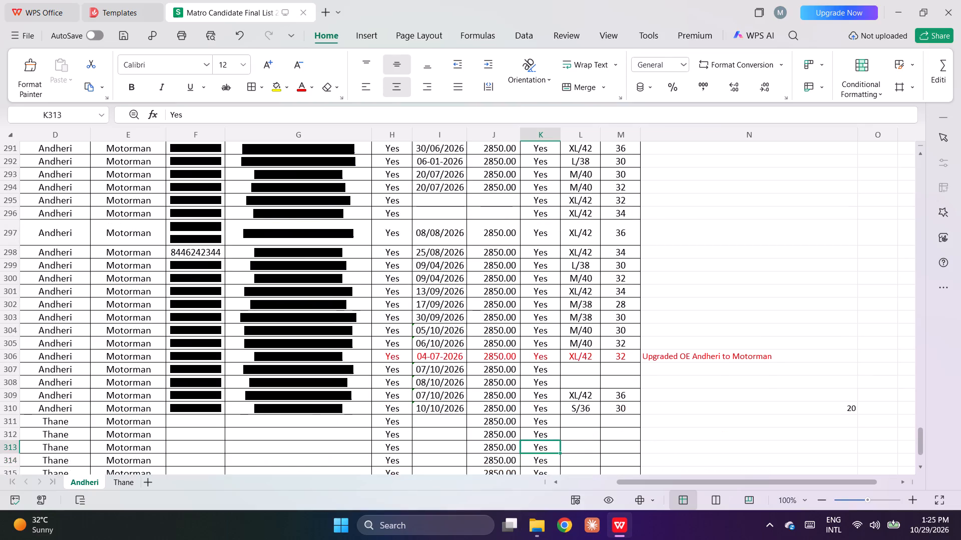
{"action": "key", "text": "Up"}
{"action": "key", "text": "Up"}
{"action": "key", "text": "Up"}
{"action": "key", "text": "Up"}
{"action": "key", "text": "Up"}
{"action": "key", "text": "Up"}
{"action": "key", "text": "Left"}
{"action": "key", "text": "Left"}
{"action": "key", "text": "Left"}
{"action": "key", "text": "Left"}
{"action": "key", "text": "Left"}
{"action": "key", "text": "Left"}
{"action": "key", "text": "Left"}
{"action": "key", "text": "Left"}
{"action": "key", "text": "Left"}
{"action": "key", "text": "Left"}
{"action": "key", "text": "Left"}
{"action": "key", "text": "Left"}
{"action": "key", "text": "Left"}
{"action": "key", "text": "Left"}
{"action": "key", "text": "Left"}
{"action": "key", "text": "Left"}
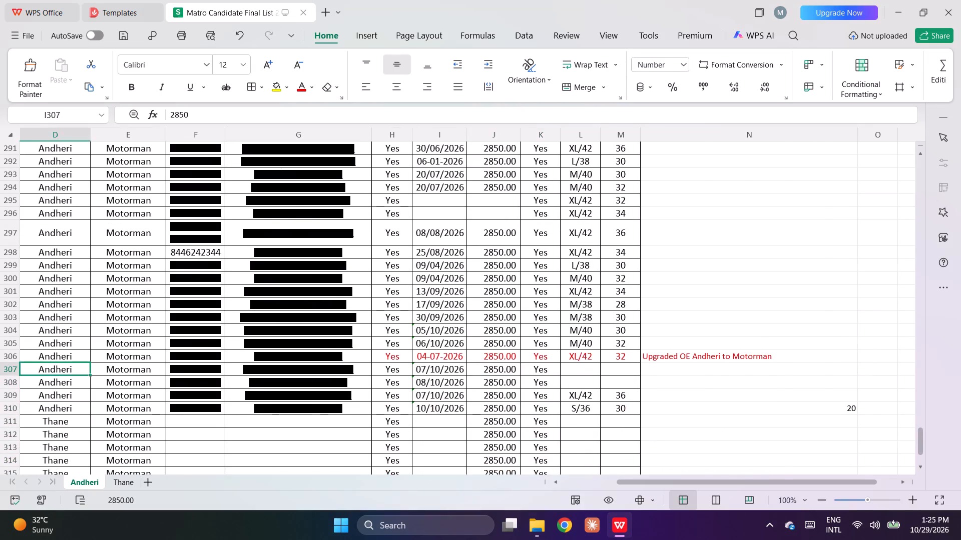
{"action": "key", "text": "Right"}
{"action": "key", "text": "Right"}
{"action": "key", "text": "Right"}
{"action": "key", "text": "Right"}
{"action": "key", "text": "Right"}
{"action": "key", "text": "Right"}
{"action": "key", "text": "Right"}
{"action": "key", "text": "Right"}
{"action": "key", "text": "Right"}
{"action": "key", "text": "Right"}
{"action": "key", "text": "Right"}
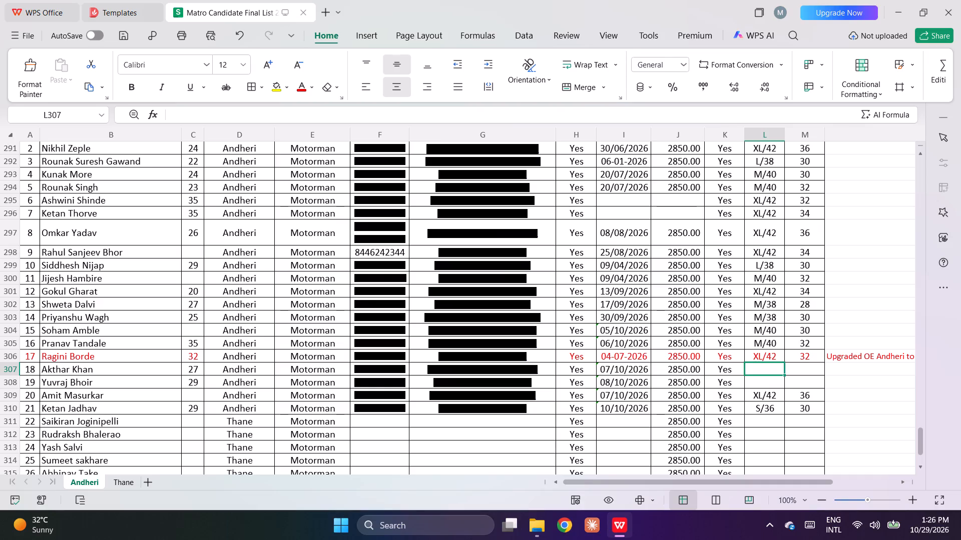
Look over the row 307 Motorman candidate's record and select the mobile number cell for reading.
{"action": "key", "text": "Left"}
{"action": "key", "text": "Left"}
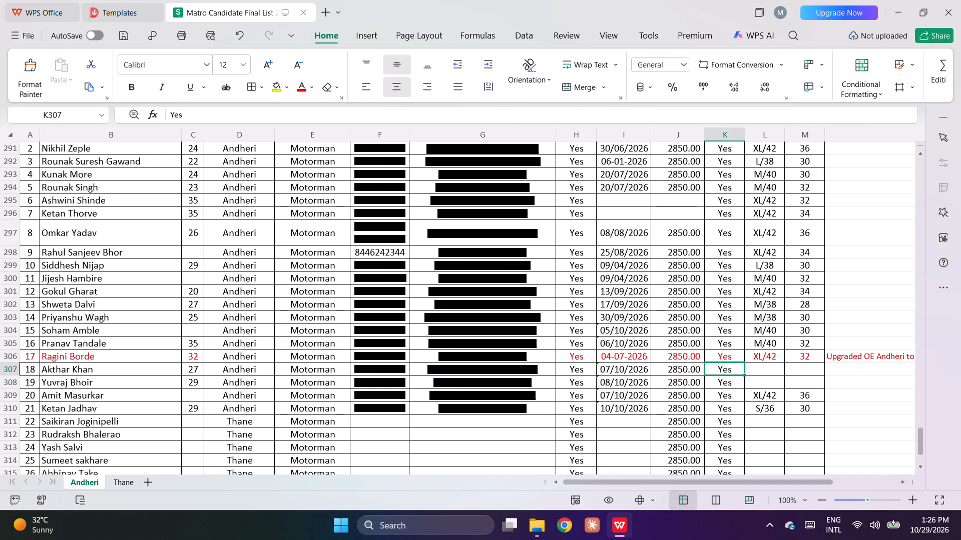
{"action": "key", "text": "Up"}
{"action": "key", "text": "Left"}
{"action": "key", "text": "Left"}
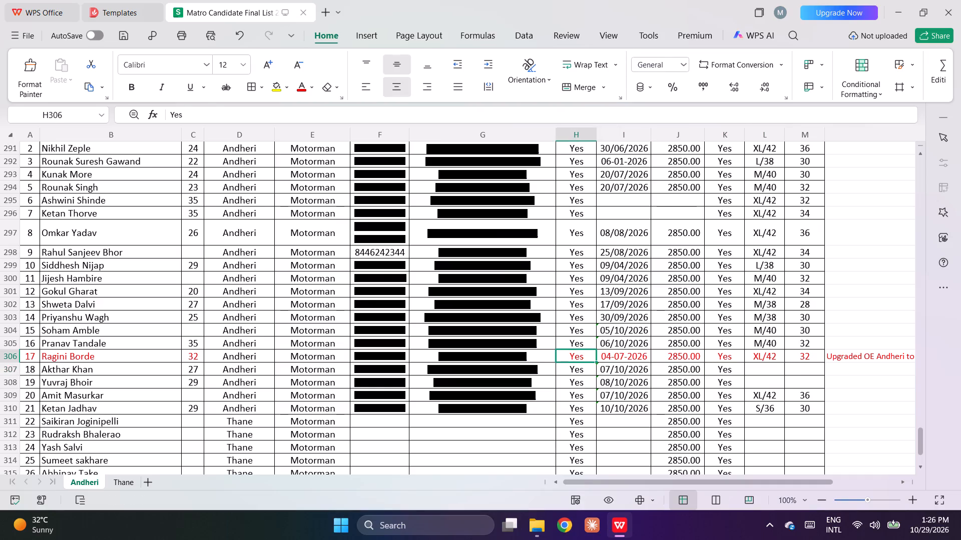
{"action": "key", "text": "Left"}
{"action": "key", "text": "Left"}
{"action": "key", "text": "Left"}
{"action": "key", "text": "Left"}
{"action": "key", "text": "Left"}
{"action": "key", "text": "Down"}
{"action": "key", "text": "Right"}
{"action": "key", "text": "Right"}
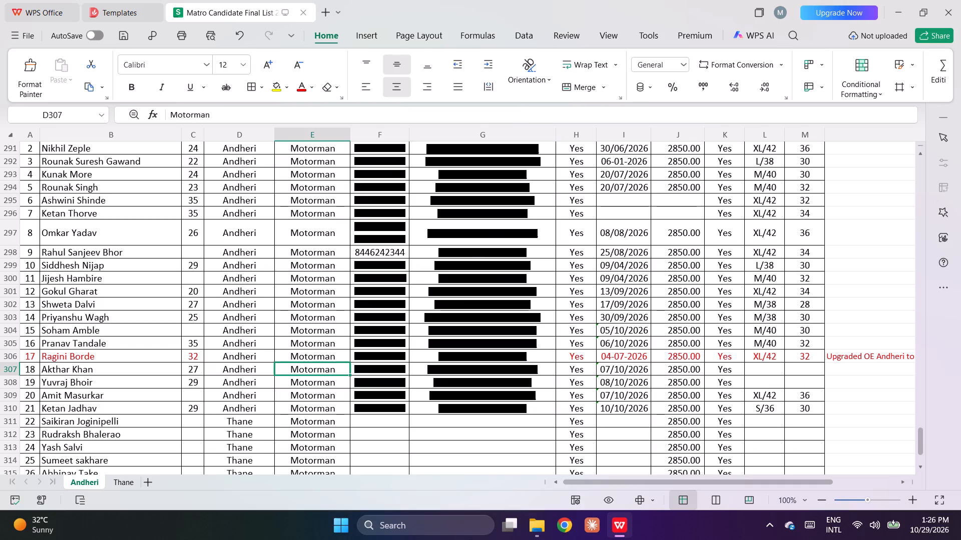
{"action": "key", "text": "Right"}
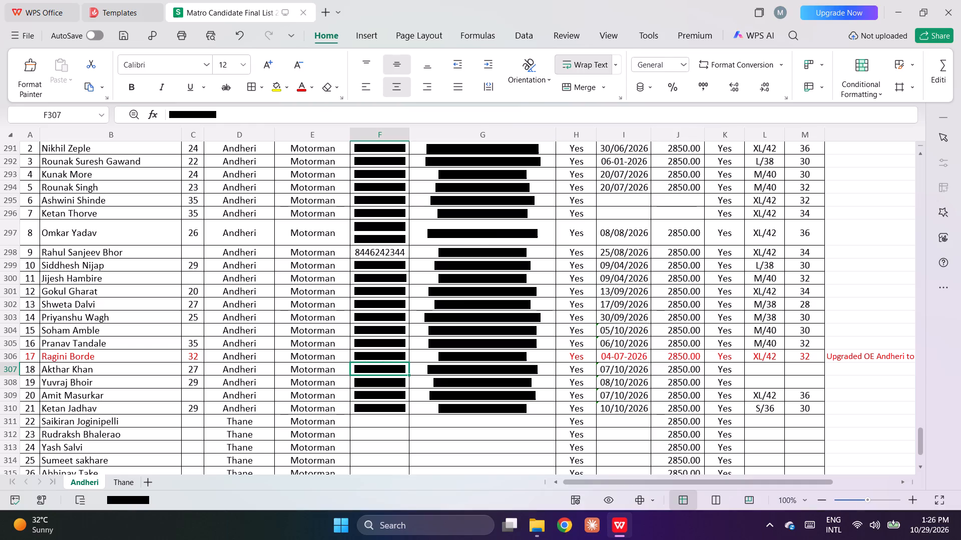
Review the row 307 Motorman candidate's record across all columns, from serial number to shirt and trouser size.
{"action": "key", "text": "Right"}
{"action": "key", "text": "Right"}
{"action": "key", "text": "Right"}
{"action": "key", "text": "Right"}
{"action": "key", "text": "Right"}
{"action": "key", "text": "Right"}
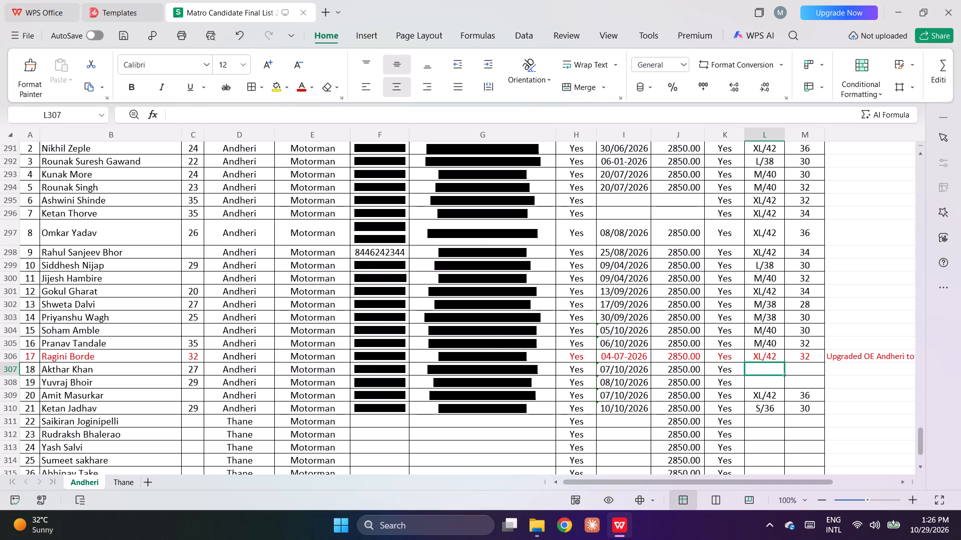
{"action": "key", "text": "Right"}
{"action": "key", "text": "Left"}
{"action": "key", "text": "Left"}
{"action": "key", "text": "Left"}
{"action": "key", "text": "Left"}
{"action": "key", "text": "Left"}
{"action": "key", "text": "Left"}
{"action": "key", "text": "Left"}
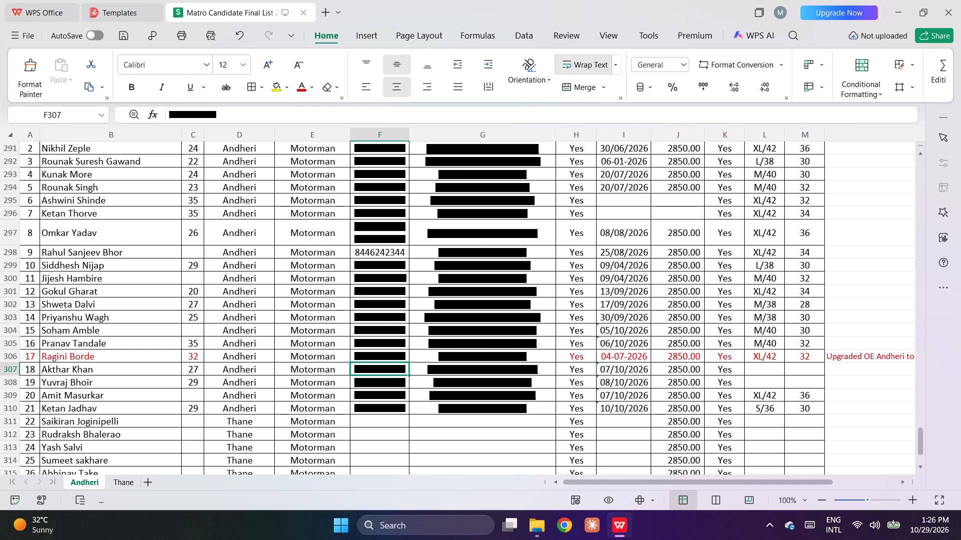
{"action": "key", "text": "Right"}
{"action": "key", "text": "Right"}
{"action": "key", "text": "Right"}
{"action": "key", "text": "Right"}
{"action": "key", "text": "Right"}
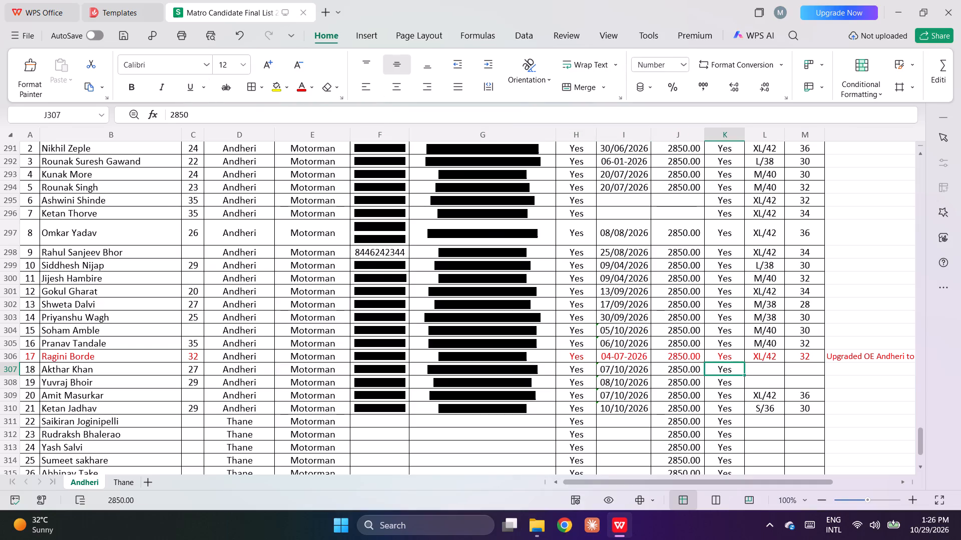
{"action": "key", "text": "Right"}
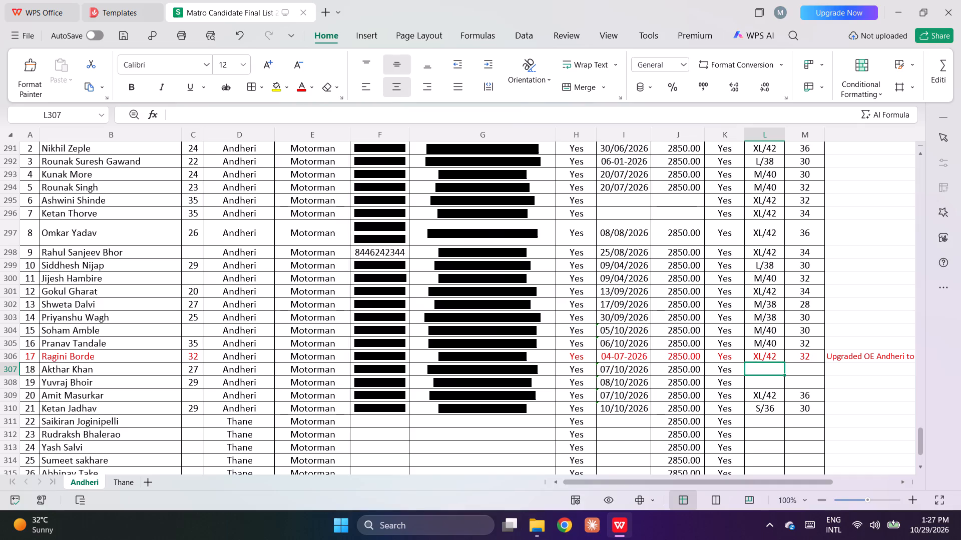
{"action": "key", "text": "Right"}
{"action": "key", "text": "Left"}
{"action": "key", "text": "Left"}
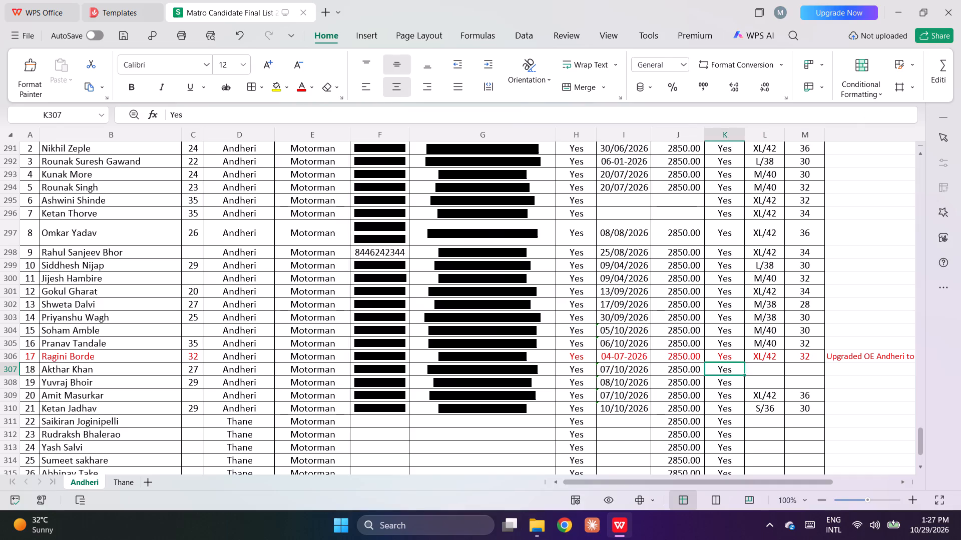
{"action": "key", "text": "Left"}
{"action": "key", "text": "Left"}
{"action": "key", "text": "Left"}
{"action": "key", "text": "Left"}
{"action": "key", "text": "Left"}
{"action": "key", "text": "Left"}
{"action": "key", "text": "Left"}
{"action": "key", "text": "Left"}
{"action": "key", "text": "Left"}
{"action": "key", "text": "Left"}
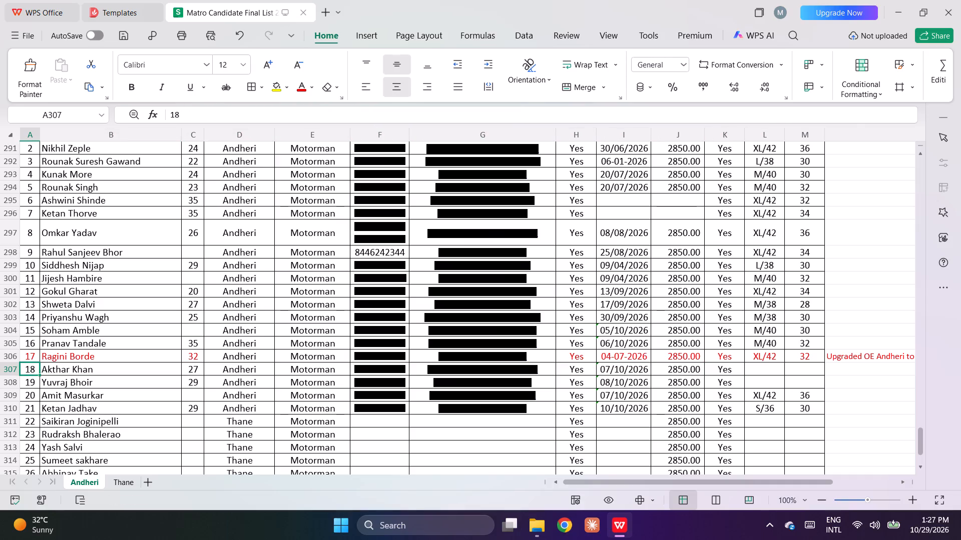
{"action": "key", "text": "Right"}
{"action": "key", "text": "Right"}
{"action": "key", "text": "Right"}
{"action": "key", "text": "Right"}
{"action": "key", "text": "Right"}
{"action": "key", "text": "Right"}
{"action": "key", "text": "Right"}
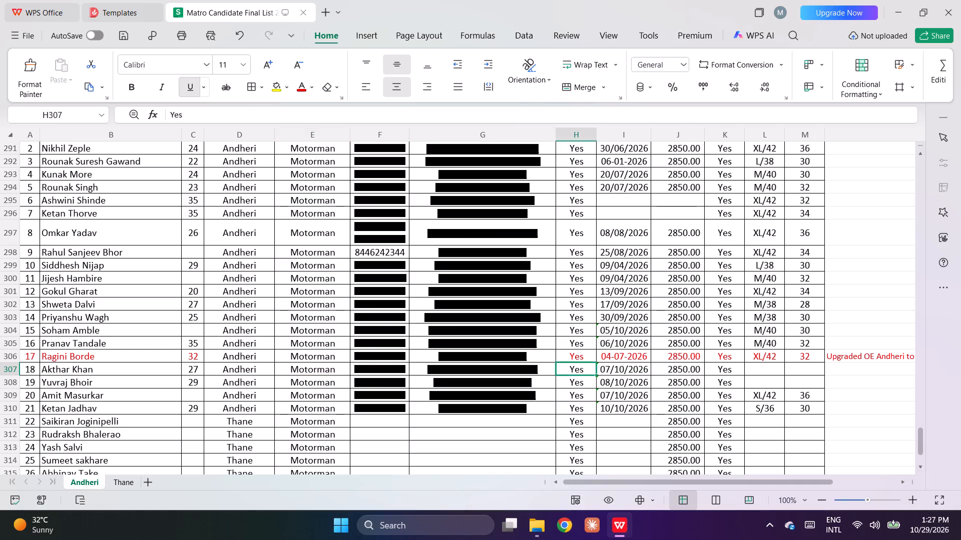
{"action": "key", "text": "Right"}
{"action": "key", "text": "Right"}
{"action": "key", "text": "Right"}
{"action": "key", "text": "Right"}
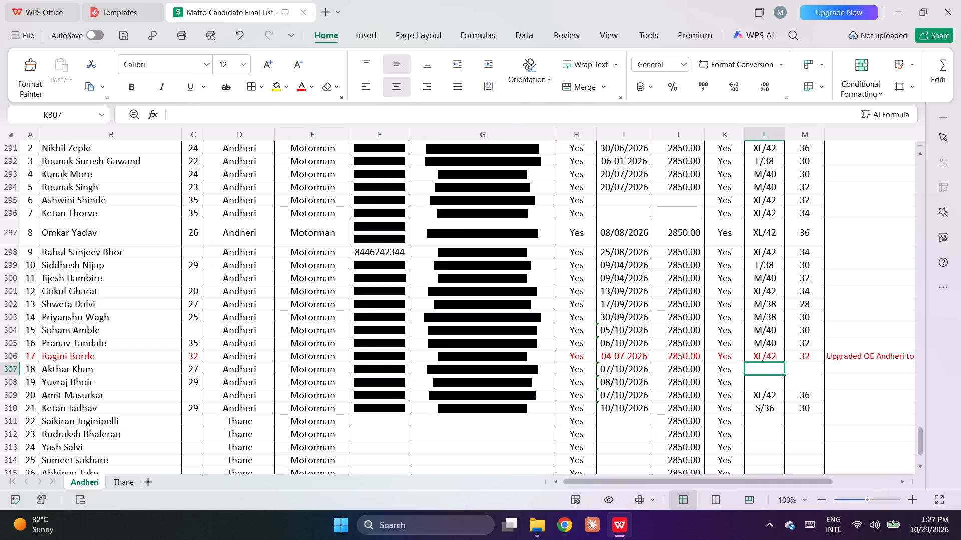
Look through the Motorman rows below row 307, including the Thane-based candidates and the empty rows at the list's end.
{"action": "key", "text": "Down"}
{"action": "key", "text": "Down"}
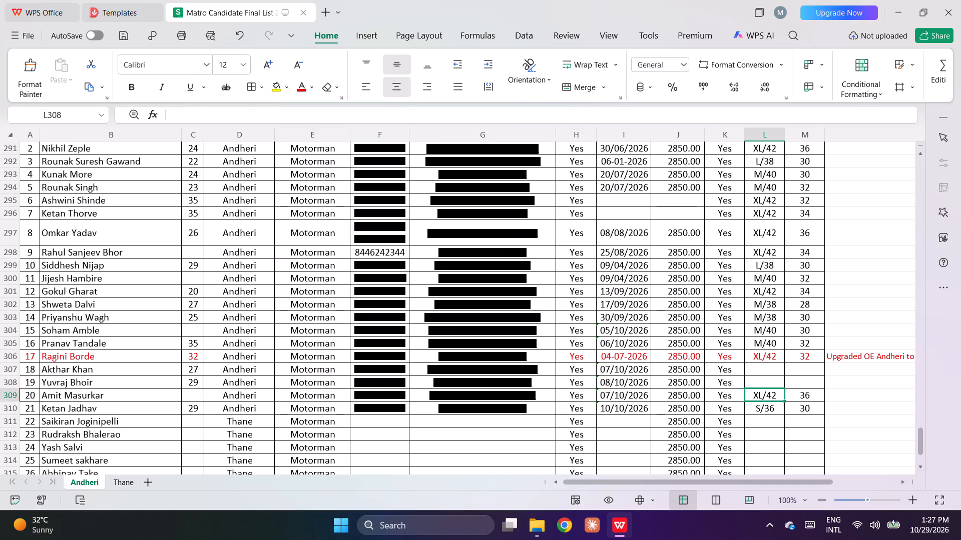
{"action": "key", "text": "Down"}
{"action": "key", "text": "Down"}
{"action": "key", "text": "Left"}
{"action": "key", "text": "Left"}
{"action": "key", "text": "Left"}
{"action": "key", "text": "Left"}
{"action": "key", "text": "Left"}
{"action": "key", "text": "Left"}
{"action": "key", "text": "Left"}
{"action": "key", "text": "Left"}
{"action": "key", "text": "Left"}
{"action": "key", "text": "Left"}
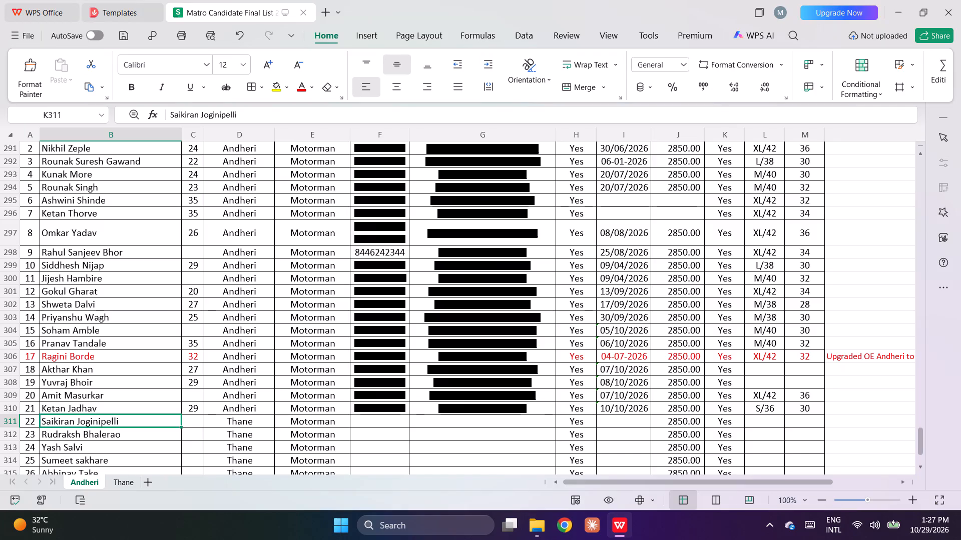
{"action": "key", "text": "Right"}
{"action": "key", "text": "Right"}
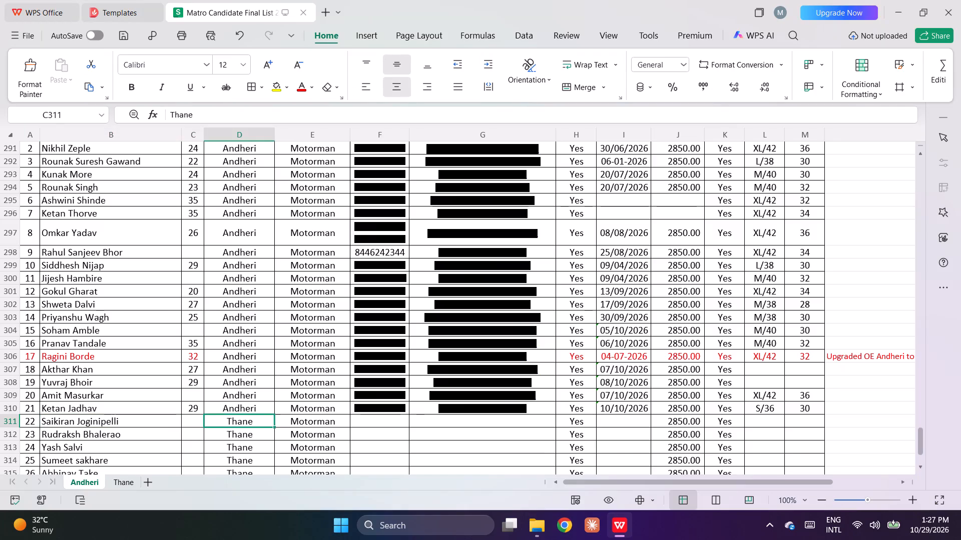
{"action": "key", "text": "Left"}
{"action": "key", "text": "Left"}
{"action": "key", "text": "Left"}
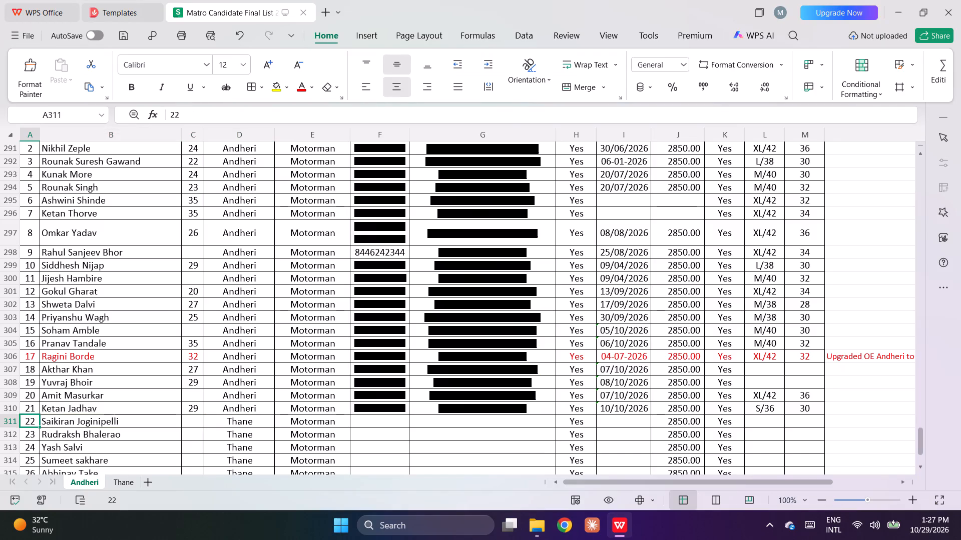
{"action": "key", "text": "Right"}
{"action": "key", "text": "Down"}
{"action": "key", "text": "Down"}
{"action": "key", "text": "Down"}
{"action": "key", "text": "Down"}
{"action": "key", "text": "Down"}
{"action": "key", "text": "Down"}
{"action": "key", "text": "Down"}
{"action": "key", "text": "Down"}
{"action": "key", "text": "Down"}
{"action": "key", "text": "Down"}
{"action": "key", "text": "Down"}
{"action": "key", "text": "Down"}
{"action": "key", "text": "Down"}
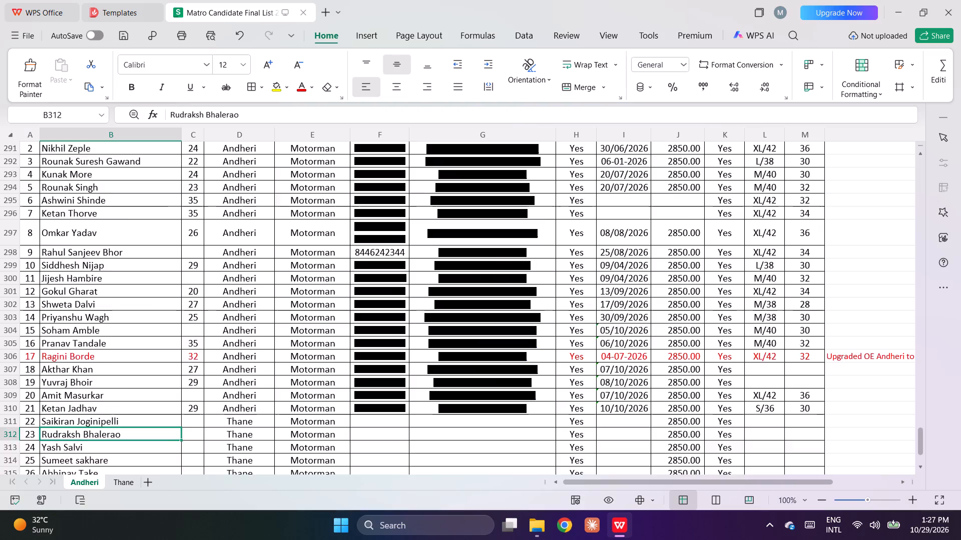
Look back up through the Metro Motorman list to the Senior Executive rows and return to the last Andheri Motorman entries.
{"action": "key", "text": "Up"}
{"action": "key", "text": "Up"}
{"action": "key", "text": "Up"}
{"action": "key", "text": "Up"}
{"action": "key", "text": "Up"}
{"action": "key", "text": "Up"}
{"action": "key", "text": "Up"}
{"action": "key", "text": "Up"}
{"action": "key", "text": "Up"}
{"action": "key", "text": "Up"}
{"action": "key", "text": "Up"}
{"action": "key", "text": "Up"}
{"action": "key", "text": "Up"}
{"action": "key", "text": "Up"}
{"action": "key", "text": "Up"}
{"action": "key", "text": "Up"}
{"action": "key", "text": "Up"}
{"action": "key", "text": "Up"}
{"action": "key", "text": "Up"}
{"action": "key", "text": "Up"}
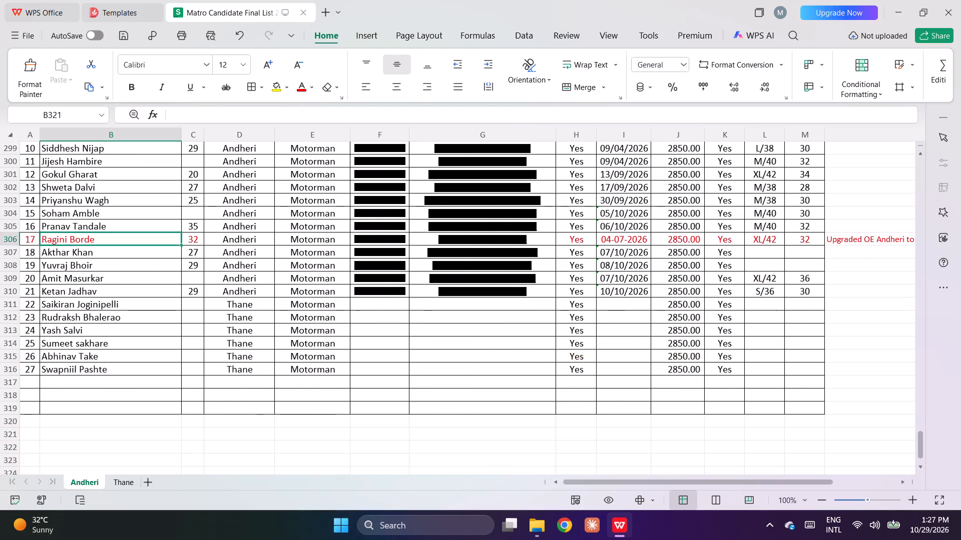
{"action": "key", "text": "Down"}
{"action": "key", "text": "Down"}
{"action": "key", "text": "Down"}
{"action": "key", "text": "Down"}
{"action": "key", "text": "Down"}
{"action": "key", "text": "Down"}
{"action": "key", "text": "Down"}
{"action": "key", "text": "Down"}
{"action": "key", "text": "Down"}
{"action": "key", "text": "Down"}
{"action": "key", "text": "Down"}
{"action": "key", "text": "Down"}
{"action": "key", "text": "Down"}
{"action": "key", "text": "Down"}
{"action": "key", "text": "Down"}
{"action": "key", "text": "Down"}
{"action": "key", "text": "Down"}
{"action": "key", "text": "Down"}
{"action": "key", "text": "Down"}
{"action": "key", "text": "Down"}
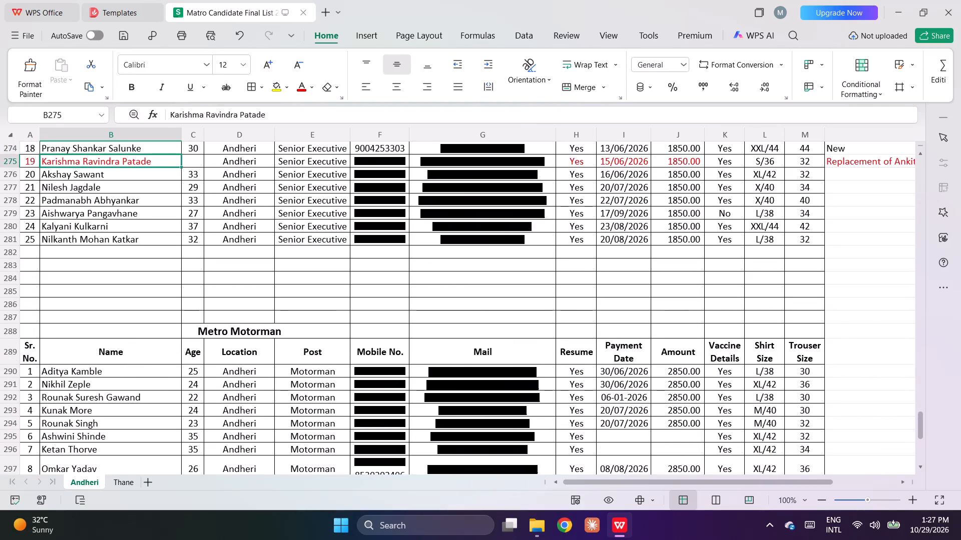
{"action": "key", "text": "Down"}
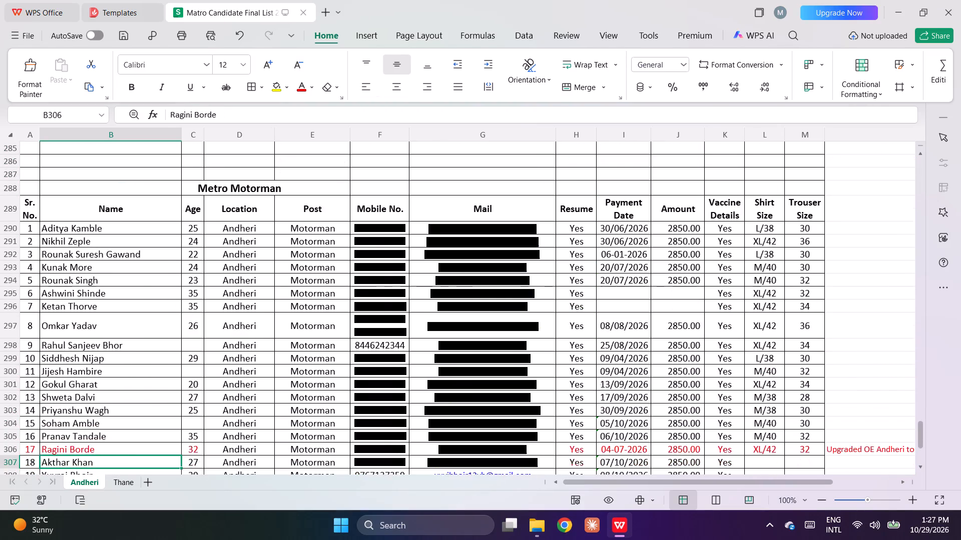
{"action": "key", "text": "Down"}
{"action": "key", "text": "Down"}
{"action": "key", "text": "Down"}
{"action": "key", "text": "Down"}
Examine the Thane-based Motorman candidates in rows 311 to 316 of the Andheri sheet.
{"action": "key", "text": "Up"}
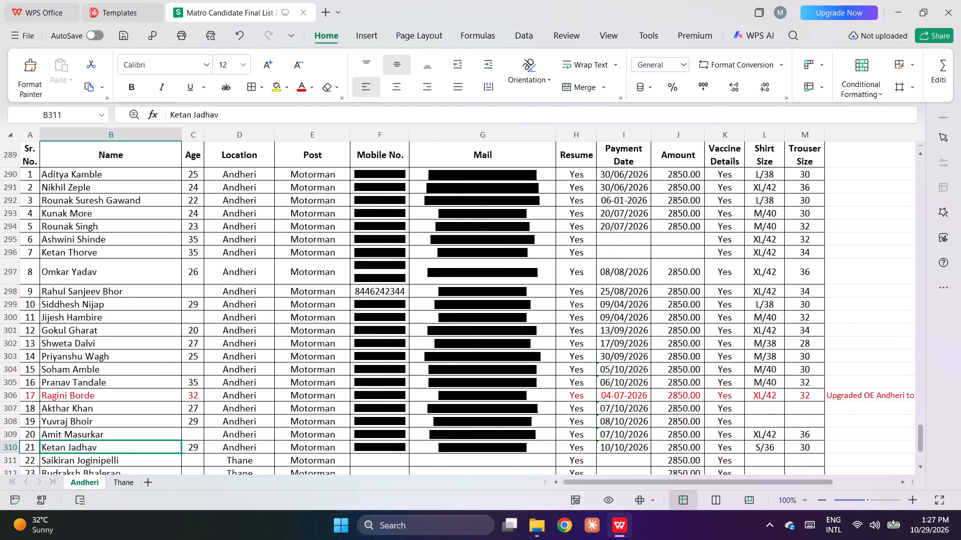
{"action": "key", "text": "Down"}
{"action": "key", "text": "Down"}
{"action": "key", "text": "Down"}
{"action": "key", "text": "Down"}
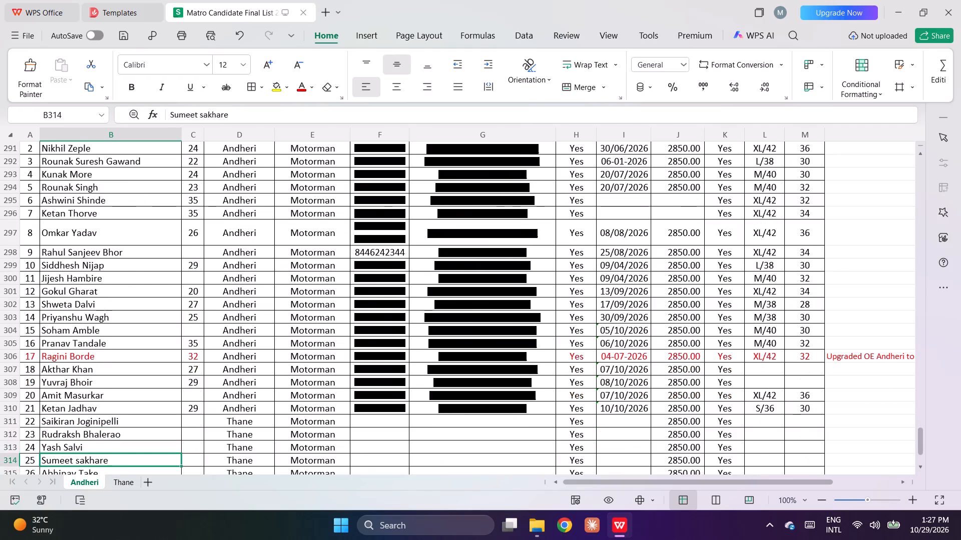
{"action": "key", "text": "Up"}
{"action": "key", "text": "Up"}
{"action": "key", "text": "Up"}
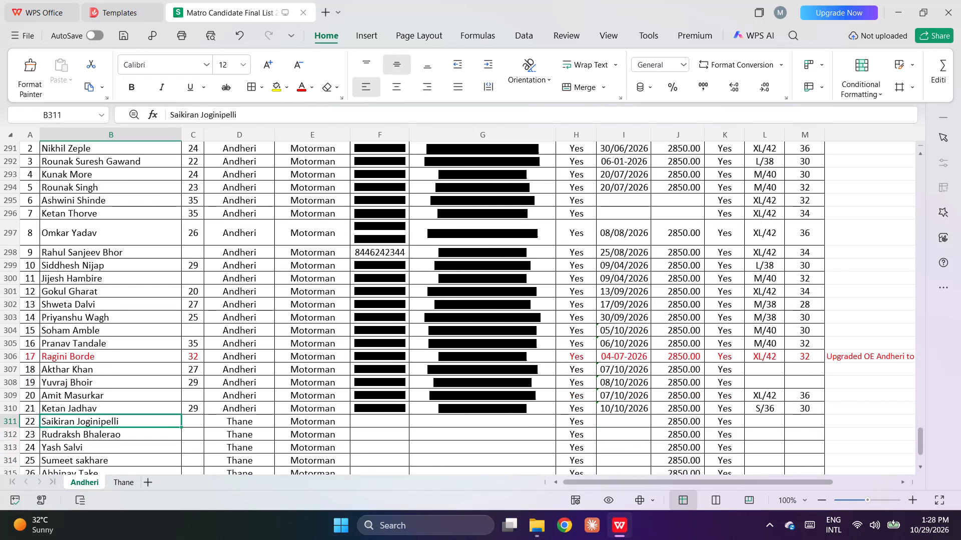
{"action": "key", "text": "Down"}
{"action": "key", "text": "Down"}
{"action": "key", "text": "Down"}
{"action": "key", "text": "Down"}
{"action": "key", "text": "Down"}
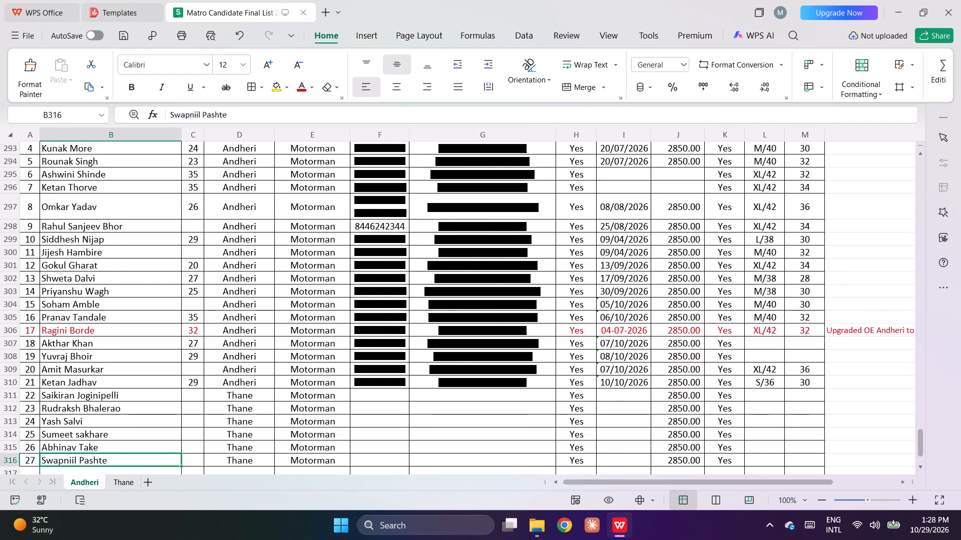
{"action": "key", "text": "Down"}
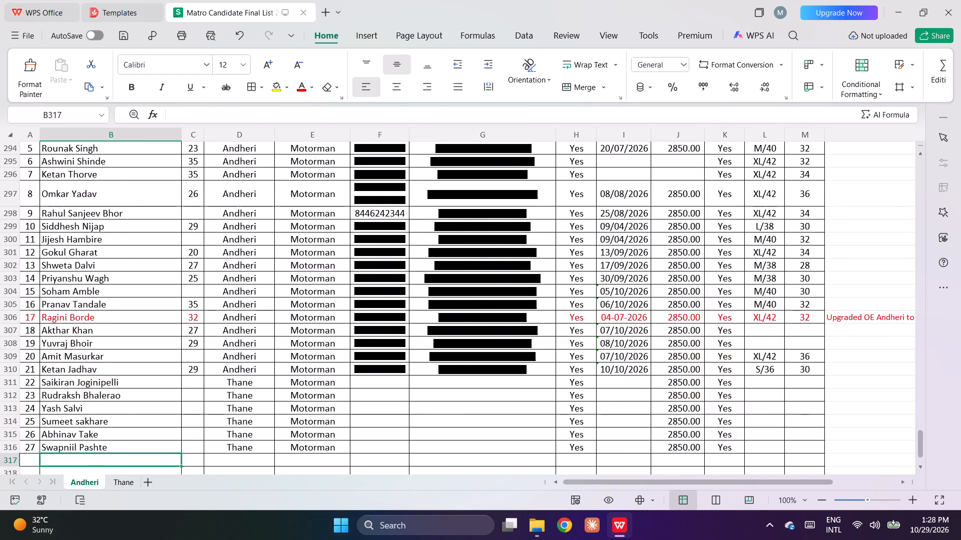
Enter shirt size XL/42 for the Motorman candidate in row 307.
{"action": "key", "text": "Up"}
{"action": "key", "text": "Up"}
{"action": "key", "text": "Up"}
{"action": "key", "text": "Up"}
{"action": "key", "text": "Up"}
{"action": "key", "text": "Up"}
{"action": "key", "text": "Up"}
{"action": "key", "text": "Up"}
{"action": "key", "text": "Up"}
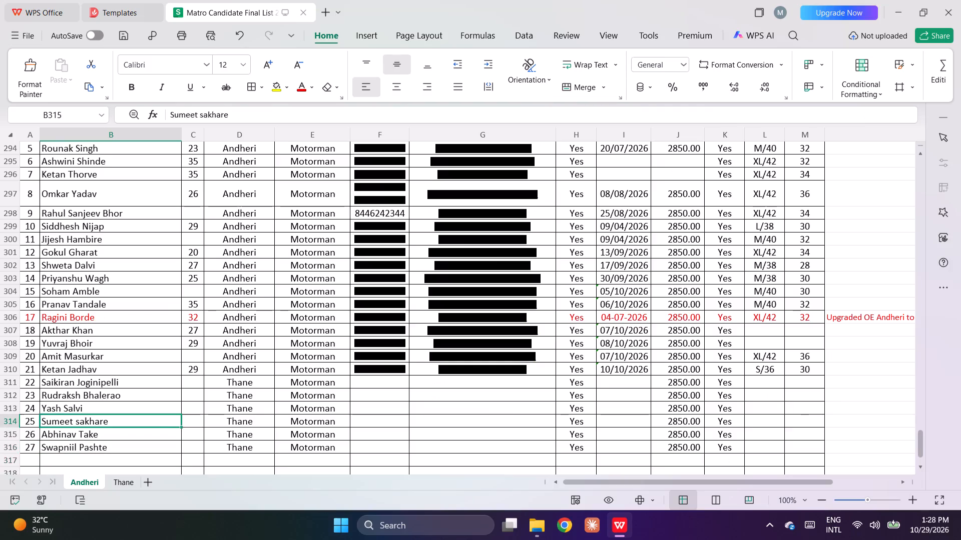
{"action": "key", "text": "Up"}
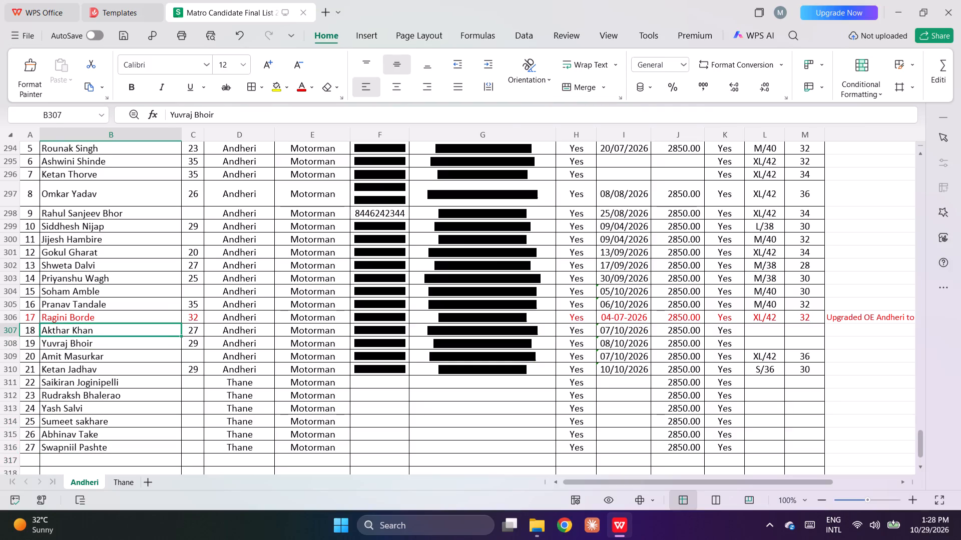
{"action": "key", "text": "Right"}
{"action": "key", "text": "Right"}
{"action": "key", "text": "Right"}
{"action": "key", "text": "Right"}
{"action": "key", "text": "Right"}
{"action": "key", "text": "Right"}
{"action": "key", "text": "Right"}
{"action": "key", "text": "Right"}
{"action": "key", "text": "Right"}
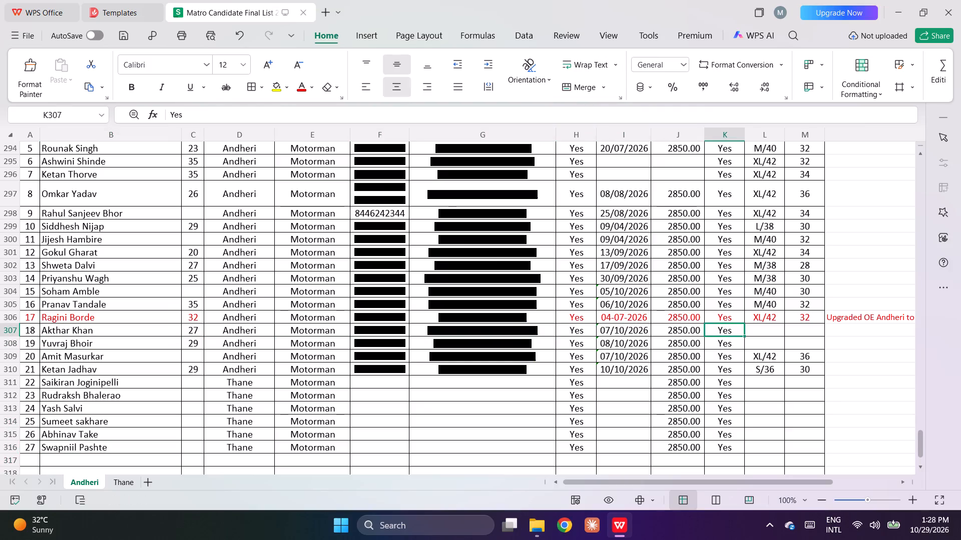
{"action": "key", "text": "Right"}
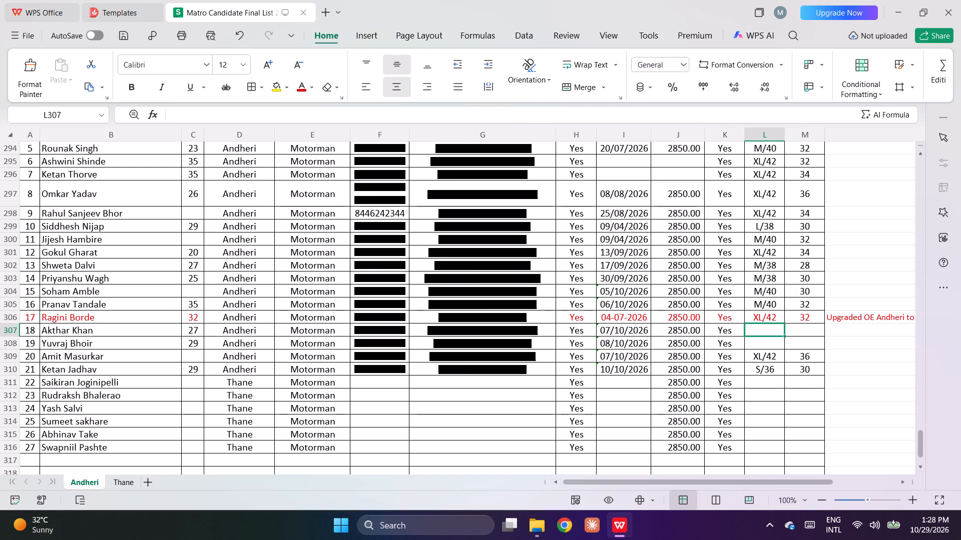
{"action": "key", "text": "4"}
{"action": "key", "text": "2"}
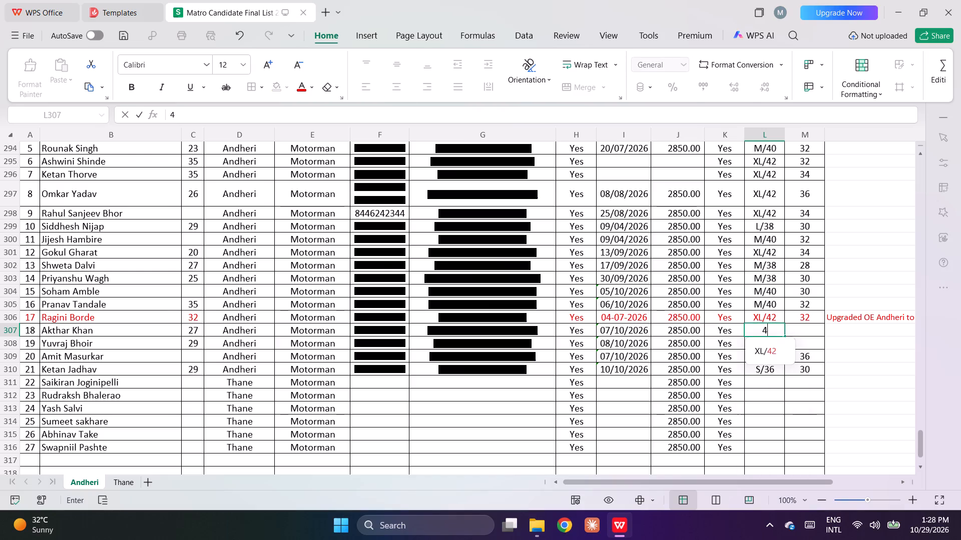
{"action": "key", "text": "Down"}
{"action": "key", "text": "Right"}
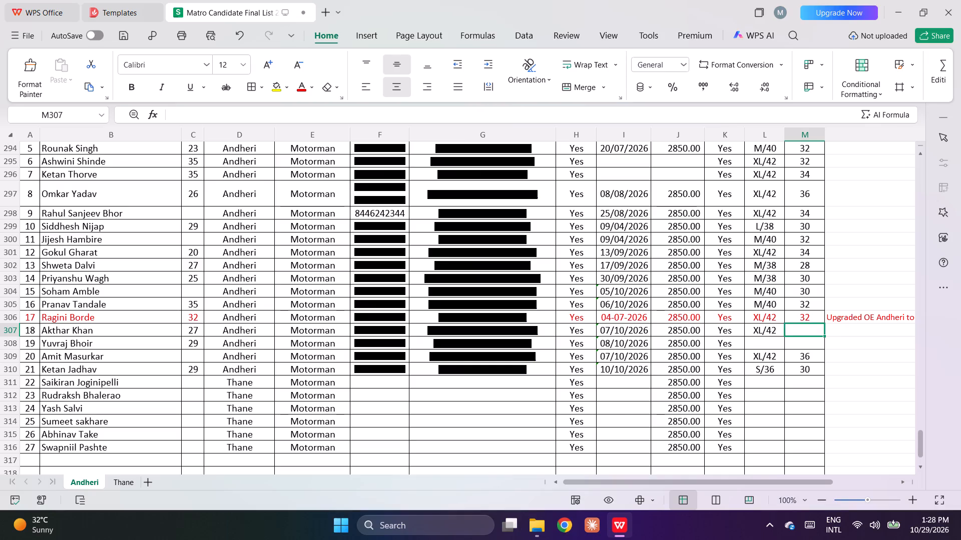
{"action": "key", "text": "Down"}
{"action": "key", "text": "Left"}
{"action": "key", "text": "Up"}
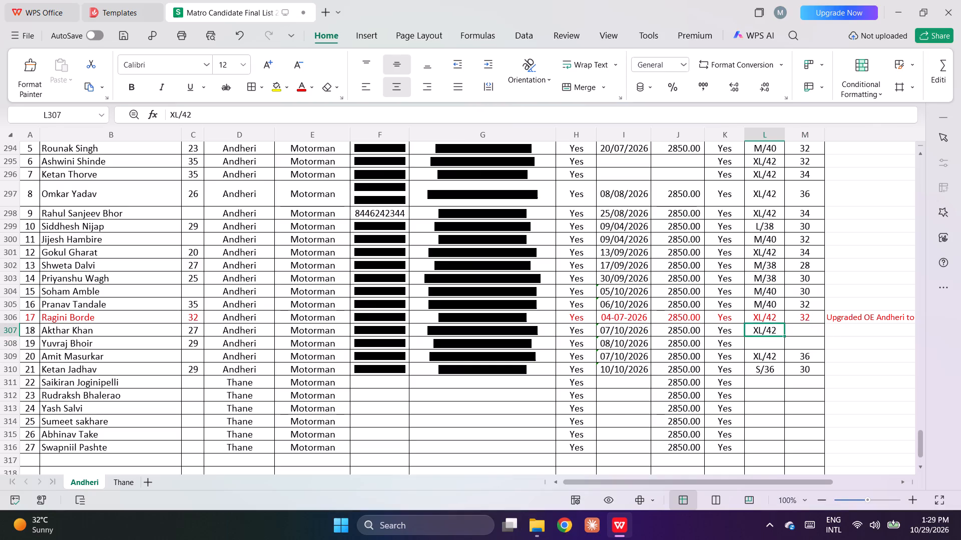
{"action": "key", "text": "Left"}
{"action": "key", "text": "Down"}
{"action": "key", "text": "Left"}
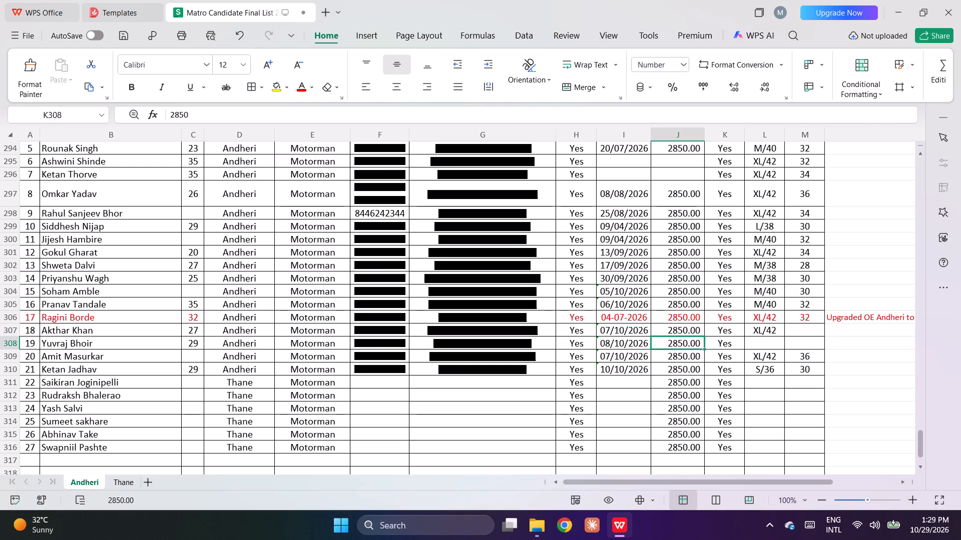
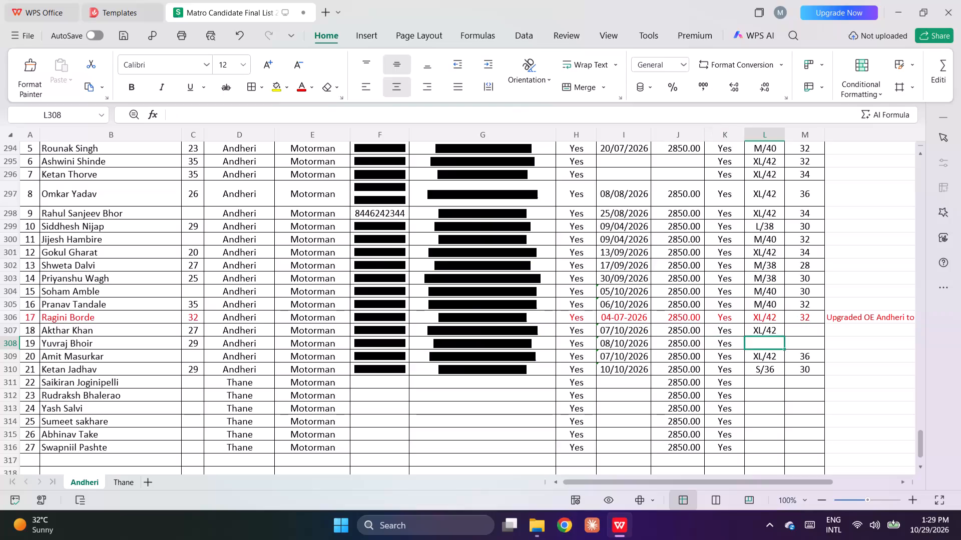
Examine the Motorman candidate's entries across row 308, from the serial number to the shirt and trouser size columns.
{"action": "key", "text": "Left"}
{"action": "key", "text": "Left"}
{"action": "key", "text": "Left"}
{"action": "key", "text": "Left"}
{"action": "key", "text": "Left"}
{"action": "key", "text": "Left"}
{"action": "key", "text": "Left"}
{"action": "key", "text": "Left"}
{"action": "key", "text": "Left"}
{"action": "key", "text": "Left"}
{"action": "key", "text": "Left"}
{"action": "key", "text": "Left"}
{"action": "key", "text": "Left"}
{"action": "key", "text": "Left"}
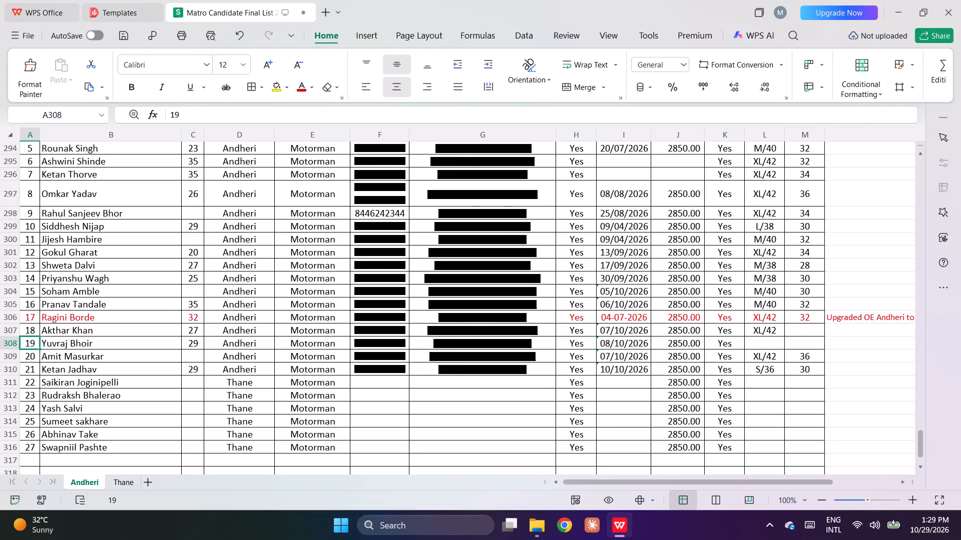
{"action": "key", "text": "Right"}
{"action": "key", "text": "Right"}
{"action": "key", "text": "Right"}
{"action": "key", "text": "Right"}
{"action": "key", "text": "Right"}
{"action": "key", "text": "Right"}
{"action": "key", "text": "Right"}
{"action": "key", "text": "Right"}
{"action": "key", "text": "Right"}
{"action": "key", "text": "Right"}
{"action": "key", "text": "Right"}
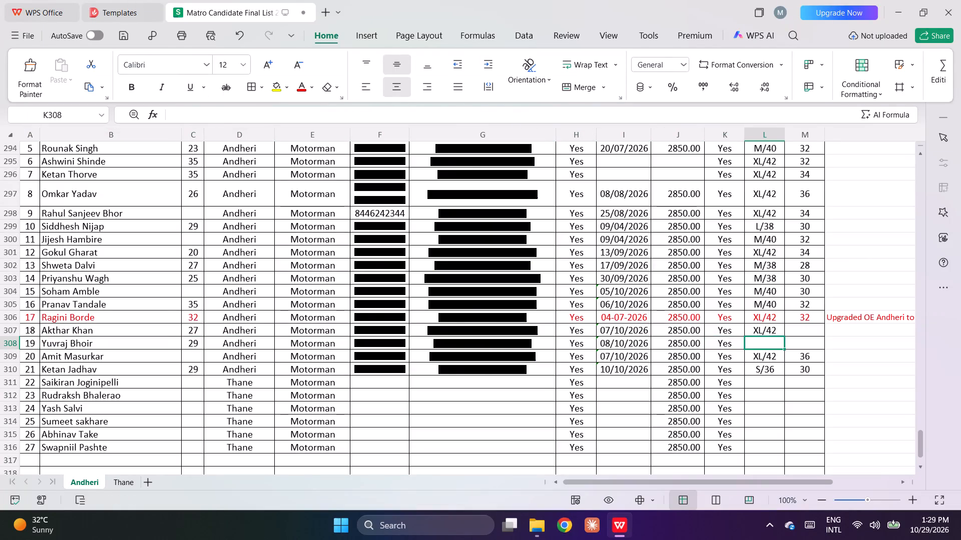
{"action": "key", "text": "Right"}
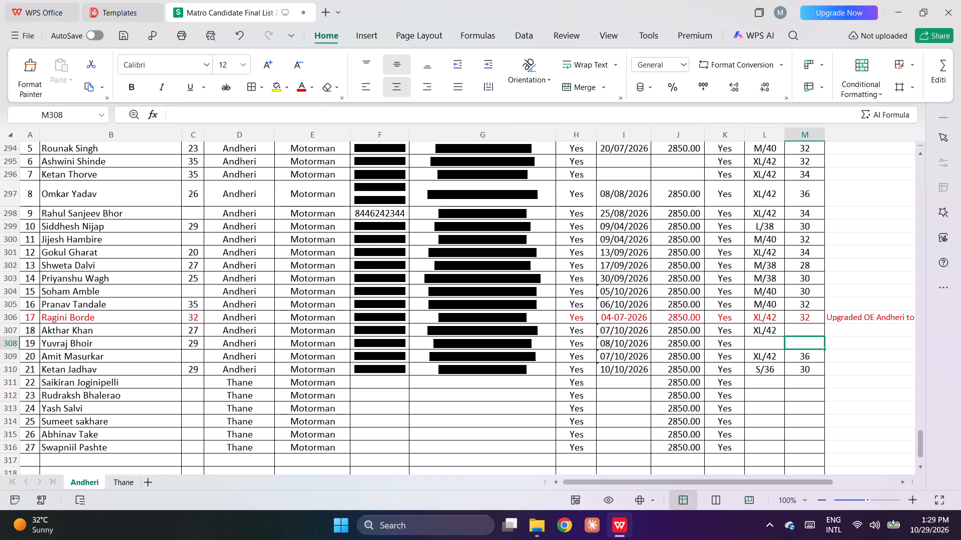
{"action": "key", "text": "Left"}
{"action": "key", "text": "Left"}
{"action": "key", "text": "Left"}
{"action": "key", "text": "Left"}
{"action": "key", "text": "Left"}
{"action": "key", "text": "Left"}
{"action": "key", "text": "Left"}
{"action": "key", "text": "Left"}
{"action": "key", "text": "Left"}
{"action": "key", "text": "Left"}
{"action": "key", "text": "Left"}
{"action": "key", "text": "Left"}
{"action": "key", "text": "Left"}
{"action": "key", "text": "Left"}
{"action": "key", "text": "Left"}
{"action": "key", "text": "Right"}
{"action": "key", "text": "Right"}
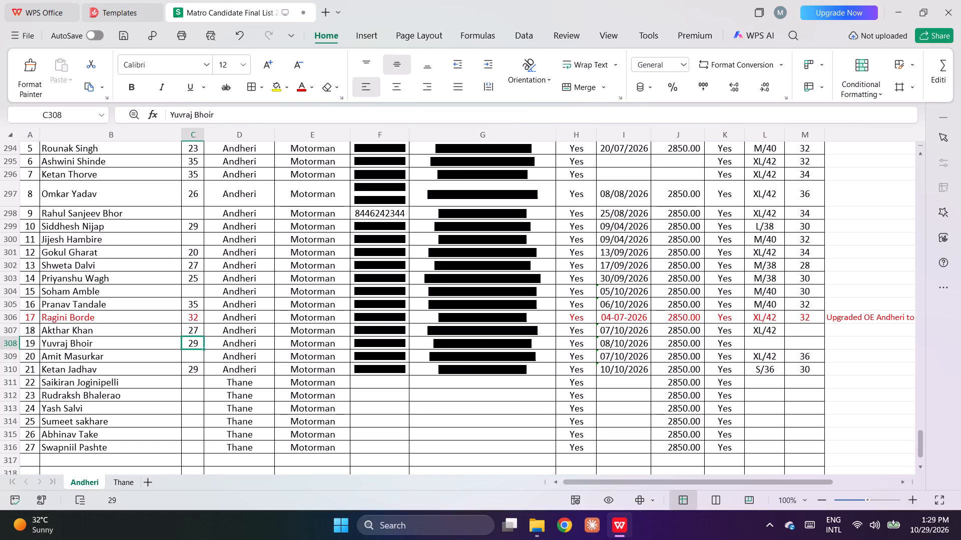
{"action": "key", "text": "Right"}
{"action": "key", "text": "Right"}
{"action": "key", "text": "Right"}
{"action": "key", "text": "Right"}
{"action": "key", "text": "Right"}
{"action": "key", "text": "Right"}
{"action": "key", "text": "Right"}
{"action": "key", "text": "Right"}
{"action": "key", "text": "Right"}
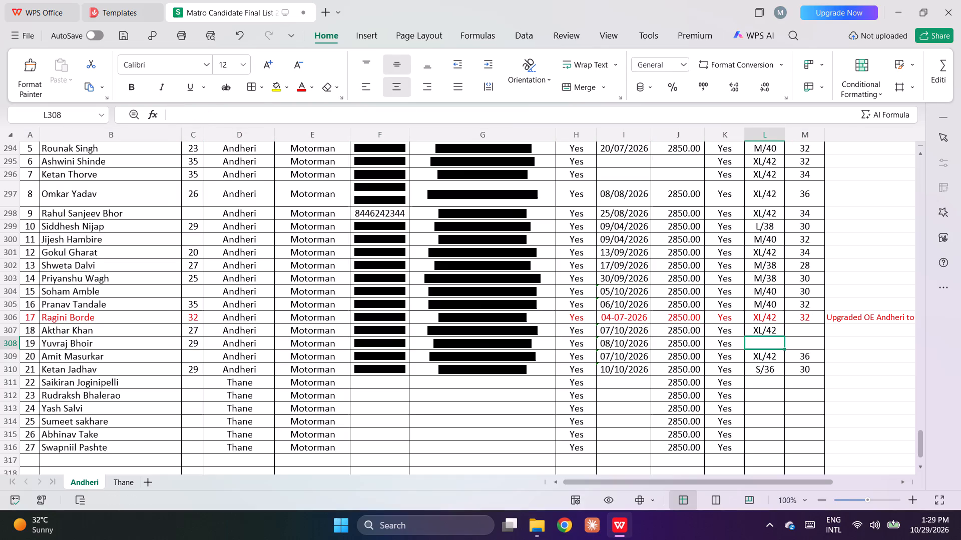
{"action": "key", "text": "Left"}
{"action": "key", "text": "Left"}
{"action": "key", "text": "Left"}
{"action": "key", "text": "Left"}
{"action": "key", "text": "Left"}
{"action": "key", "text": "Left"}
{"action": "key", "text": "Left"}
{"action": "key", "text": "Left"}
{"action": "key", "text": "Left"}
{"action": "key", "text": "Left"}
{"action": "key", "text": "Left"}
{"action": "key", "text": "Left"}
{"action": "key", "text": "Left"}
{"action": "key", "text": "Left"}
{"action": "key", "text": "Left"}
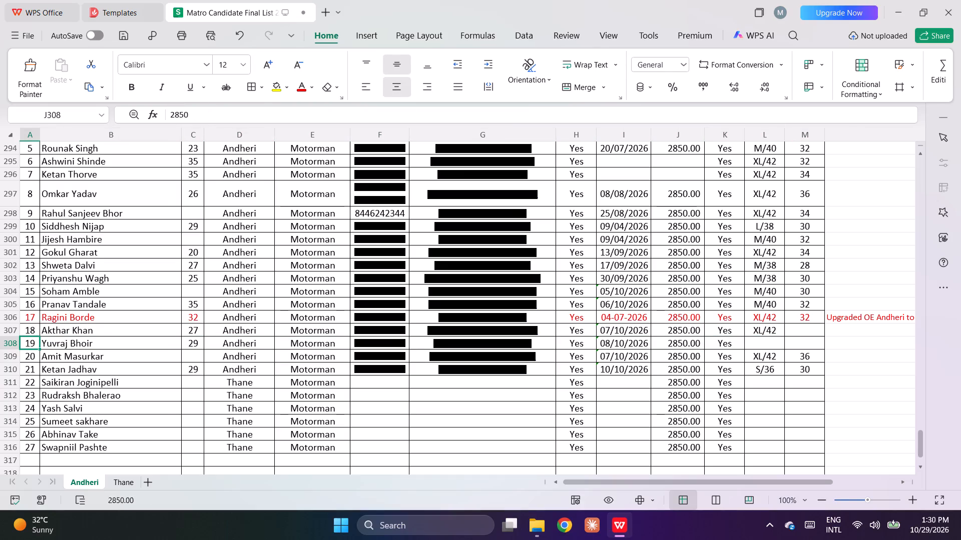
{"action": "key", "text": "Right"}
{"action": "key", "text": "Right"}
{"action": "key", "text": "Right"}
{"action": "key", "text": "Right"}
{"action": "key", "text": "Right"}
{"action": "key", "text": "Right"}
{"action": "key", "text": "Right"}
{"action": "key", "text": "Right"}
{"action": "key", "text": "Right"}
{"action": "key", "text": "Right"}
{"action": "key", "text": "Right"}
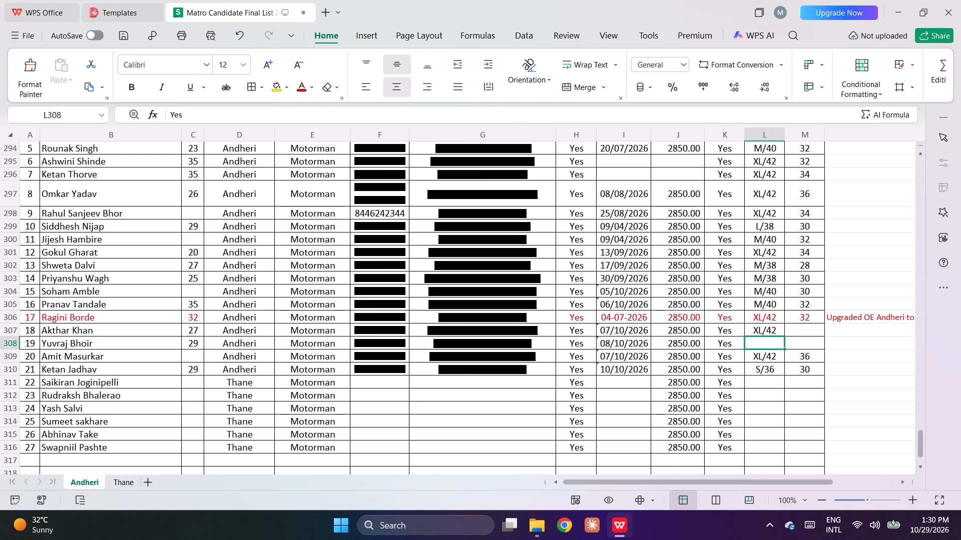
{"action": "key", "text": "Right"}
{"action": "key", "text": "Right"}
{"action": "key", "text": "Left"}
{"action": "key", "text": "Left"}
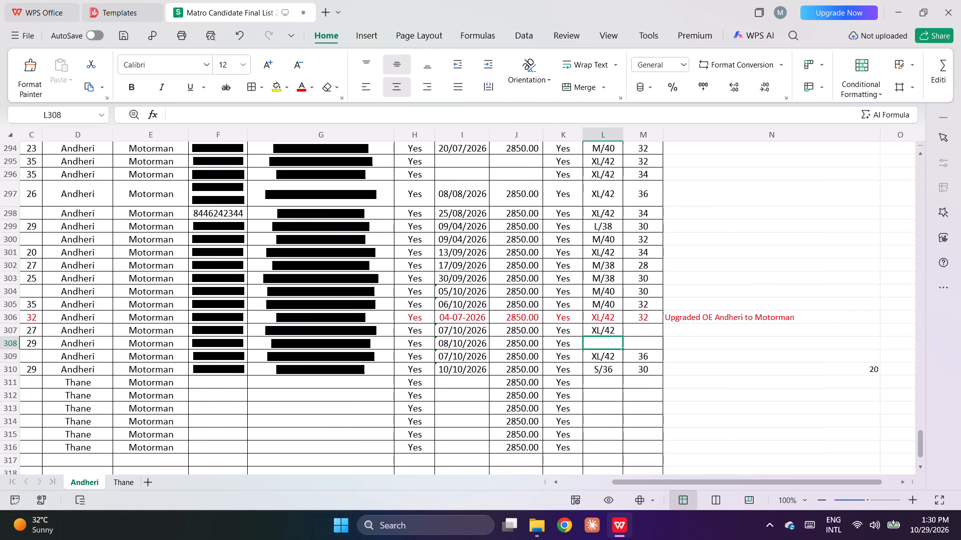
{"action": "key", "text": "Left"}
{"action": "key", "text": "Left"}
{"action": "key", "text": "Left"}
{"action": "key", "text": "Left"}
{"action": "key", "text": "Left"}
{"action": "key", "text": "Left"}
{"action": "key", "text": "Left"}
{"action": "key", "text": "Left"}
{"action": "key", "text": "Left"}
{"action": "key", "text": "Left"}
{"action": "key", "text": "Left"}
{"action": "key", "text": "Left"}
{"action": "key", "text": "Left"}
{"action": "key", "text": "Left"}
{"action": "key", "text": "Left"}
{"action": "key", "text": "Left"}
{"action": "key", "text": "Left"}
{"action": "key", "text": "Left"}
{"action": "key", "text": "Left"}
{"action": "key", "text": "Left"}
Delete the stray number 20 from cell N310, beyond the size columns of the last Andheri Motorman row.
{"action": "key", "text": "Right"}
{"action": "key", "text": "Right"}
{"action": "key", "text": "Right"}
{"action": "key", "text": "Right"}
{"action": "key", "text": "Right"}
{"action": "key", "text": "Right"}
{"action": "key", "text": "Right"}
{"action": "key", "text": "Right"}
{"action": "key", "text": "Right"}
{"action": "key", "text": "Right"}
{"action": "key", "text": "Right"}
{"action": "key", "text": "Right"}
{"action": "key", "text": "Right"}
{"action": "key", "text": "Right"}
{"action": "key", "text": "Right"}
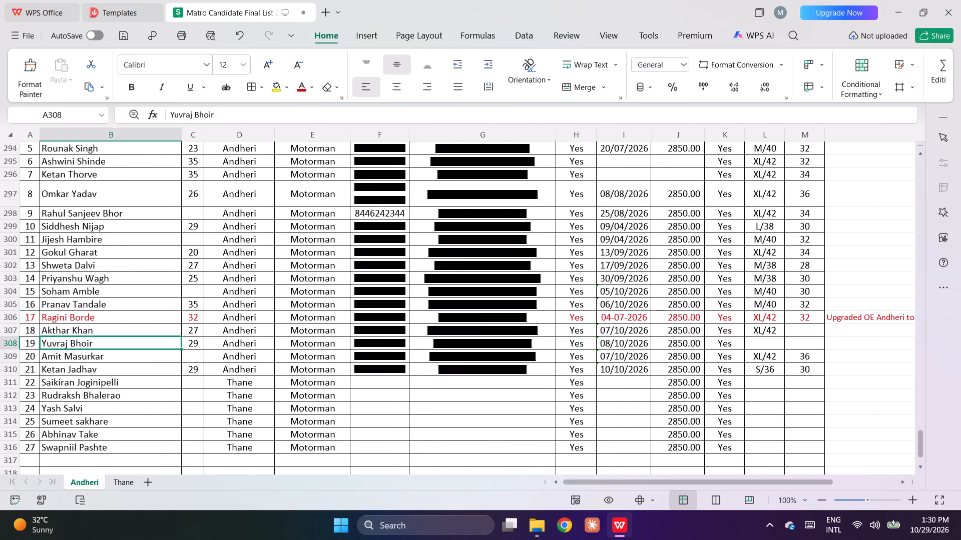
{"action": "key", "text": "Down"}
{"action": "key", "text": "Down"}
{"action": "key", "text": "Left"}
{"action": "key", "text": "Left"}
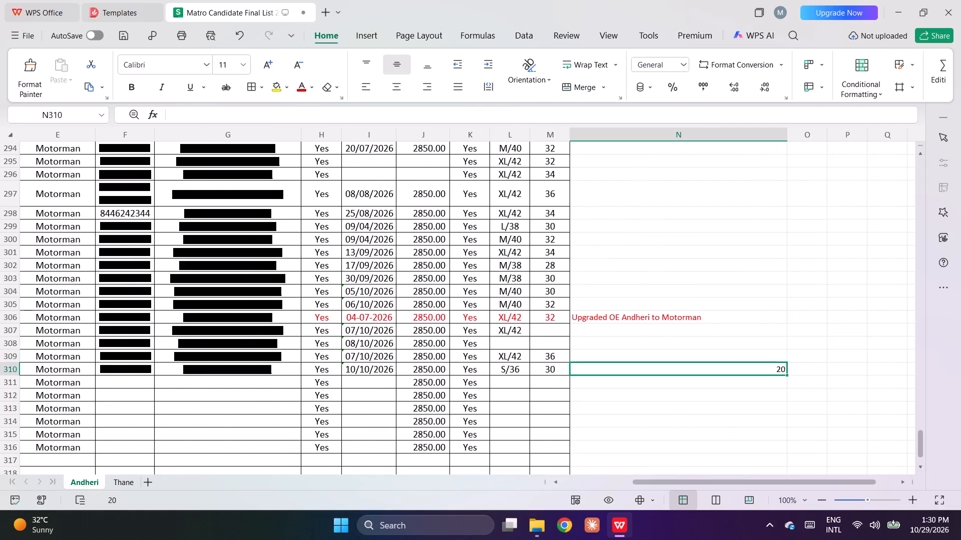
{"action": "key", "text": "Delete"}
Check the Motorman entries in rows 310 and 309, ending at the column C cell of row 309.
{"action": "key", "text": "Left"}
{"action": "key", "text": "Left"}
{"action": "key", "text": "Left"}
{"action": "key", "text": "Left"}
{"action": "key", "text": "Left"}
{"action": "key", "text": "Left"}
{"action": "key", "text": "Left"}
{"action": "key", "text": "Left"}
{"action": "key", "text": "Left"}
{"action": "key", "text": "Left"}
{"action": "key", "text": "Left"}
{"action": "key", "text": "Left"}
{"action": "key", "text": "Left"}
{"action": "key", "text": "Left"}
{"action": "key", "text": "Left"}
{"action": "key", "text": "Left"}
{"action": "key", "text": "Left"}
{"action": "key", "text": "Left"}
{"action": "key", "text": "Left"}
{"action": "key", "text": "Left"}
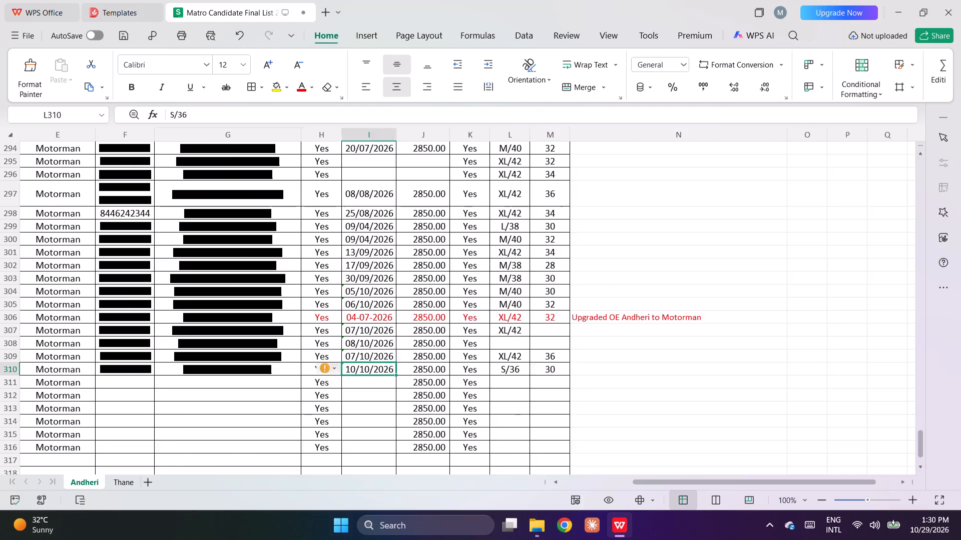
{"action": "key", "text": "Up"}
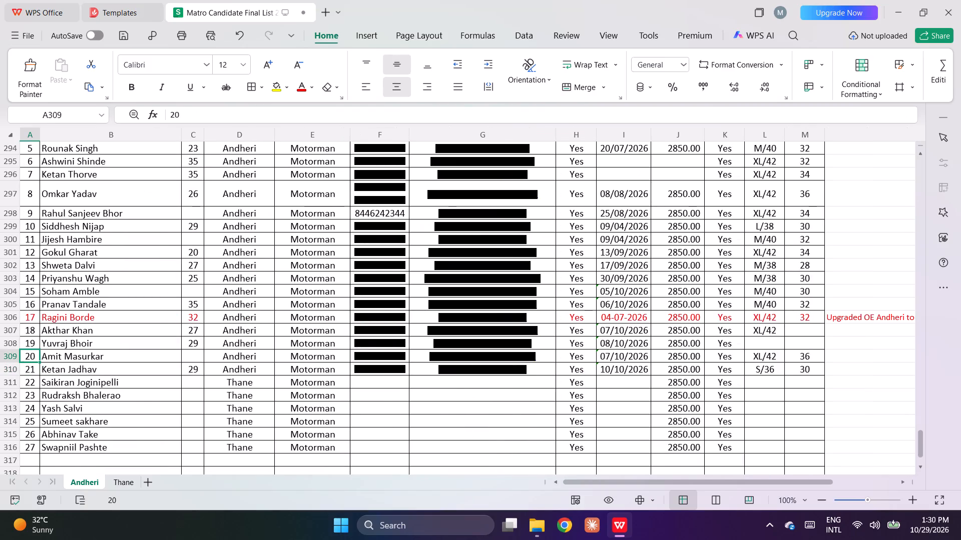
{"action": "key", "text": "Right"}
{"action": "key", "text": "Right"}
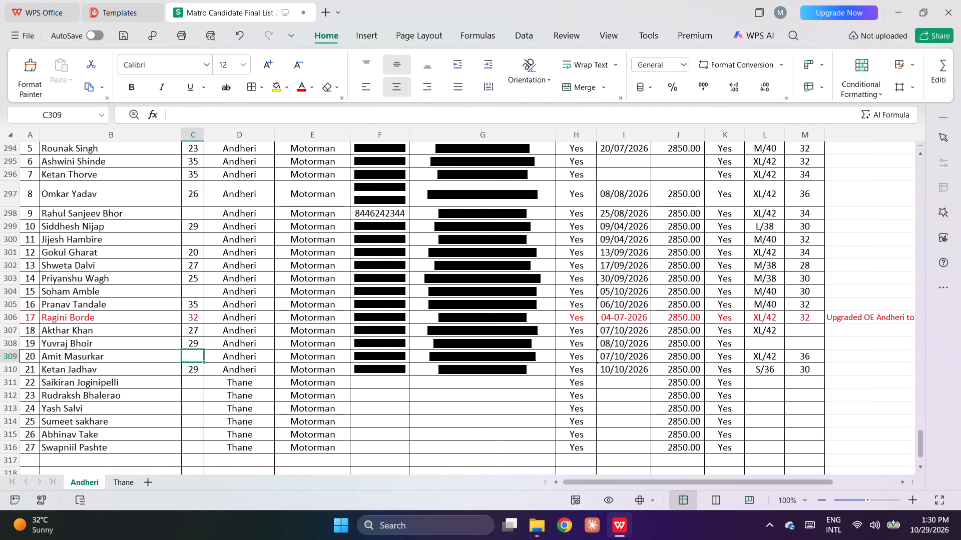
{"action": "key", "text": "Left"}
{"action": "key", "text": "Left"}
{"action": "key", "text": "Left"}
{"action": "key", "text": "Left"}
{"action": "key", "text": "Right"}
{"action": "key", "text": "Right"}
Examine the Motorman candidate's entries in row 308, from column C across to the shirt size column.
{"action": "key", "text": "Up"}
{"action": "key", "text": "Left"}
{"action": "key", "text": "Right"}
{"action": "key", "text": "Right"}
{"action": "key", "text": "Right"}
{"action": "key", "text": "Right"}
{"action": "key", "text": "Right"}
{"action": "key", "text": "Right"}
{"action": "key", "text": "Right"}
{"action": "key", "text": "Right"}
{"action": "key", "text": "Right"}
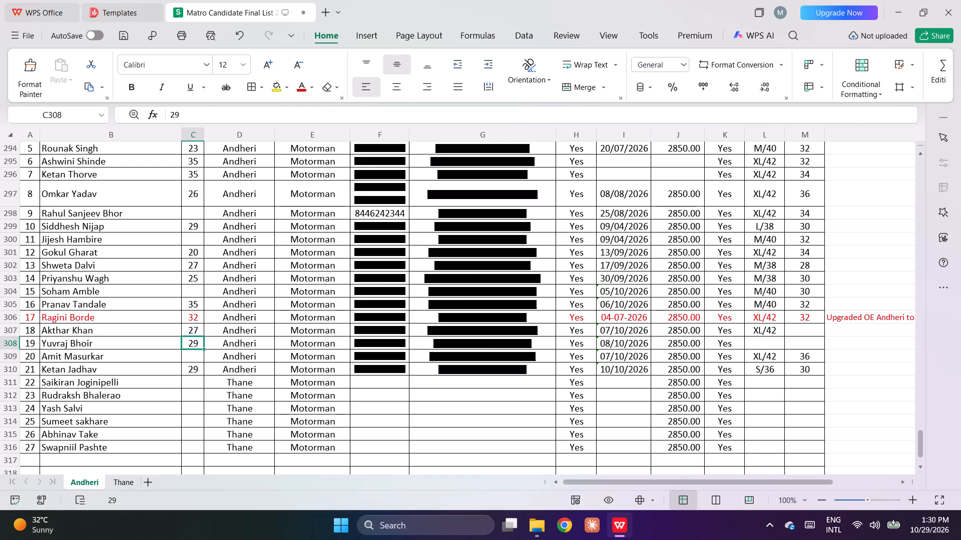
{"action": "key", "text": "Right"}
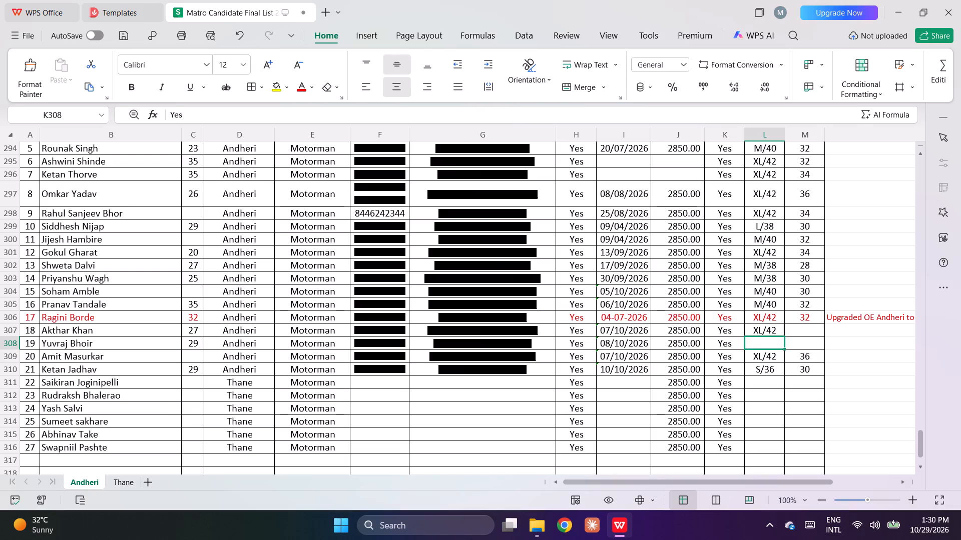
Recheck row 308 between the serial number and the column I date, including the candidate's name and column C entry.
{"action": "key", "text": "Left"}
{"action": "key", "text": "Left"}
{"action": "key", "text": "Left"}
{"action": "key", "text": "Left"}
{"action": "key", "text": "Left"}
{"action": "key", "text": "Left"}
{"action": "key", "text": "Left"}
{"action": "key", "text": "Left"}
{"action": "key", "text": "Left"}
{"action": "key", "text": "Left"}
{"action": "key", "text": "Left"}
{"action": "key", "text": "Left"}
{"action": "key", "text": "Left"}
{"action": "key", "text": "Left"}
{"action": "key", "text": "Left"}
{"action": "key", "text": "Left"}
{"action": "key", "text": "Left"}
{"action": "key", "text": "Left"}
{"action": "key", "text": "Right"}
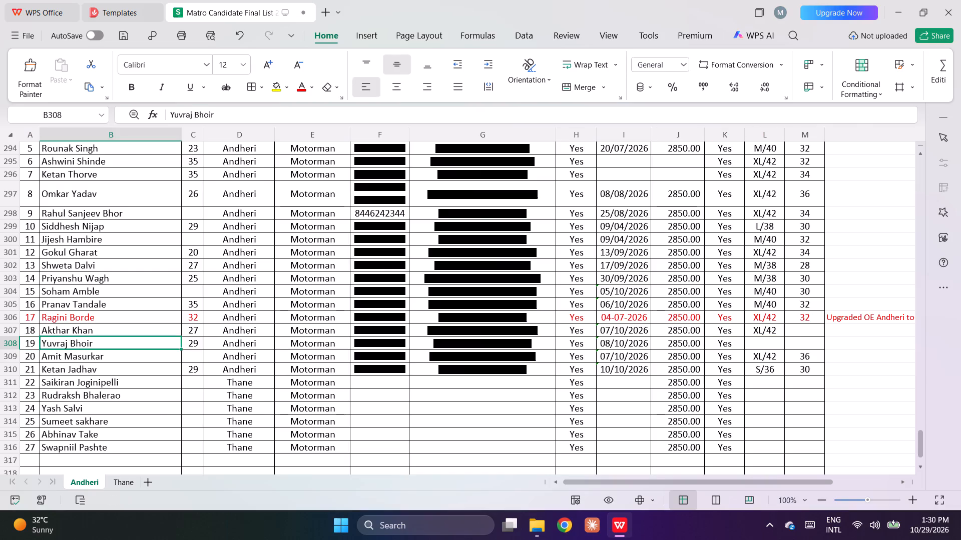
{"action": "key", "text": "Right"}
{"action": "key", "text": "Right"}
{"action": "key", "text": "Right"}
{"action": "key", "text": "Right"}
{"action": "key", "text": "Right"}
{"action": "key", "text": "Right"}
{"action": "key", "text": "Right"}
{"action": "key", "text": "Right"}
{"action": "key", "text": "Left"}
{"action": "key", "text": "Left"}
{"action": "key", "text": "Left"}
{"action": "key", "text": "Left"}
{"action": "key", "text": "Left"}
{"action": "key", "text": "Left"}
{"action": "key", "text": "Left"}
{"action": "key", "text": "Left"}
{"action": "key", "text": "Left"}
{"action": "key", "text": "Left"}
{"action": "key", "text": "Left"}
{"action": "key", "text": "Left"}
{"action": "key", "text": "Left"}
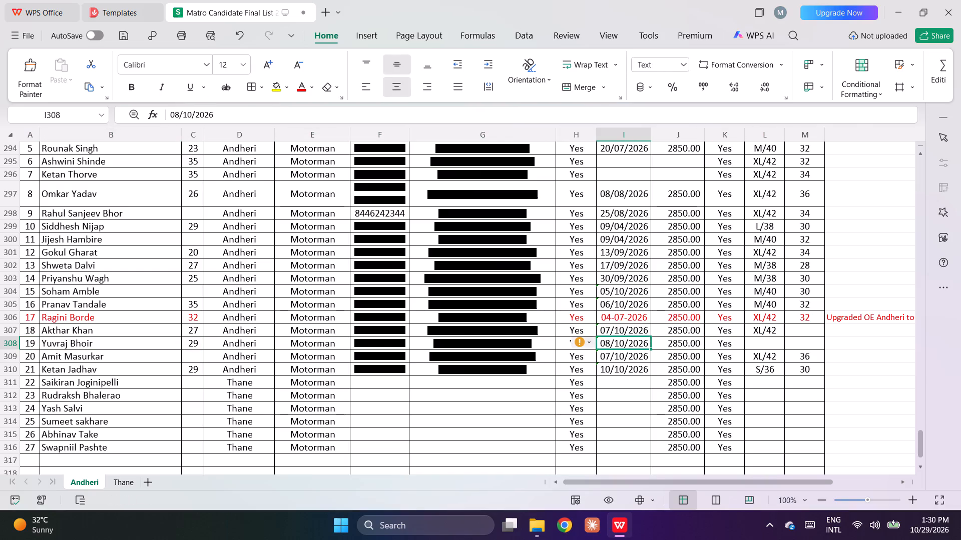
{"action": "key", "text": "Right"}
{"action": "key", "text": "Right"}
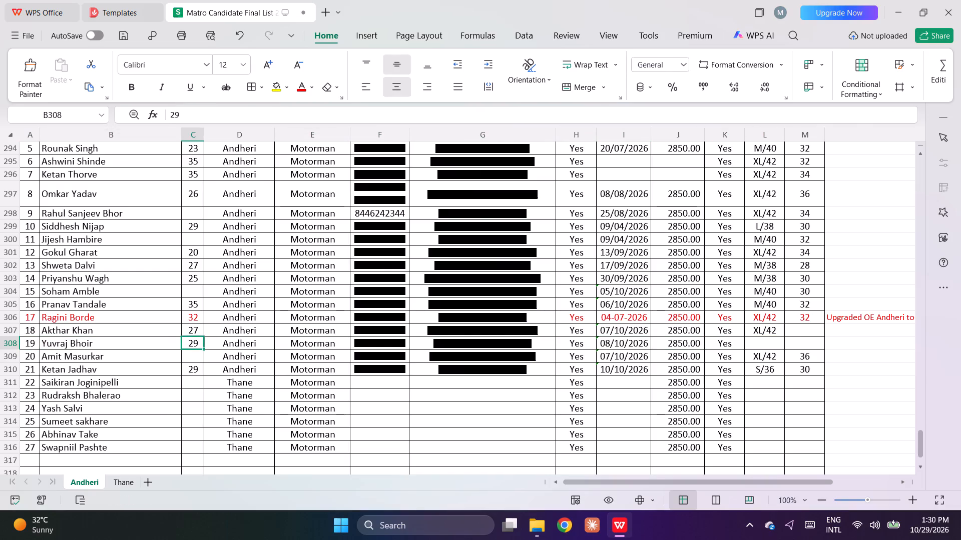
{"action": "key", "text": "Right"}
{"action": "key", "text": "Left"}
{"action": "key", "text": "Right"}
{"action": "key", "text": "Left"}
{"action": "key", "text": "Left"}
{"action": "key", "text": "Left"}
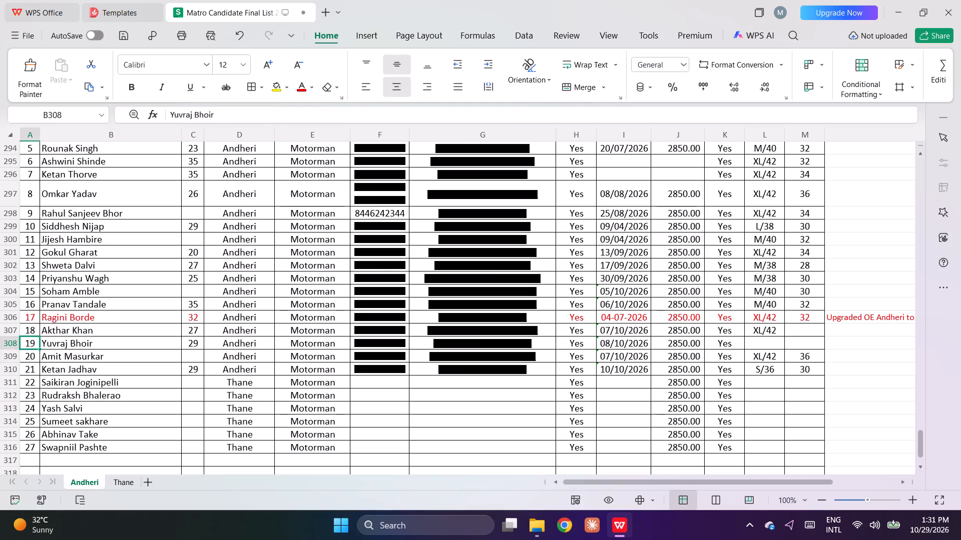
Review row 308 again from the serial number to the shirt size column, ending at cell L308.
{"action": "key", "text": "Right"}
{"action": "key", "text": "Right"}
{"action": "key", "text": "Right"}
{"action": "key", "text": "Right"}
{"action": "key", "text": "Right"}
{"action": "key", "text": "Right"}
{"action": "key", "text": "Right"}
{"action": "key", "text": "Right"}
{"action": "key", "text": "Right"}
{"action": "key", "text": "Right"}
{"action": "key", "text": "Right"}
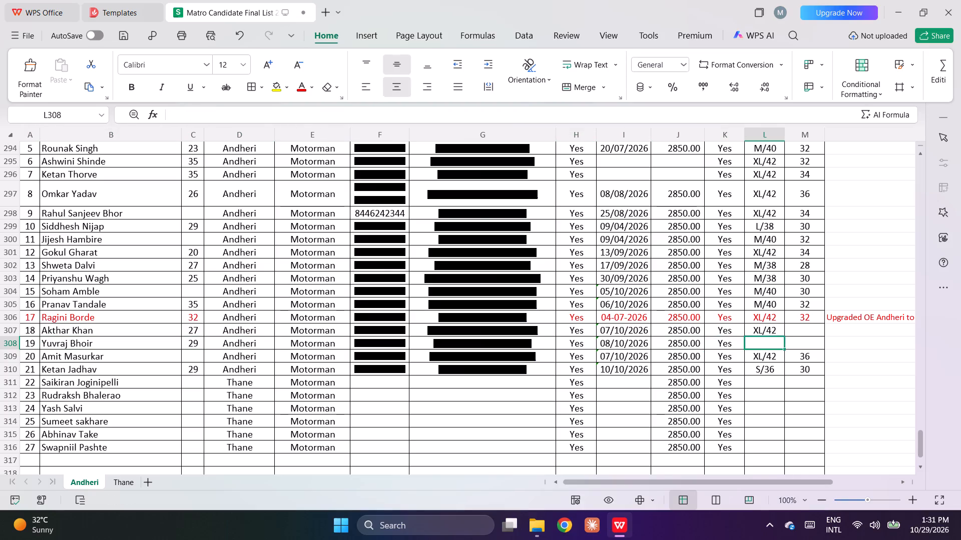
{"action": "key", "text": "Left"}
{"action": "key", "text": "Left"}
{"action": "key", "text": "Left"}
{"action": "key", "text": "Left"}
{"action": "key", "text": "Left"}
{"action": "key", "text": "Left"}
{"action": "key", "text": "Left"}
{"action": "key", "text": "Left"}
{"action": "key", "text": "Left"}
{"action": "key", "text": "Left"}
{"action": "key", "text": "Left"}
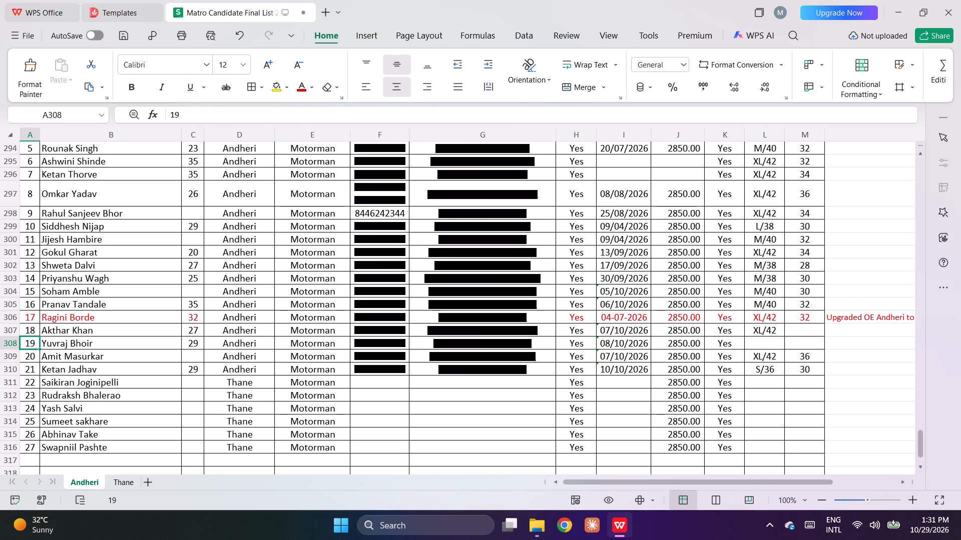
{"action": "key", "text": "Right"}
{"action": "key", "text": "Right"}
{"action": "key", "text": "Right"}
{"action": "key", "text": "Right"}
{"action": "key", "text": "Right"}
{"action": "key", "text": "Right"}
{"action": "key", "text": "Right"}
{"action": "key", "text": "Right"}
{"action": "key", "text": "Right"}
{"action": "key", "text": "Right"}
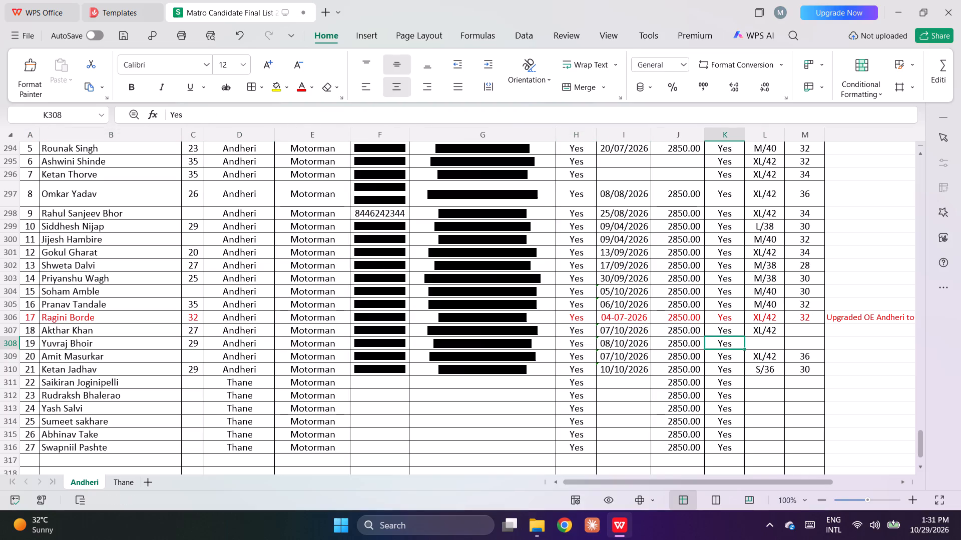
{"action": "key", "text": "Right"}
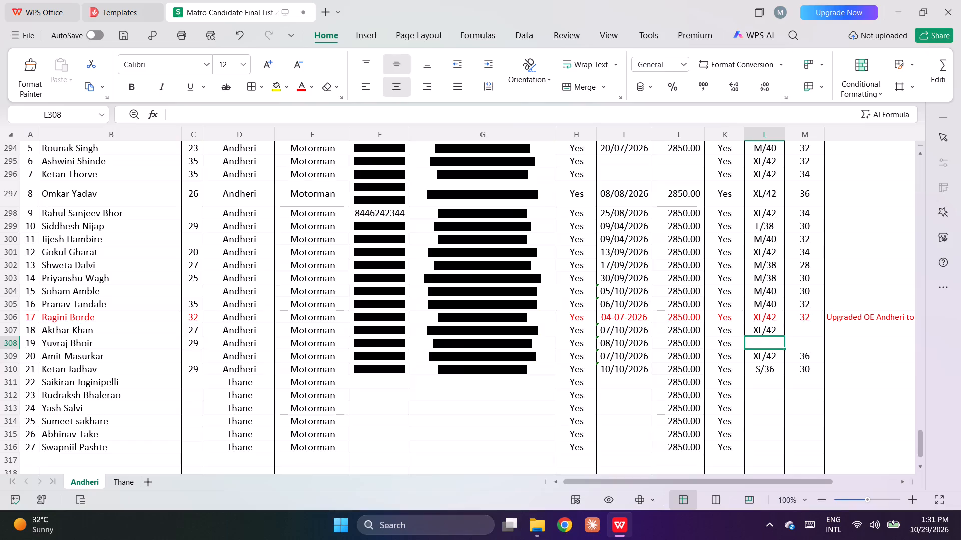
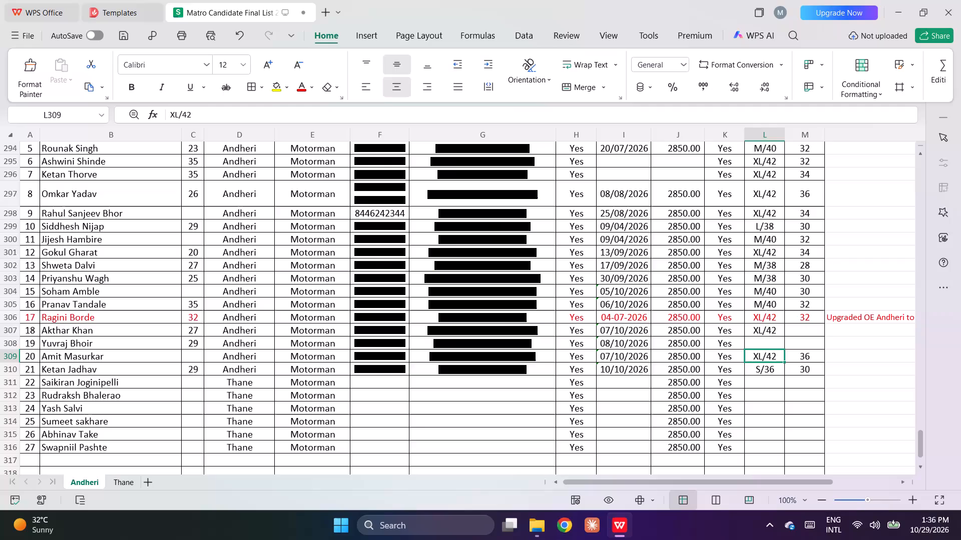
Review row 309 from the shirt size column back to the serial number, ending at the candidate's name in column B.
{"action": "key", "text": "Left"}
{"action": "key", "text": "Left"}
{"action": "key", "text": "Left"}
{"action": "key", "text": "Left"}
{"action": "key", "text": "Left"}
{"action": "key", "text": "Left"}
{"action": "key", "text": "Left"}
{"action": "key", "text": "Left"}
{"action": "key", "text": "Left"}
{"action": "key", "text": "Left"}
{"action": "key", "text": "Left"}
{"action": "key", "text": "Left"}
{"action": "key", "text": "Left"}
{"action": "key", "text": "Left"}
{"action": "key", "text": "Left"}
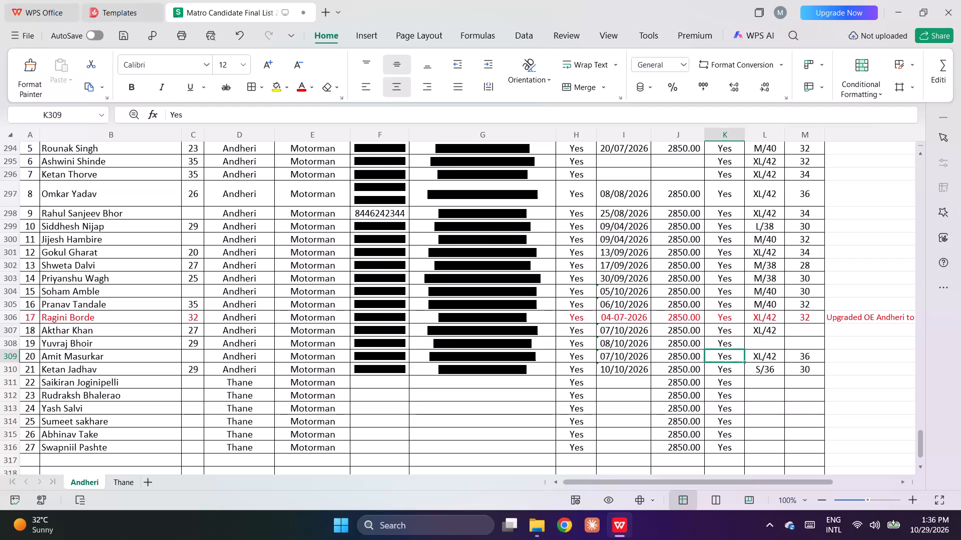
{"action": "key", "text": "Right"}
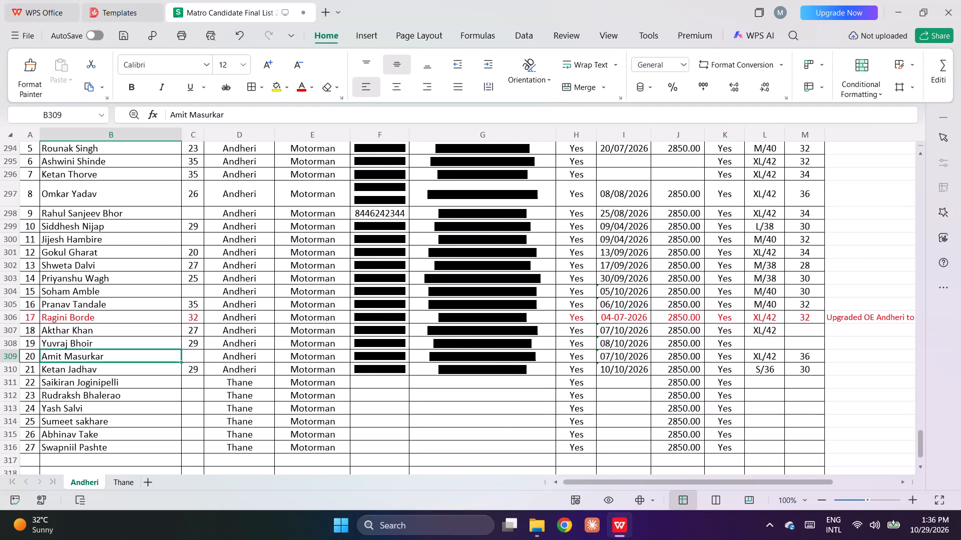
Examine the candidate names in column B below row 309 through the end of the Motorman list, ending at cell B316.
{"action": "key", "text": "Down"}
{"action": "key", "text": "Down"}
{"action": "key", "text": "Down"}
{"action": "key", "text": "Down"}
{"action": "key", "text": "Down"}
{"action": "key", "text": "Down"}
{"action": "key", "text": "Down"}
{"action": "key", "text": "Down"}
{"action": "key", "text": "Down"}
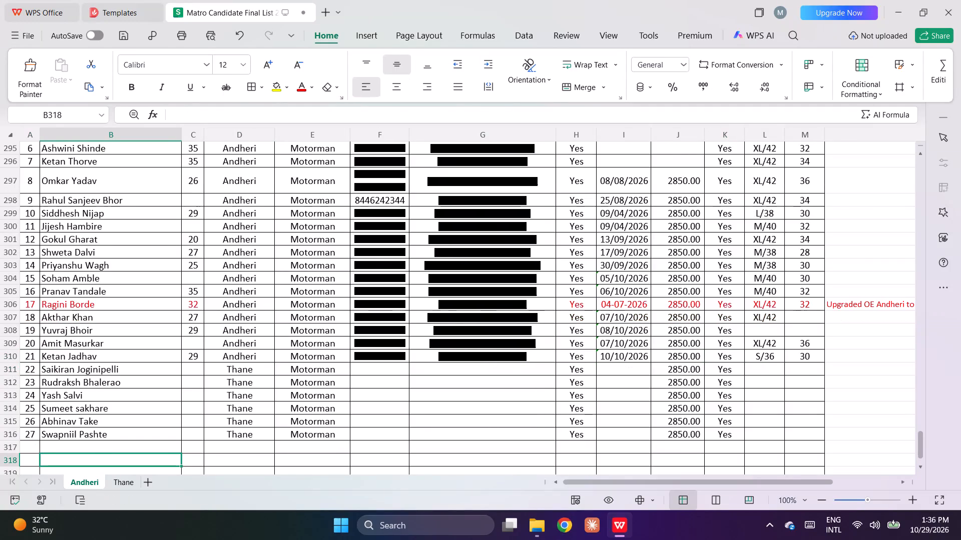
{"action": "key", "text": "Up"}
{"action": "key", "text": "Up"}
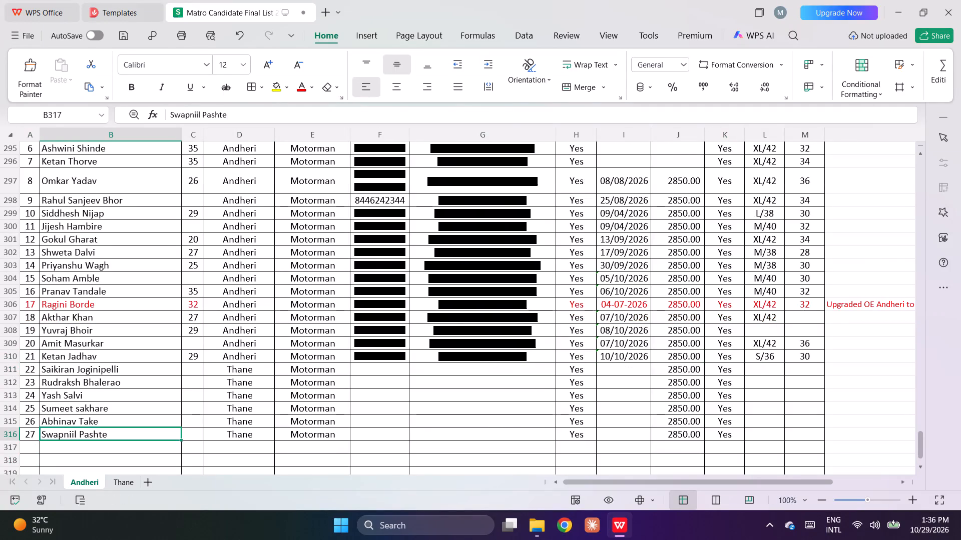
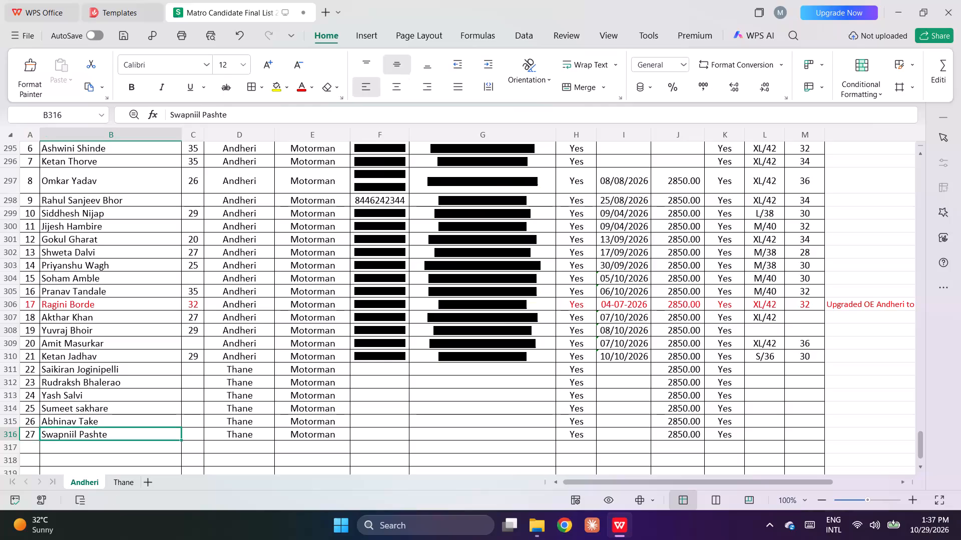
Review the Motorman candidate names in column B from row 316 up to the Metro Motorman heading in row 288.
{"action": "key", "text": "Up"}
{"action": "key", "text": "Up"}
{"action": "key", "text": "Up"}
{"action": "key", "text": "Up"}
{"action": "key", "text": "Up"}
{"action": "key", "text": "Up"}
{"action": "key", "text": "Up"}
{"action": "key", "text": "Up"}
{"action": "key", "text": "Up"}
{"action": "key", "text": "Up"}
{"action": "key", "text": "Up"}
{"action": "key", "text": "Up"}
{"action": "key", "text": "Up"}
{"action": "key", "text": "Up"}
{"action": "key", "text": "Up"}
{"action": "key", "text": "Up"}
{"action": "key", "text": "Up"}
{"action": "key", "text": "Up"}
{"action": "key", "text": "Up"}
{"action": "key", "text": "Up"}
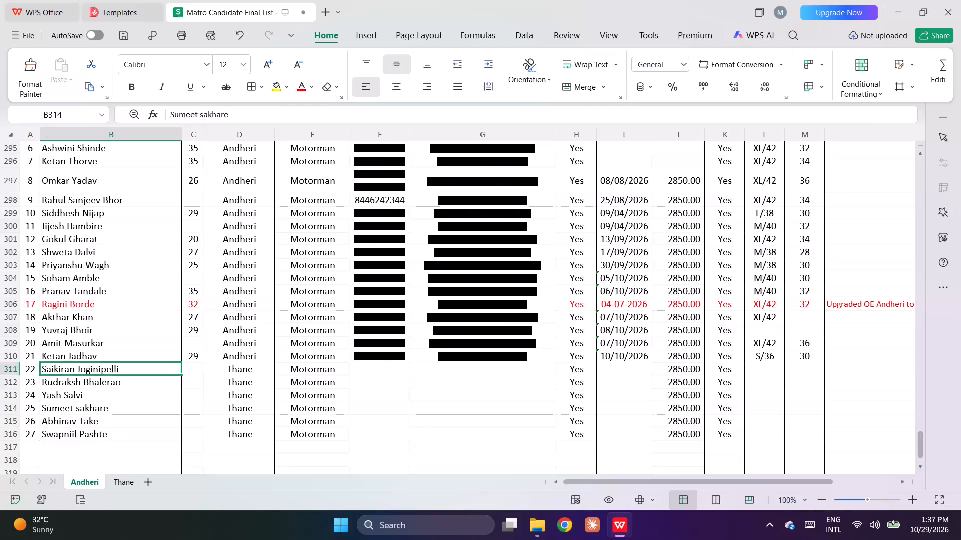
{"action": "key", "text": "Up"}
{"action": "key", "text": "Up"}
{"action": "key", "text": "Up"}
{"action": "key", "text": "Up"}
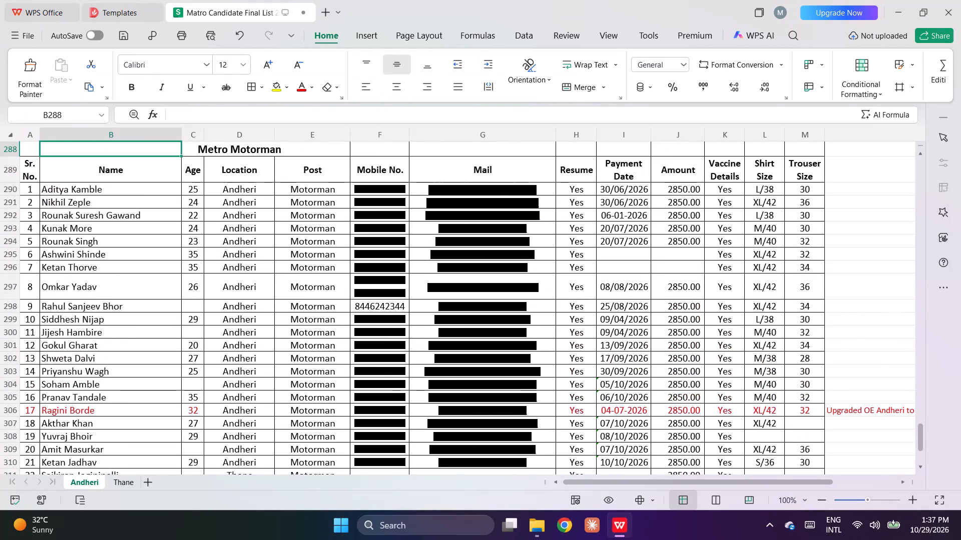
Examine the Motorman names in column B from the section heading down to the last candidate, ending at cell B316.
{"action": "key", "text": "Down"}
{"action": "key", "text": "Down"}
{"action": "key", "text": "Down"}
{"action": "key", "text": "Down"}
{"action": "key", "text": "Down"}
{"action": "key", "text": "Down"}
{"action": "key", "text": "Down"}
{"action": "key", "text": "Down"}
{"action": "key", "text": "Down"}
{"action": "key", "text": "Down"}
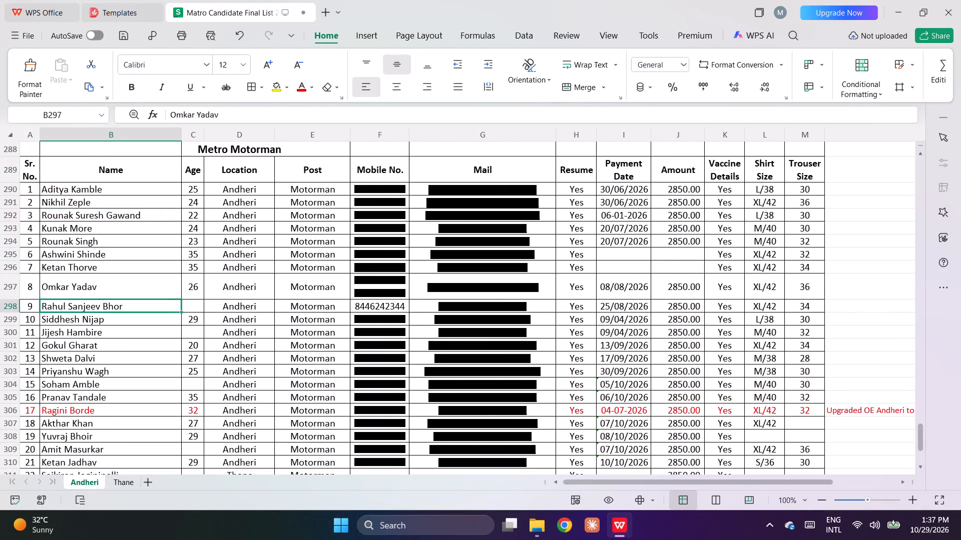
{"action": "key", "text": "Down"}
{"action": "key", "text": "Down"}
{"action": "key", "text": "Down"}
{"action": "key", "text": "Down"}
{"action": "key", "text": "Down"}
{"action": "key", "text": "Down"}
{"action": "key", "text": "Down"}
{"action": "key", "text": "Down"}
{"action": "key", "text": "Down"}
{"action": "key", "text": "Down"}
{"action": "key", "text": "Down"}
{"action": "key", "text": "Down"}
{"action": "key", "text": "Down"}
{"action": "key", "text": "Down"}
{"action": "key", "text": "Down"}
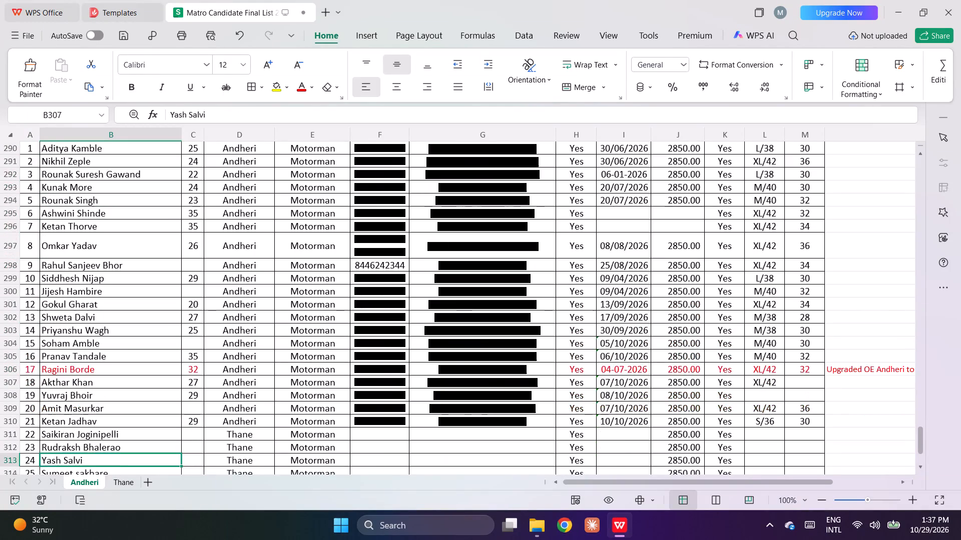
{"action": "key", "text": "Down"}
{"action": "key", "text": "Down"}
{"action": "key", "text": "Down"}
{"action": "key", "text": "Down"}
{"action": "key", "text": "Down"}
{"action": "key", "text": "Up"}
{"action": "key", "text": "Up"}
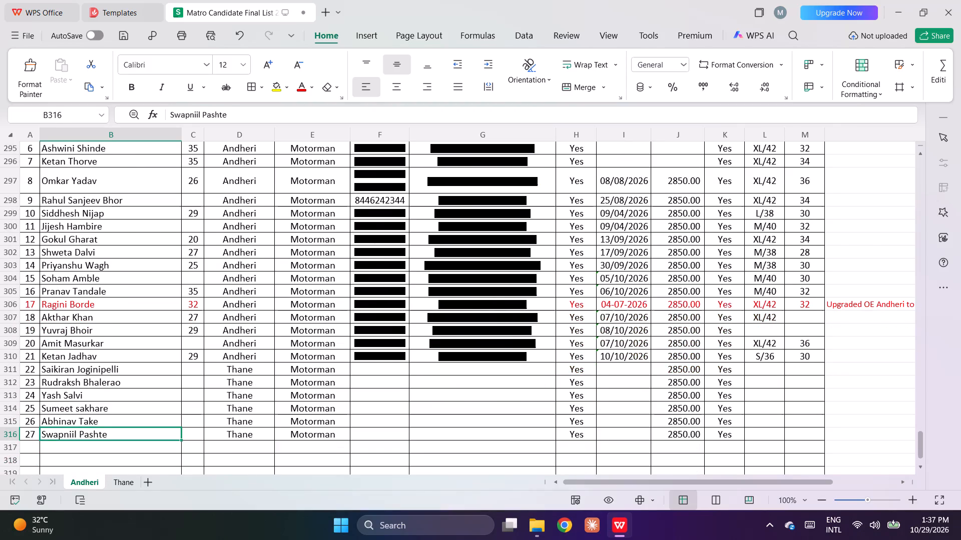
Recheck the Motorman rows along column B from row 316 back up to the section heading in row 288.
{"action": "key", "text": "Up"}
{"action": "key", "text": "Up"}
{"action": "key", "text": "Up"}
{"action": "key", "text": "Up"}
{"action": "key", "text": "Up"}
{"action": "key", "text": "Up"}
{"action": "key", "text": "Up"}
{"action": "key", "text": "Up"}
{"action": "key", "text": "Up"}
{"action": "key", "text": "Up"}
{"action": "key", "text": "Up"}
{"action": "key", "text": "Up"}
{"action": "key", "text": "Up"}
{"action": "key", "text": "Up"}
{"action": "key", "text": "Up"}
{"action": "key", "text": "Up"}
{"action": "key", "text": "Up"}
{"action": "key", "text": "Up"}
{"action": "key", "text": "Up"}
{"action": "key", "text": "Up"}
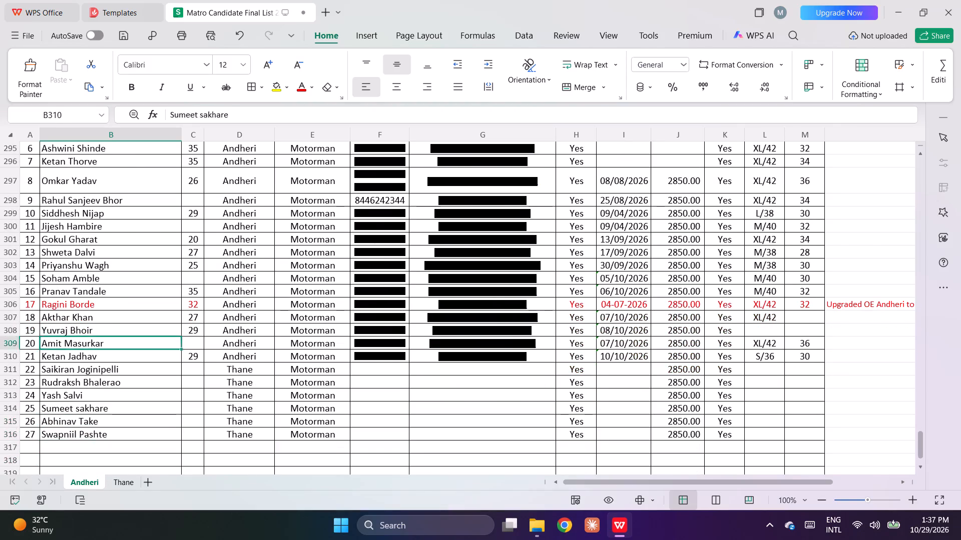
{"action": "key", "text": "Up"}
{"action": "key", "text": "Up"}
{"action": "key", "text": "Up"}
{"action": "key", "text": "Up"}
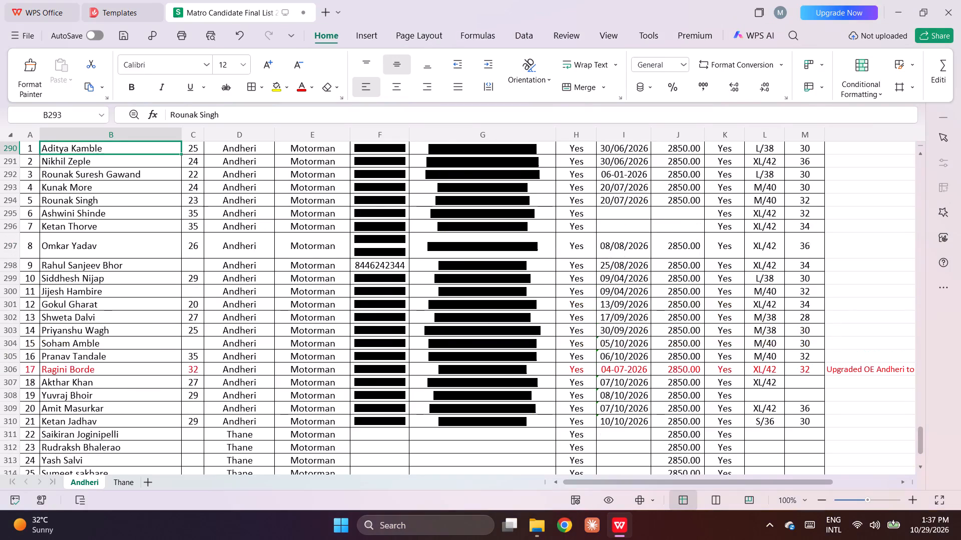
{"action": "key", "text": "Up"}
{"action": "key", "text": "Up"}
Look through the Motorman list down column B past its last candidate into the blank rows, ending at cell B317.
{"action": "key", "text": "Down"}
{"action": "key", "text": "Down"}
{"action": "key", "text": "Down"}
{"action": "key", "text": "Down"}
{"action": "key", "text": "Down"}
{"action": "key", "text": "Down"}
{"action": "key", "text": "Down"}
{"action": "key", "text": "Down"}
{"action": "key", "text": "Down"}
{"action": "key", "text": "Down"}
{"action": "key", "text": "Down"}
{"action": "key", "text": "Down"}
{"action": "key", "text": "Down"}
{"action": "key", "text": "Down"}
{"action": "key", "text": "Down"}
{"action": "key", "text": "Down"}
{"action": "key", "text": "Down"}
{"action": "key", "text": "Down"}
{"action": "key", "text": "Down"}
{"action": "key", "text": "Down"}
{"action": "key", "text": "Down"}
{"action": "key", "text": "Down"}
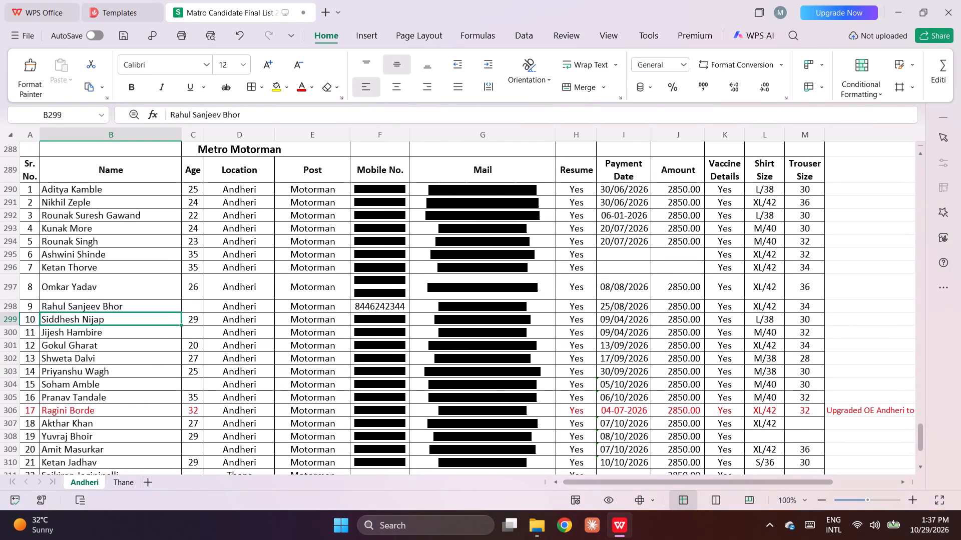
{"action": "key", "text": "Down"}
{"action": "key", "text": "Down"}
{"action": "key", "text": "Down"}
{"action": "key", "text": "Down"}
{"action": "key", "text": "Down"}
{"action": "key", "text": "Down"}
{"action": "key", "text": "Down"}
{"action": "key", "text": "Down"}
{"action": "key", "text": "Down"}
{"action": "key", "text": "Down"}
{"action": "key", "text": "Down"}
{"action": "key", "text": "Down"}
{"action": "key", "text": "Down"}
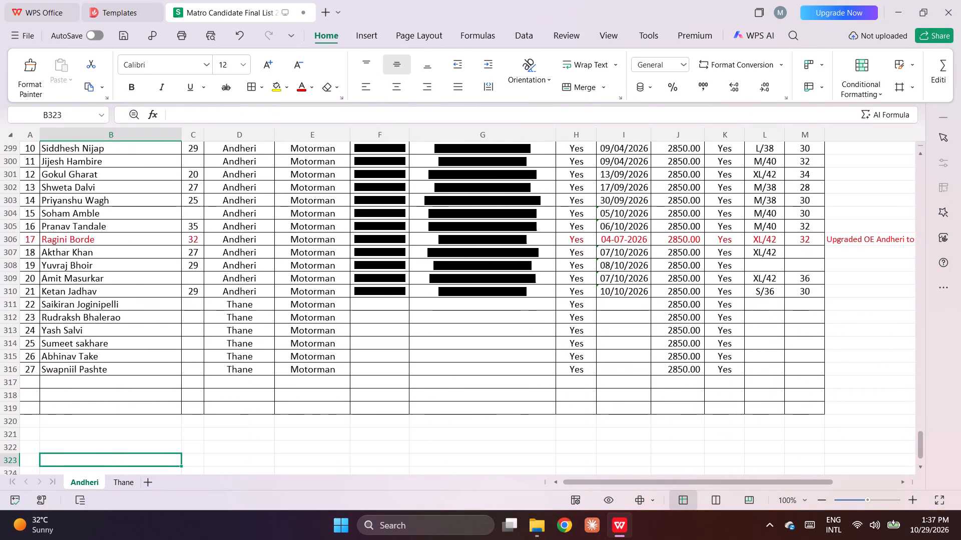
{"action": "key", "text": "Up"}
{"action": "key", "text": "Up"}
{"action": "key", "text": "Up"}
{"action": "key", "text": "Up"}
{"action": "key", "text": "Up"}
{"action": "key", "text": "Up"}
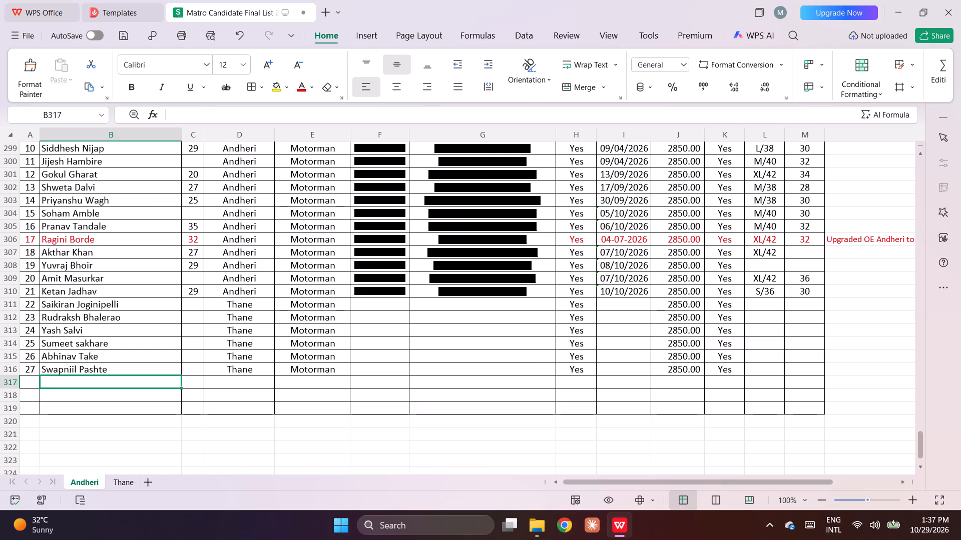
Review the Motorman candidates in column B up to about row 296 and back down, ending at cell B308.
{"action": "key", "text": "Up"}
{"action": "key", "text": "Up"}
{"action": "key", "text": "Up"}
{"action": "key", "text": "Up"}
{"action": "key", "text": "Up"}
{"action": "key", "text": "Up"}
{"action": "key", "text": "Up"}
{"action": "key", "text": "Up"}
{"action": "key", "text": "Up"}
{"action": "key", "text": "Up"}
{"action": "key", "text": "Up"}
{"action": "key", "text": "Up"}
{"action": "key", "text": "Up"}
{"action": "key", "text": "Up"}
{"action": "key", "text": "Up"}
{"action": "key", "text": "Up"}
{"action": "key", "text": "Up"}
{"action": "key", "text": "Up"}
{"action": "key", "text": "Up"}
{"action": "key", "text": "Up"}
{"action": "key", "text": "Down"}
{"action": "key", "text": "Down"}
{"action": "key", "text": "Down"}
{"action": "key", "text": "Down"}
{"action": "key", "text": "Down"}
{"action": "key", "text": "Down"}
{"action": "key", "text": "Down"}
{"action": "key", "text": "Down"}
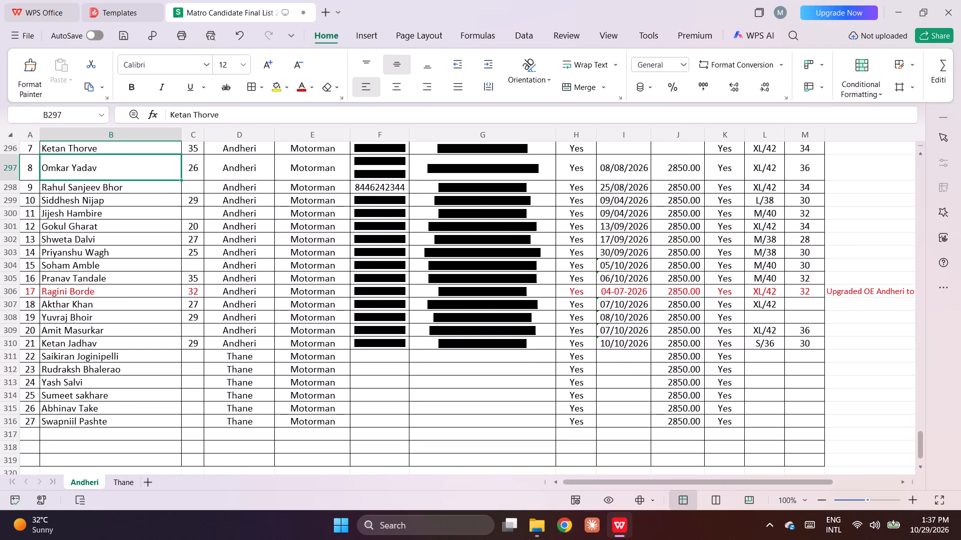
{"action": "key", "text": "Down"}
{"action": "key", "text": "Down"}
{"action": "key", "text": "Down"}
{"action": "key", "text": "Down"}
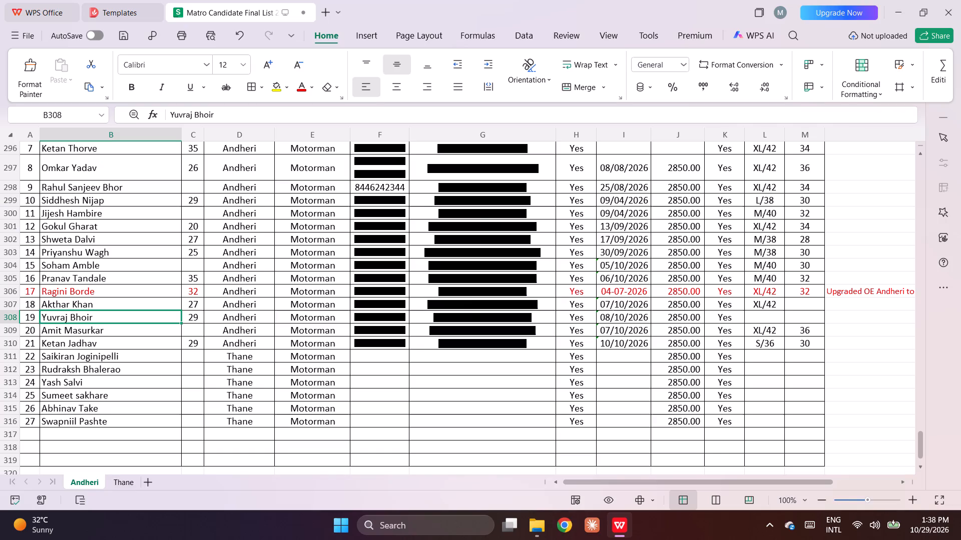
Review the Motorman candidates upward along column B from row 308 to cell B291.
{"action": "key", "text": "Up"}
{"action": "key", "text": "Up"}
{"action": "key", "text": "Up"}
{"action": "key", "text": "Up"}
{"action": "key", "text": "Up"}
{"action": "key", "text": "Up"}
{"action": "key", "text": "Up"}
{"action": "key", "text": "Up"}
{"action": "key", "text": "Up"}
{"action": "key", "text": "Up"}
{"action": "key", "text": "Up"}
{"action": "key", "text": "Up"}
{"action": "key", "text": "Up"}
{"action": "key", "text": "Up"}
{"action": "key", "text": "Up"}
{"action": "key", "text": "Up"}
{"action": "key", "text": "Up"}
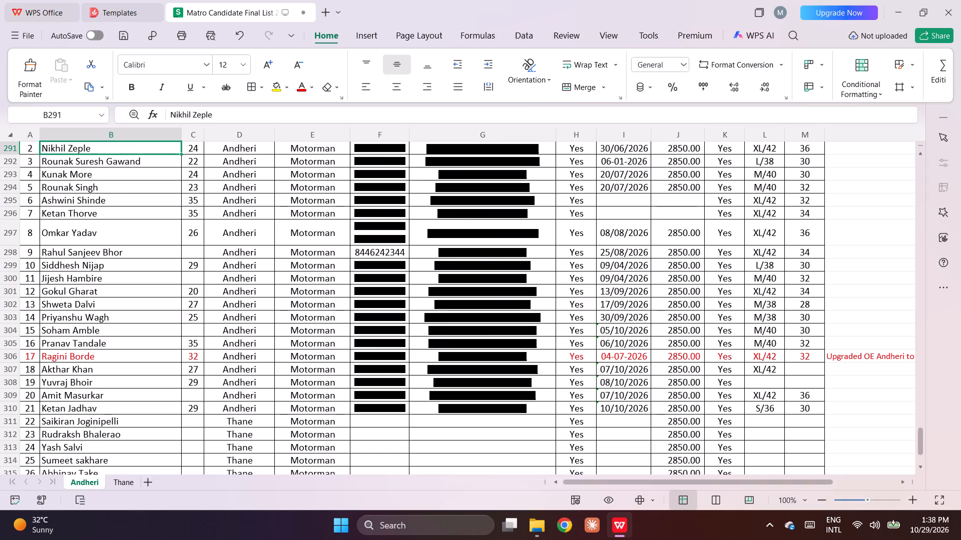
Recheck the Motorman candidates down column B to about row 305 and back up to the first candidate in B290.
{"action": "key", "text": "Down"}
{"action": "key", "text": "Down"}
{"action": "key", "text": "Down"}
{"action": "key", "text": "Down"}
{"action": "key", "text": "Down"}
{"action": "key", "text": "Down"}
{"action": "key", "text": "Down"}
{"action": "key", "text": "Down"}
{"action": "key", "text": "Down"}
{"action": "key", "text": "Down"}
{"action": "key", "text": "Down"}
{"action": "key", "text": "Down"}
{"action": "key", "text": "Down"}
{"action": "key", "text": "Down"}
{"action": "key", "text": "Up"}
{"action": "key", "text": "Up"}
{"action": "key", "text": "Up"}
{"action": "key", "text": "Up"}
{"action": "key", "text": "Up"}
{"action": "key", "text": "Up"}
{"action": "key", "text": "Up"}
{"action": "key", "text": "Up"}
{"action": "key", "text": "Up"}
{"action": "key", "text": "Up"}
{"action": "key", "text": "Up"}
{"action": "key", "text": "Up"}
{"action": "key", "text": "Up"}
{"action": "key", "text": "Up"}
{"action": "key", "text": "Up"}
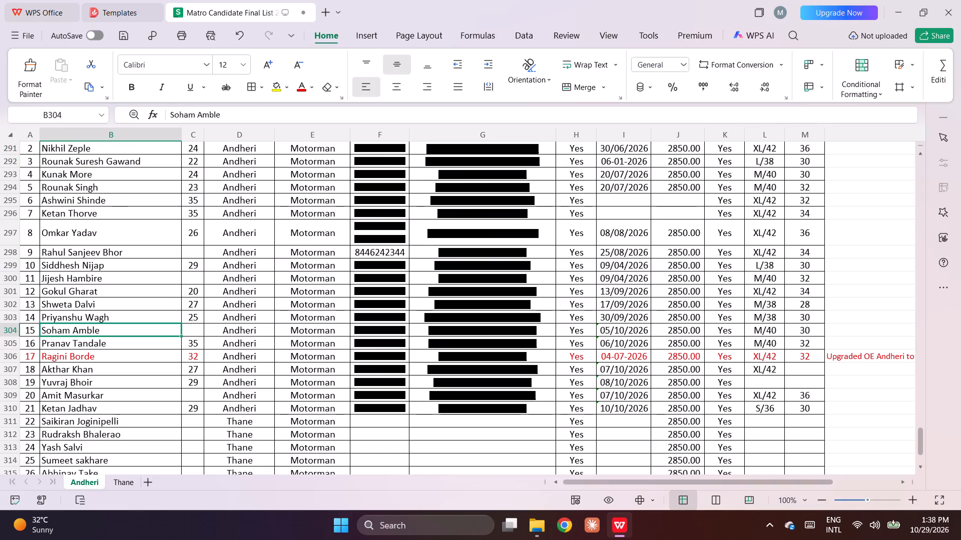
{"action": "key", "text": "Up"}
{"action": "key", "text": "Down"}
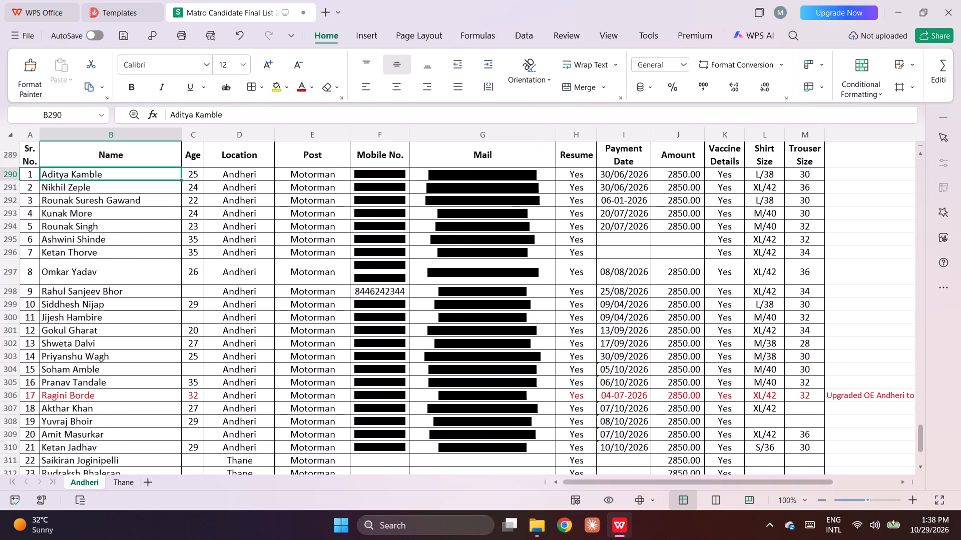
Examine the Motorman rows down column B from the first candidate to about row 305, rechecking back to about row 301.
{"action": "key", "text": "Down"}
{"action": "key", "text": "Down"}
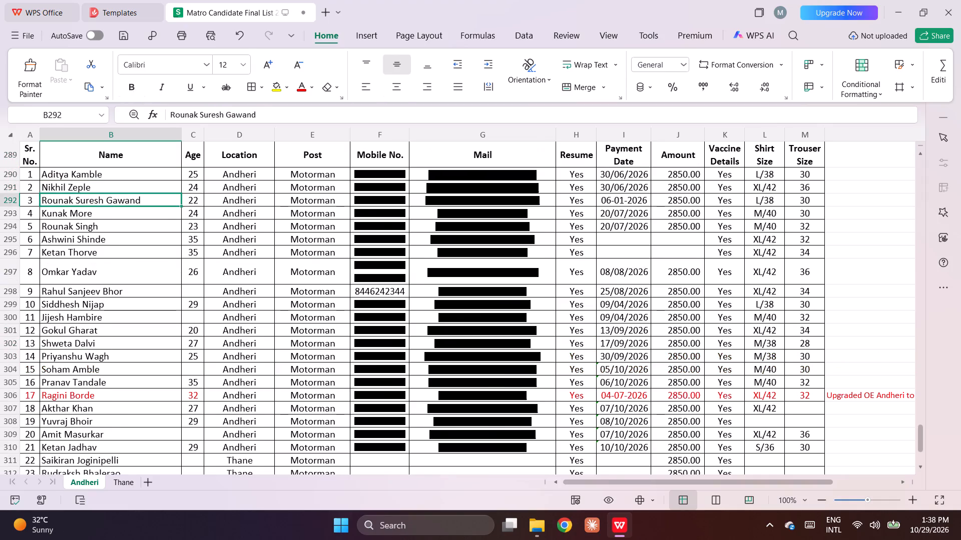
{"action": "key", "text": "Down"}
{"action": "key", "text": "Down"}
{"action": "key", "text": "Down"}
{"action": "key", "text": "Down"}
{"action": "key", "text": "Down"}
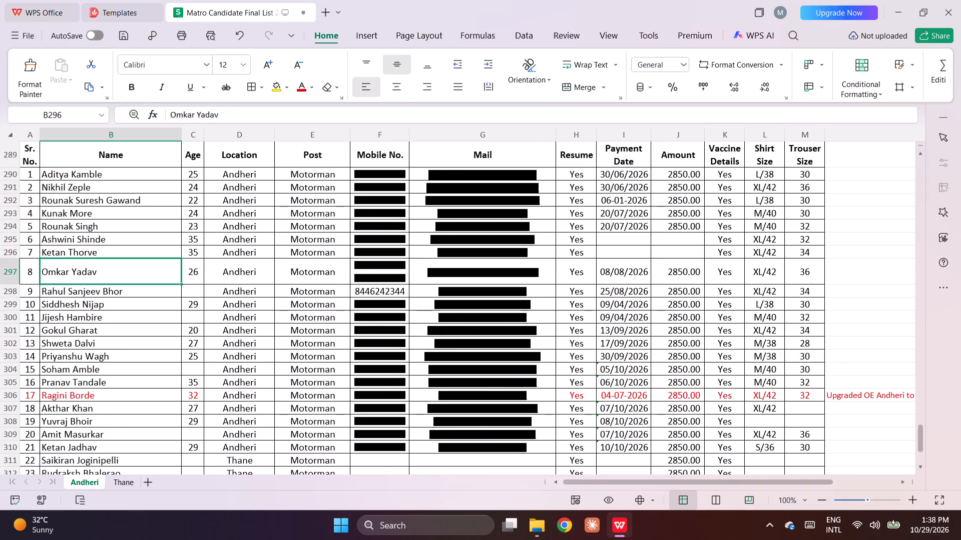
{"action": "key", "text": "Down"}
{"action": "key", "text": "Down"}
{"action": "key", "text": "Down"}
{"action": "key", "text": "Down"}
{"action": "key", "text": "Down"}
{"action": "key", "text": "Down"}
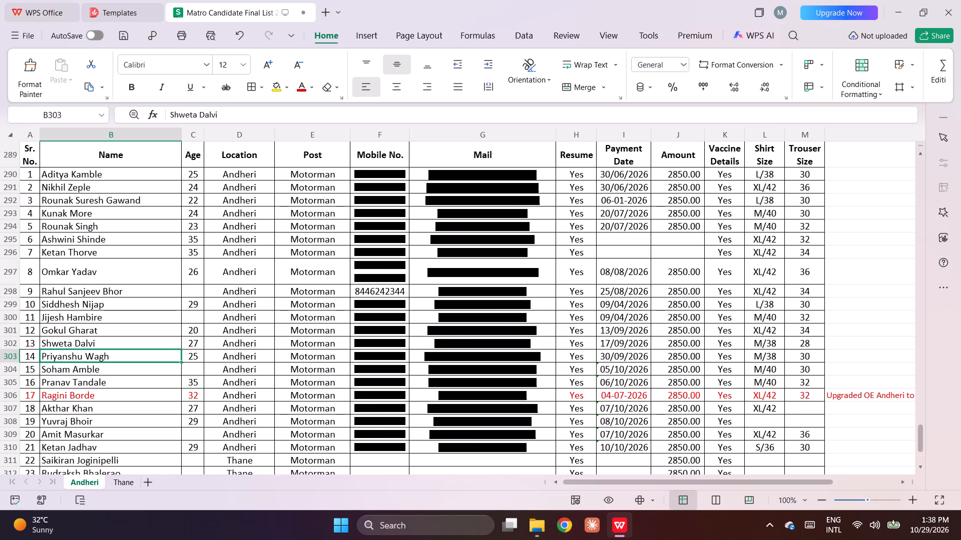
{"action": "key", "text": "Down"}
{"action": "key", "text": "Down"}
{"action": "key", "text": "Up"}
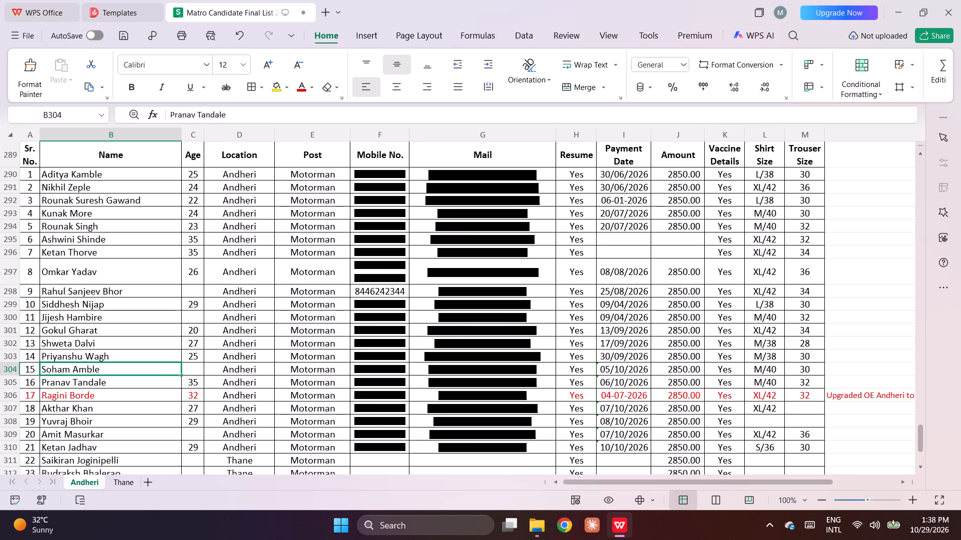
{"action": "key", "text": "Up"}
{"action": "key", "text": "Up"}
{"action": "key", "text": "Up"}
Look through the remaining Motorman rows down column B past the last candidate into the blank rows, ending at cell B319.
{"action": "key", "text": "Down"}
{"action": "key", "text": "Down"}
{"action": "key", "text": "Down"}
{"action": "key", "text": "Down"}
{"action": "key", "text": "Down"}
{"action": "key", "text": "Down"}
{"action": "key", "text": "Down"}
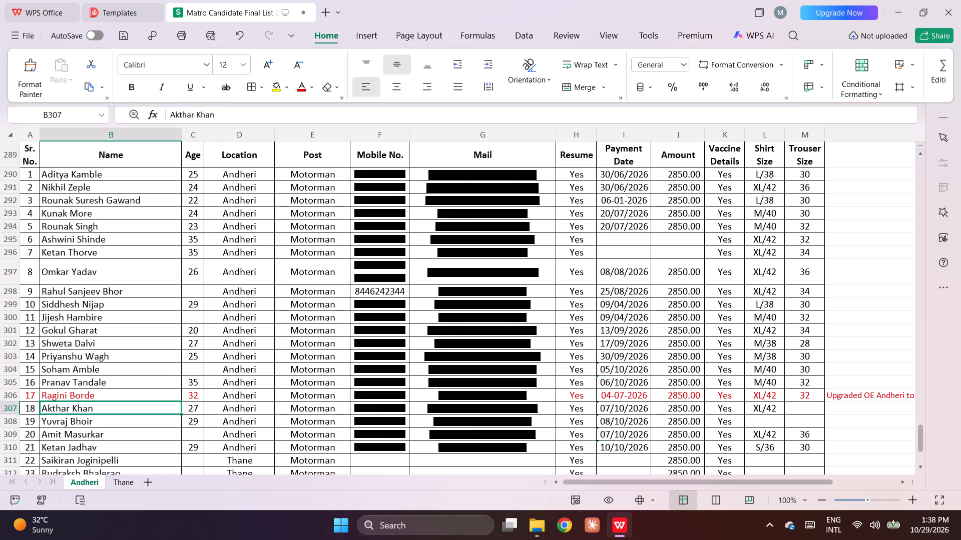
{"action": "key", "text": "Down"}
{"action": "key", "text": "Down"}
{"action": "key", "text": "Down"}
{"action": "key", "text": "Down"}
{"action": "key", "text": "Down"}
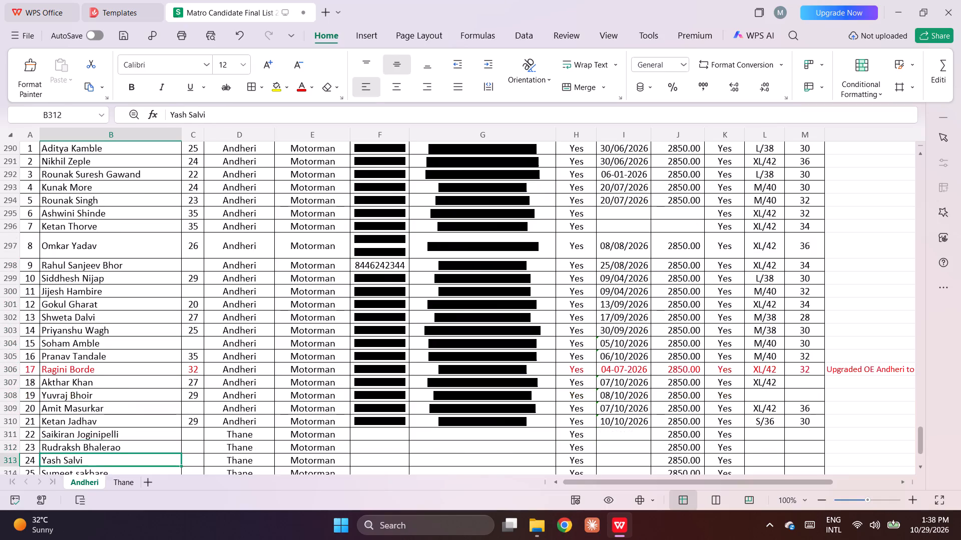
{"action": "key", "text": "Down"}
{"action": "key", "text": "Down"}
{"action": "key", "text": "Down"}
{"action": "key", "text": "Down"}
{"action": "key", "text": "Down"}
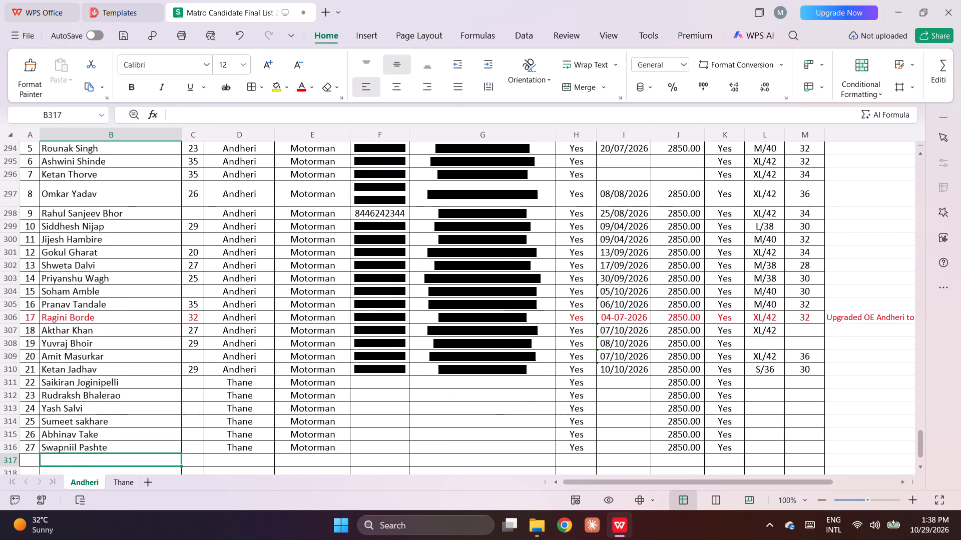
{"action": "key", "text": "Down"}
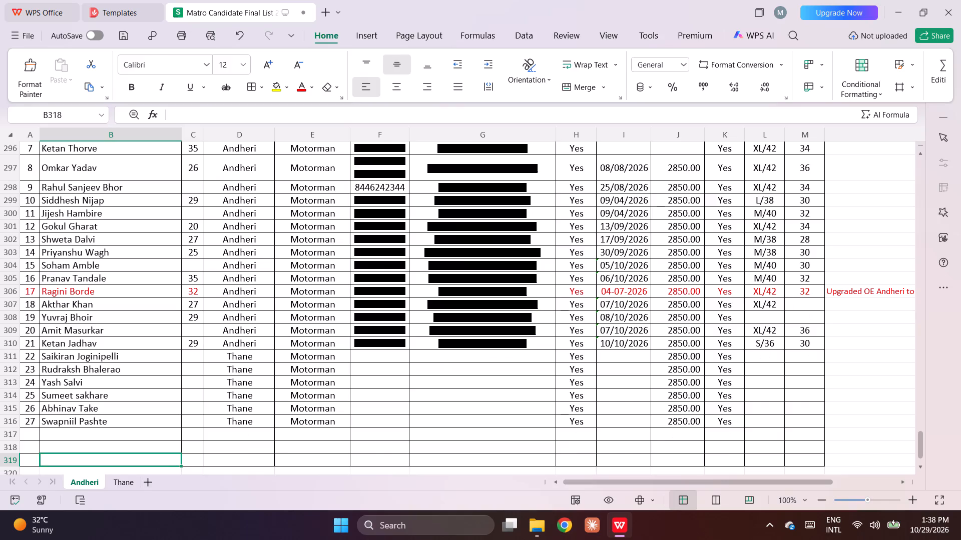
Review the Thane-located Motorman candidates upward along column B from the blank rows to cell B311.
{"action": "key", "text": "Up"}
{"action": "key", "text": "Up"}
{"action": "key", "text": "Up"}
{"action": "key", "text": "Up"}
{"action": "key", "text": "Up"}
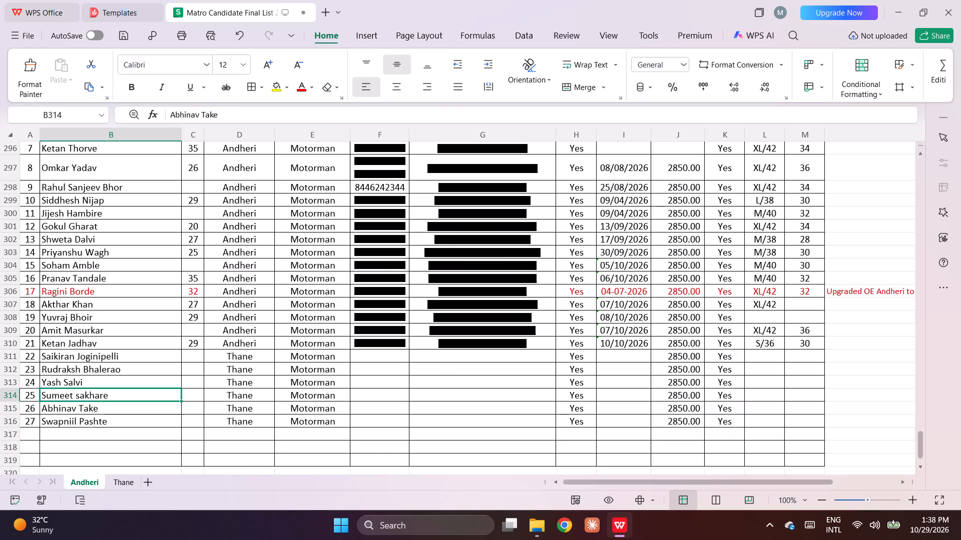
{"action": "key", "text": "Up"}
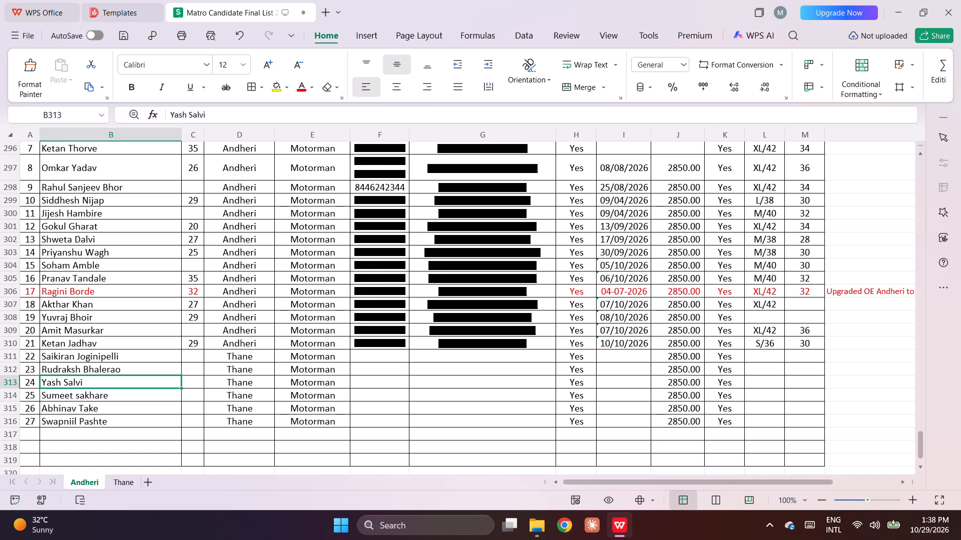
{"action": "key", "text": "Up"}
{"action": "key", "text": "Up"}
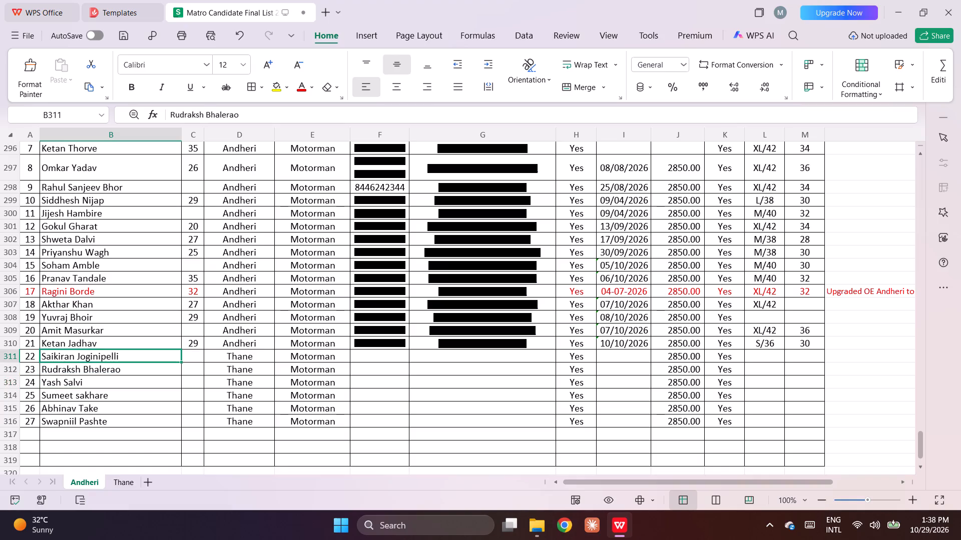
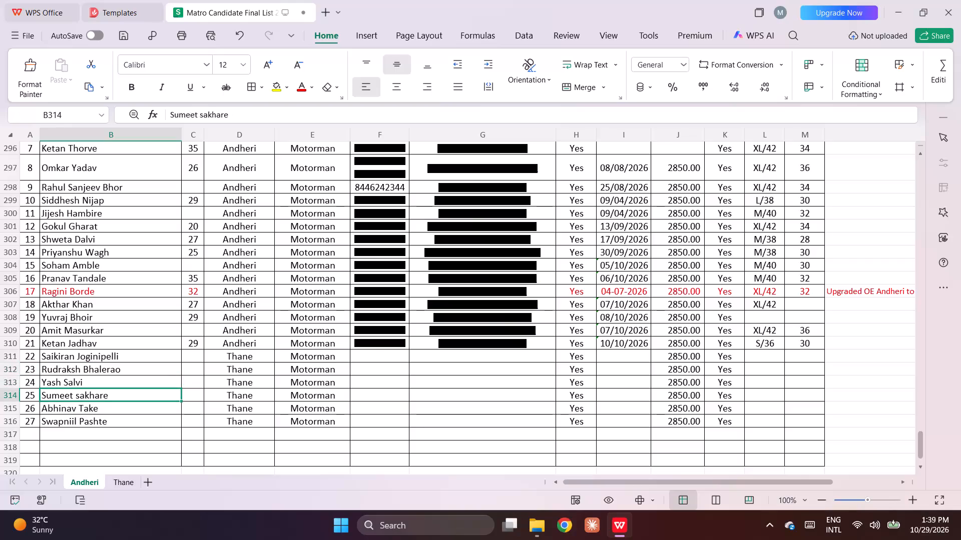
Capitalise the initial S of the Motorman candidate's surname in cell B314 and save the workbook.
{"action": "left_click", "coordinate": [73, 389]}
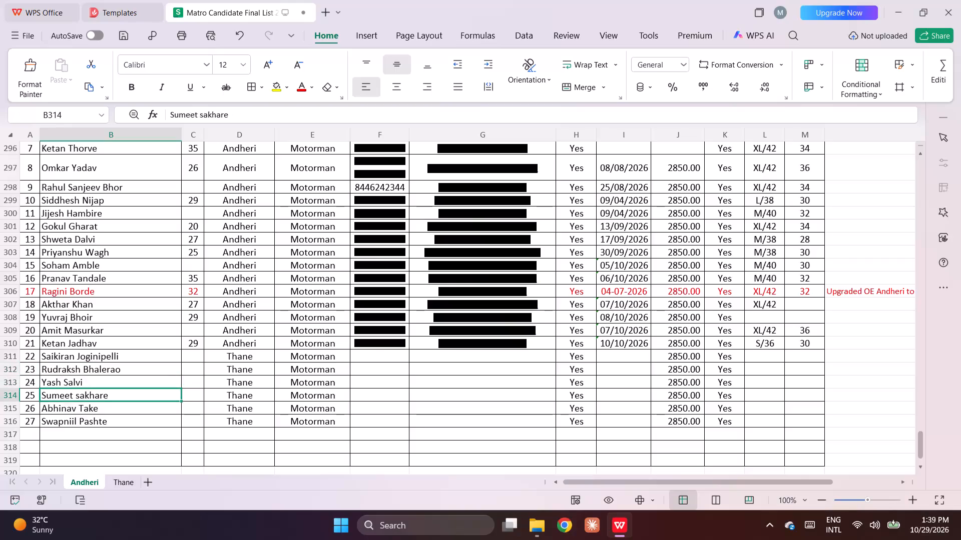
{"action": "left_click", "coordinate": [76, 396]}
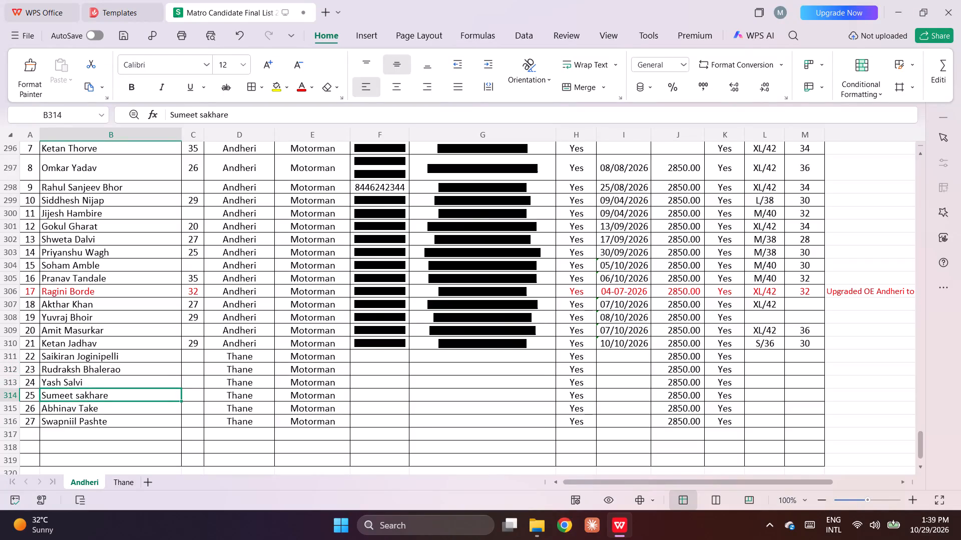
{"action": "double_click", "coordinate": [71, 395]}
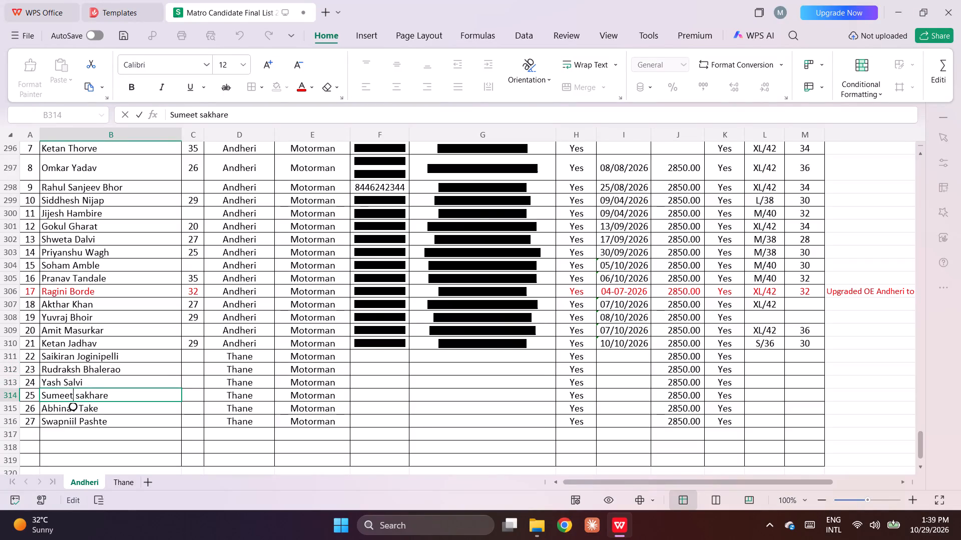
{"action": "key", "text": "Right"}
{"action": "key", "text": "shift+s"}
{"action": "key", "text": "Delete"}
{"action": "key", "text": "Return"}
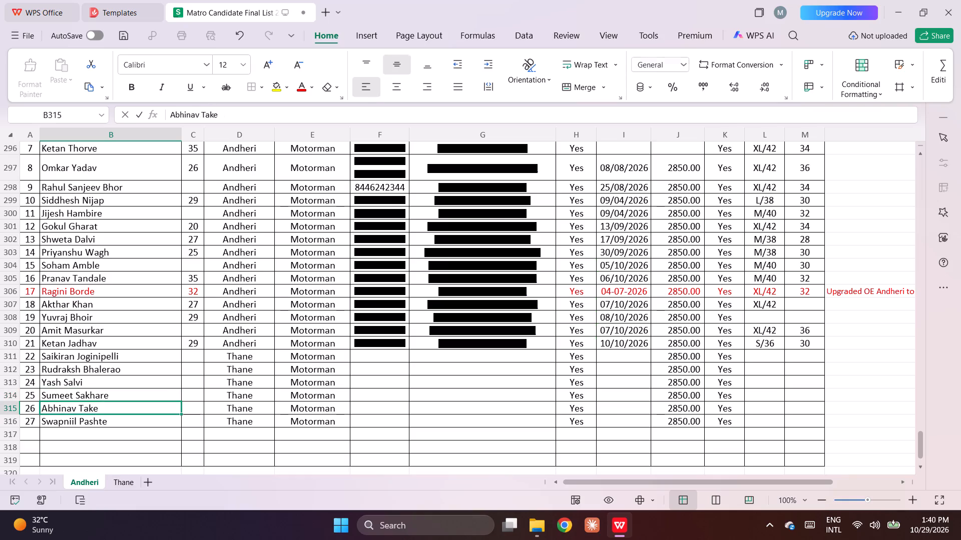
{"action": "key", "text": "ctrl+s"}
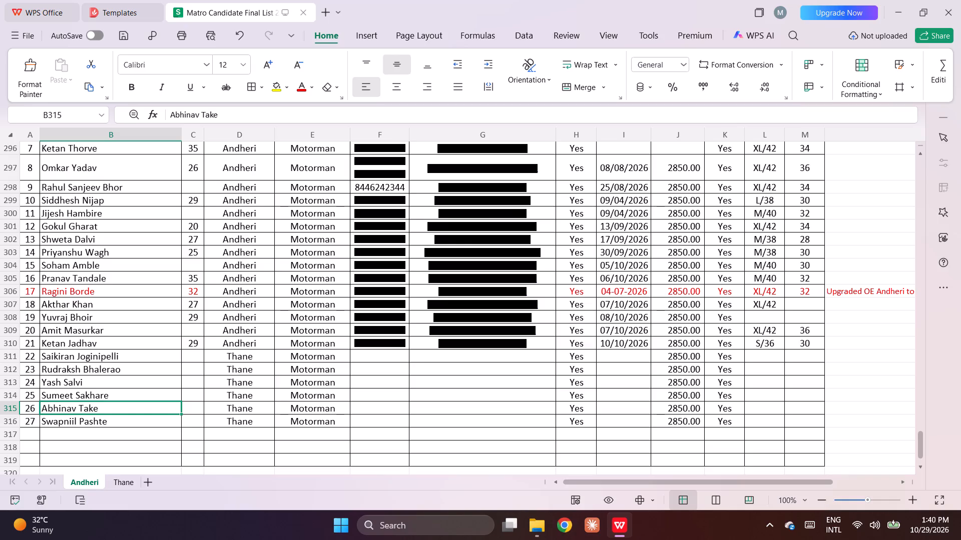
Enter trouser size 38 in cell M307 for Motorman candidate number 18 and save the workbook.
{"action": "key", "text": "Up"}
{"action": "key", "text": "Up"}
{"action": "key", "text": "Up"}
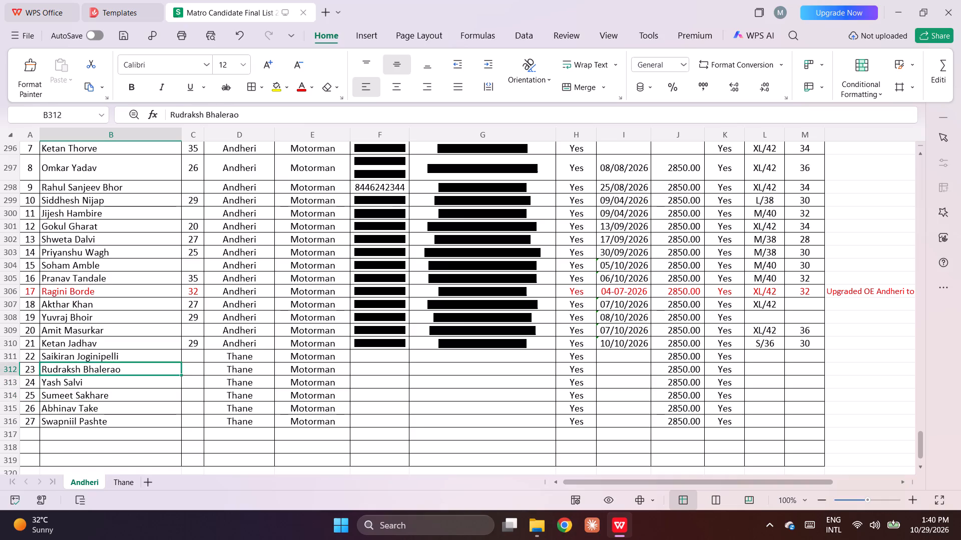
{"action": "key", "text": "Up"}
{"action": "key", "text": "Up"}
{"action": "key", "text": "Up"}
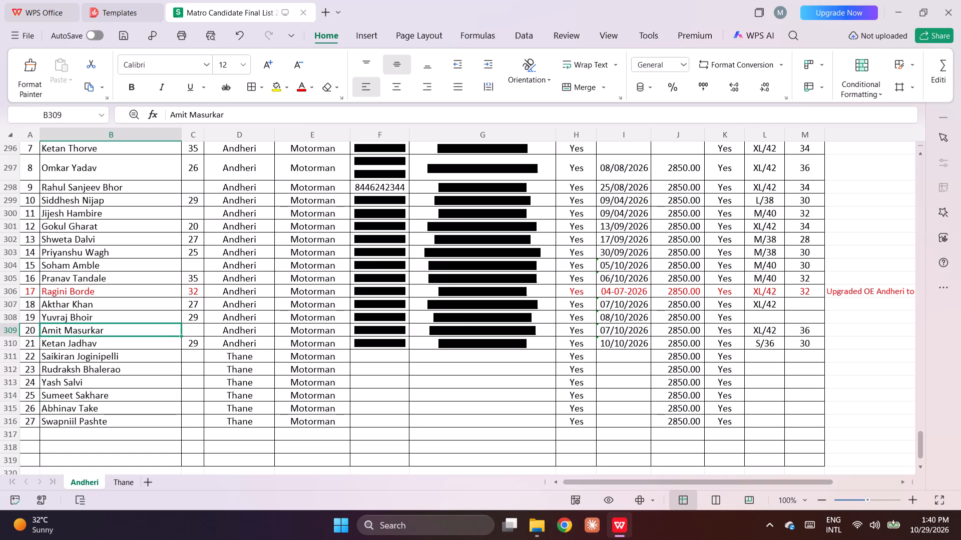
{"action": "key", "text": "Up"}
{"action": "key", "text": "Up"}
{"action": "key", "text": "Right"}
{"action": "key", "text": "Right"}
{"action": "key", "text": "Right"}
{"action": "key", "text": "Right"}
{"action": "key", "text": "Right"}
{"action": "key", "text": "Right"}
{"action": "key", "text": "Right"}
{"action": "key", "text": "Right"}
{"action": "key", "text": "Right"}
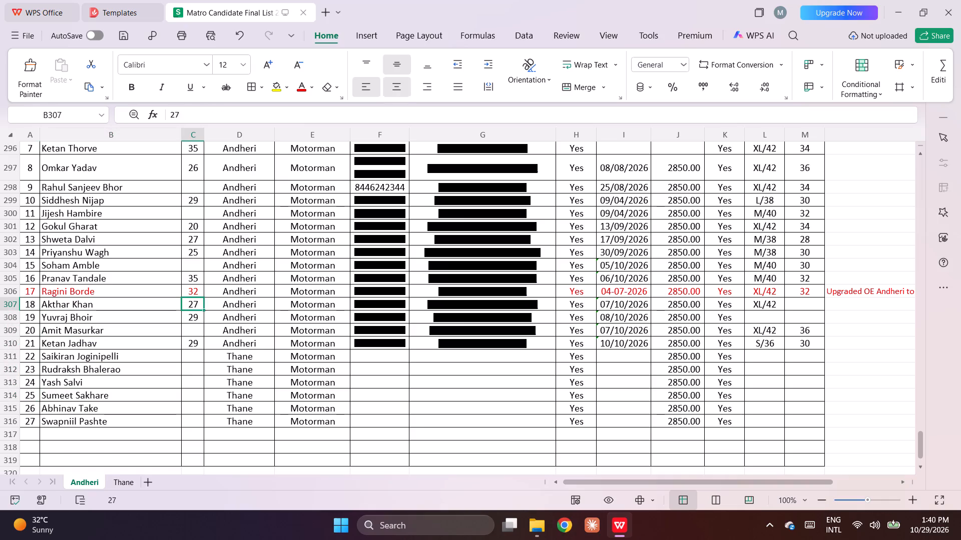
{"action": "key", "text": "Right"}
{"action": "key", "text": "Right"}
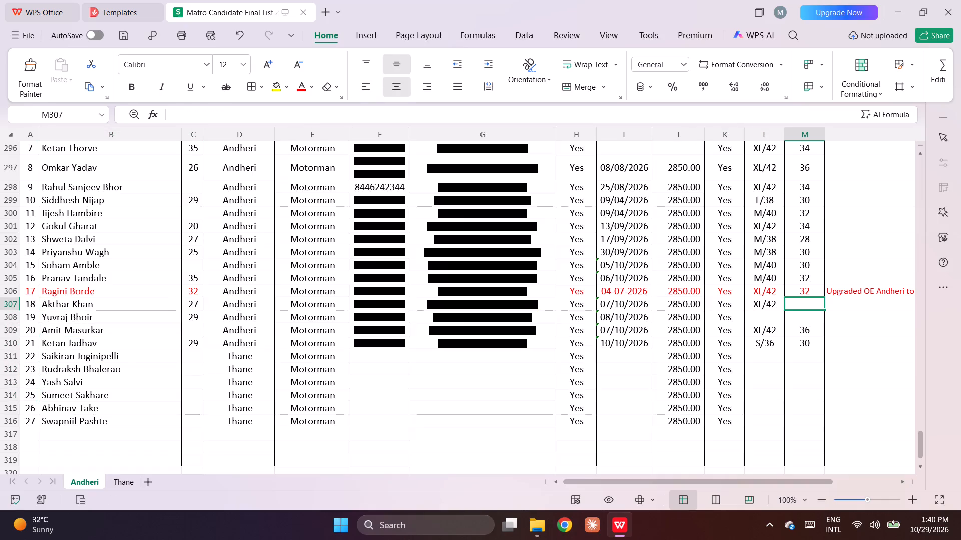
{"action": "type", "text": "38"}
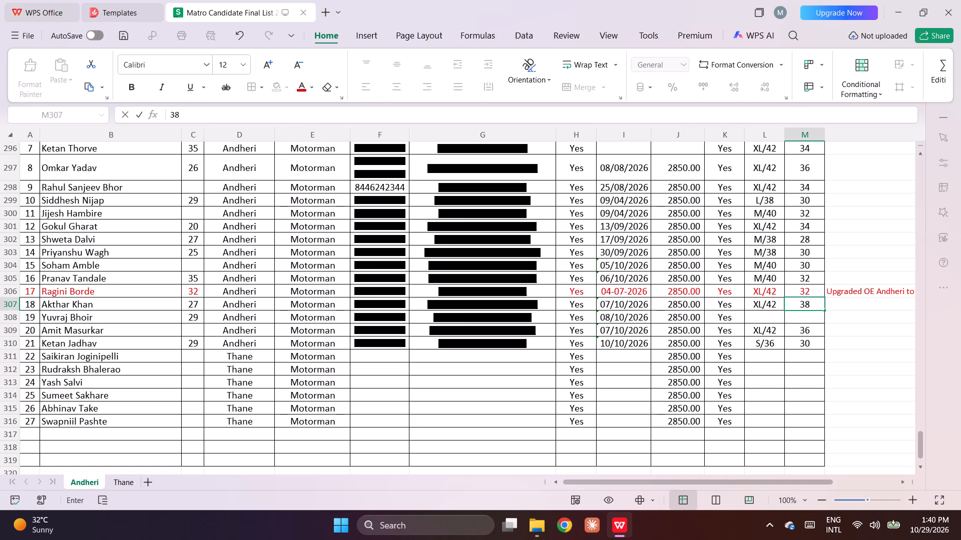
{"action": "key", "text": "Left"}
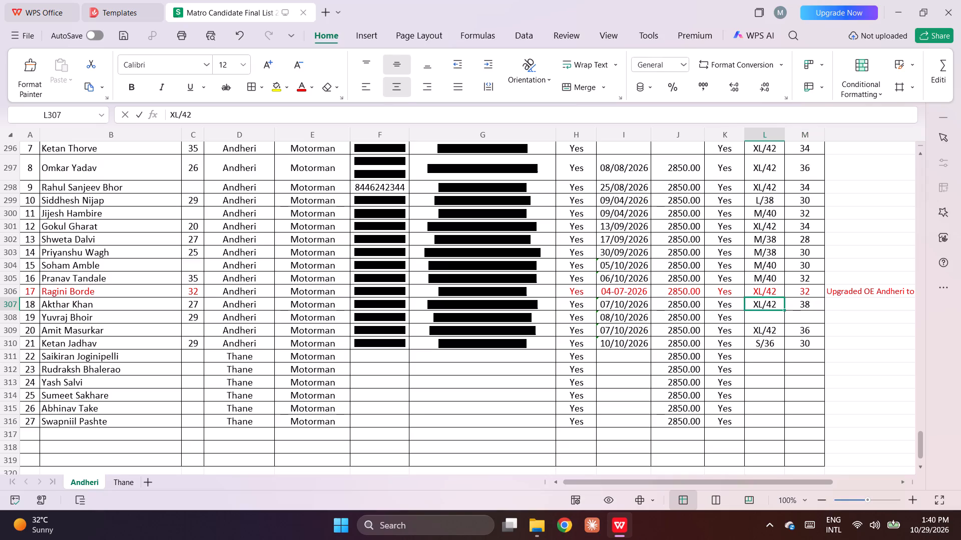
{"action": "key", "text": "Down"}
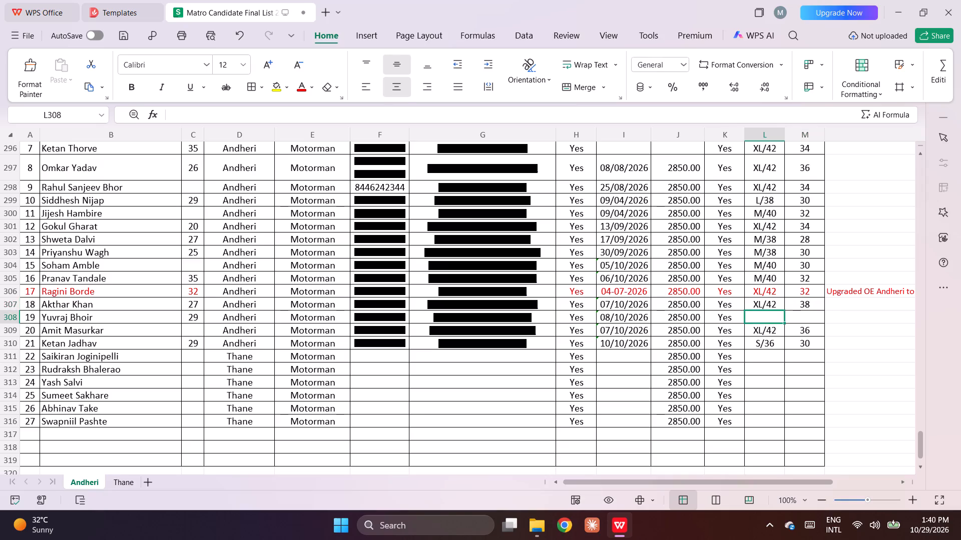
{"action": "key", "text": "ctrl+s"}
Review the details of Motorman candidate number 19 across row 308, from the serial number to trouser size cell M308.
{"action": "key", "text": "Left"}
{"action": "key", "text": "Left"}
{"action": "key", "text": "Left"}
{"action": "key", "text": "Left"}
{"action": "key", "text": "Left"}
{"action": "key", "text": "Left"}
{"action": "key", "text": "Left"}
{"action": "key", "text": "Left"}
{"action": "key", "text": "Left"}
{"action": "key", "text": "Left"}
{"action": "key", "text": "Left"}
{"action": "key", "text": "Left"}
{"action": "key", "text": "Left"}
{"action": "key", "text": "Left"}
{"action": "key", "text": "Left"}
{"action": "key", "text": "Left"}
{"action": "key", "text": "Left"}
{"action": "key", "text": "Left"}
{"action": "key", "text": "Left"}
{"action": "key", "text": "Left"}
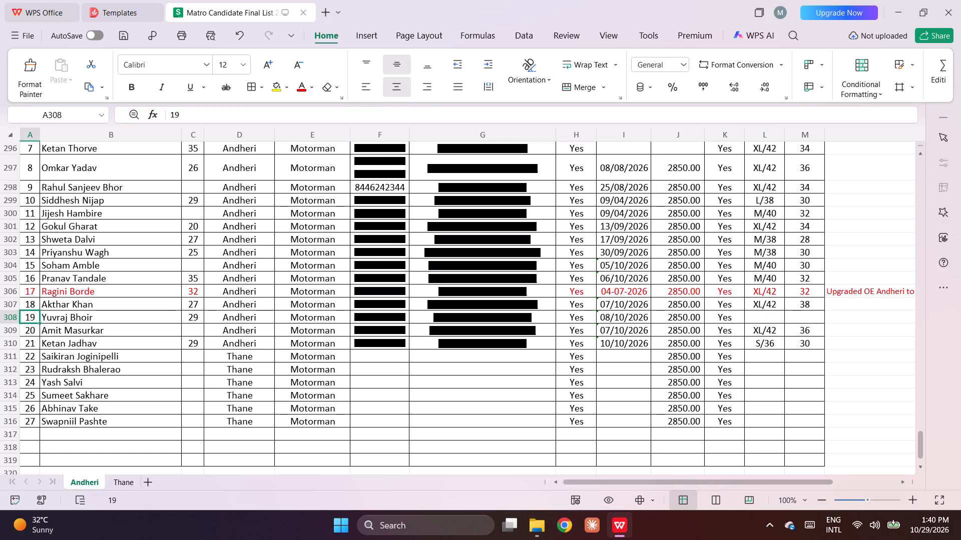
{"action": "key", "text": "Up"}
{"action": "key", "text": "Down"}
{"action": "key", "text": "Right"}
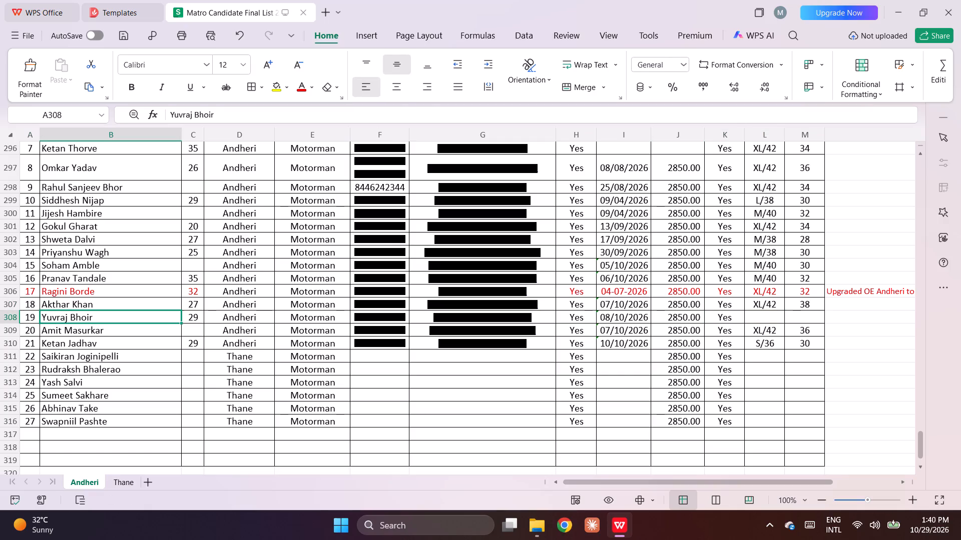
{"action": "key", "text": "Right"}
{"action": "key", "text": "Right"}
{"action": "key", "text": "Right"}
{"action": "key", "text": "Right"}
{"action": "key", "text": "Right"}
{"action": "key", "text": "Right"}
{"action": "key", "text": "Right"}
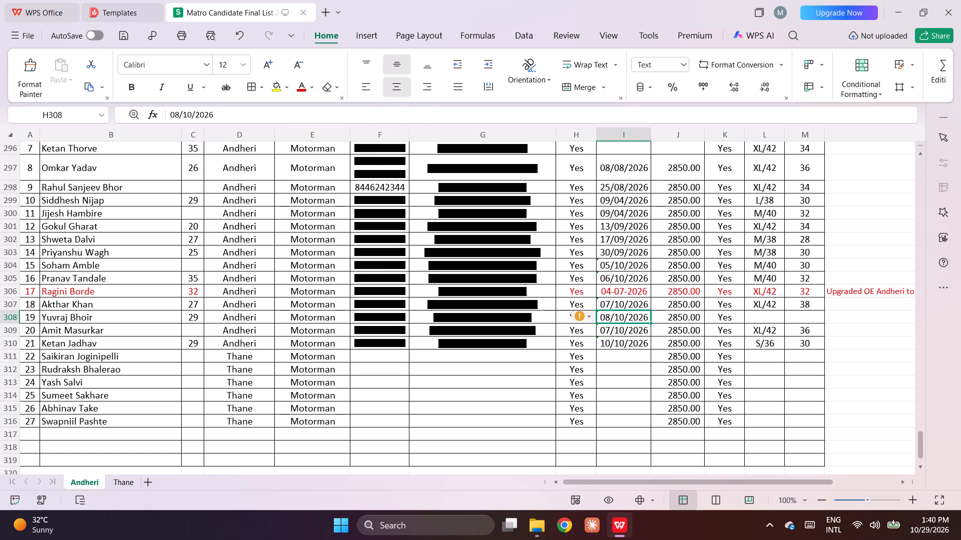
{"action": "key", "text": "Right"}
{"action": "key", "text": "Right"}
{"action": "key", "text": "Right"}
{"action": "key", "text": "Right"}
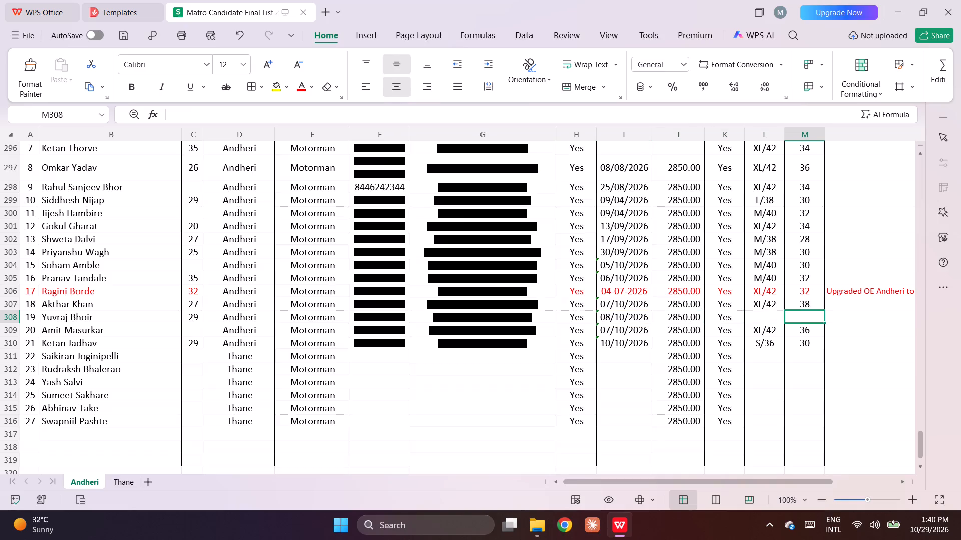
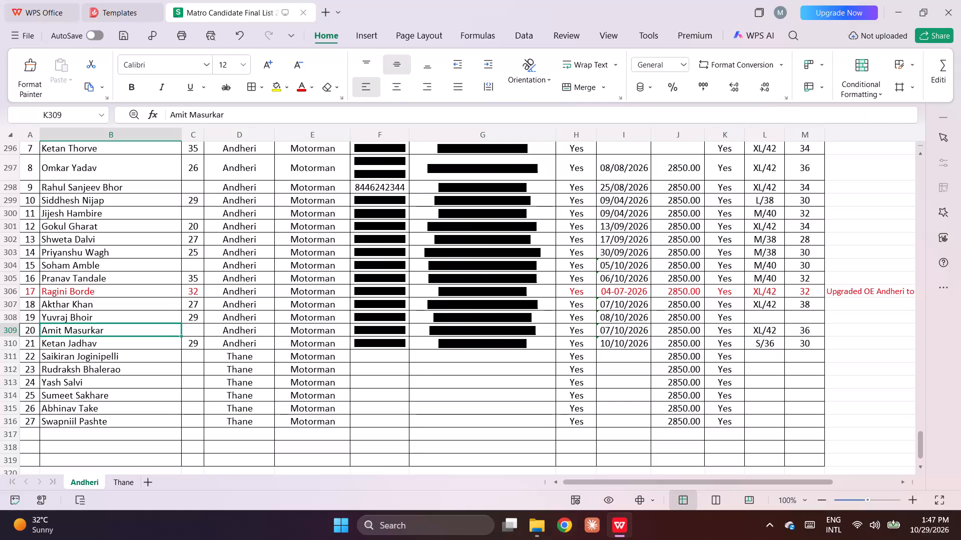
Fill location cell D311 for Motorman candidate number 22 with Andheri, copied from the cell above.
{"action": "key", "text": "Down"}
{"action": "key", "text": "Right"}
{"action": "key", "text": "Down"}
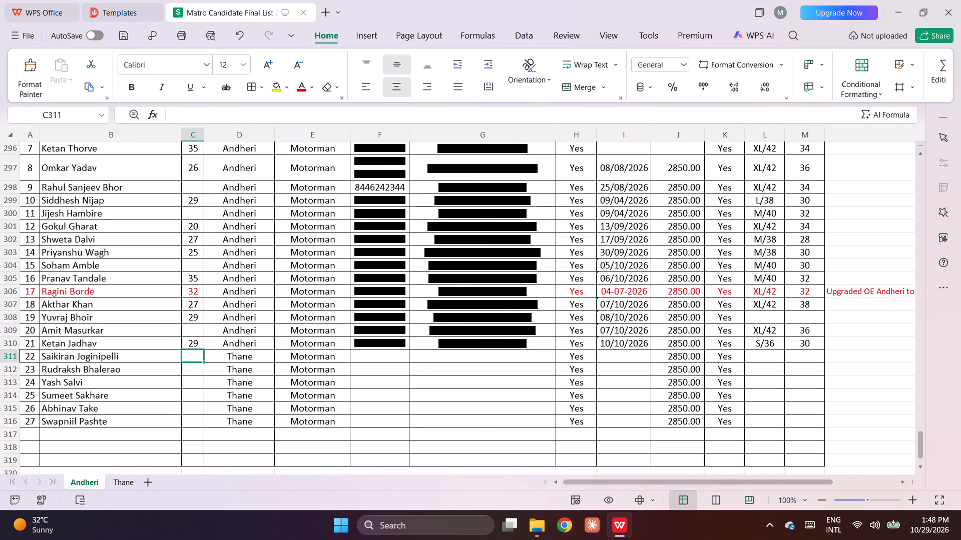
{"action": "key", "text": "Up"}
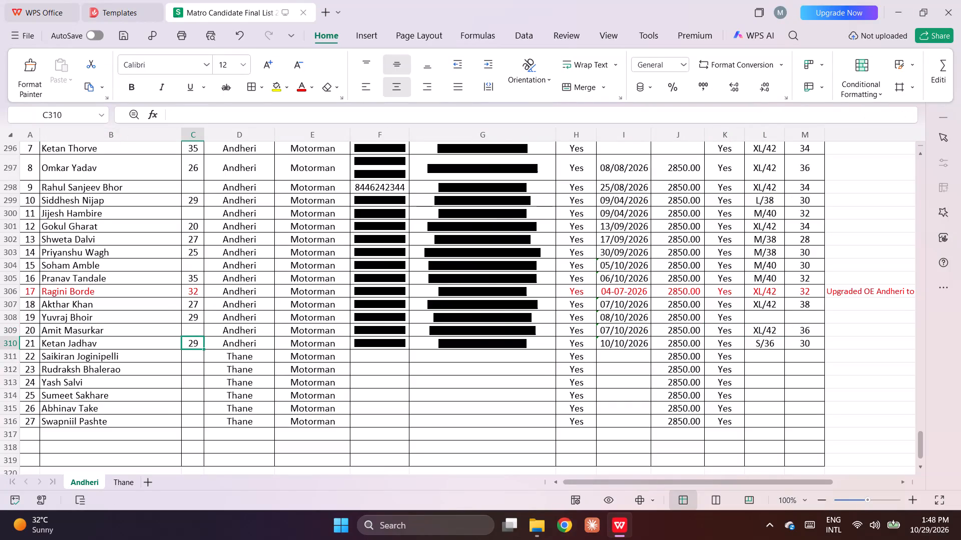
{"action": "key", "text": "Down"}
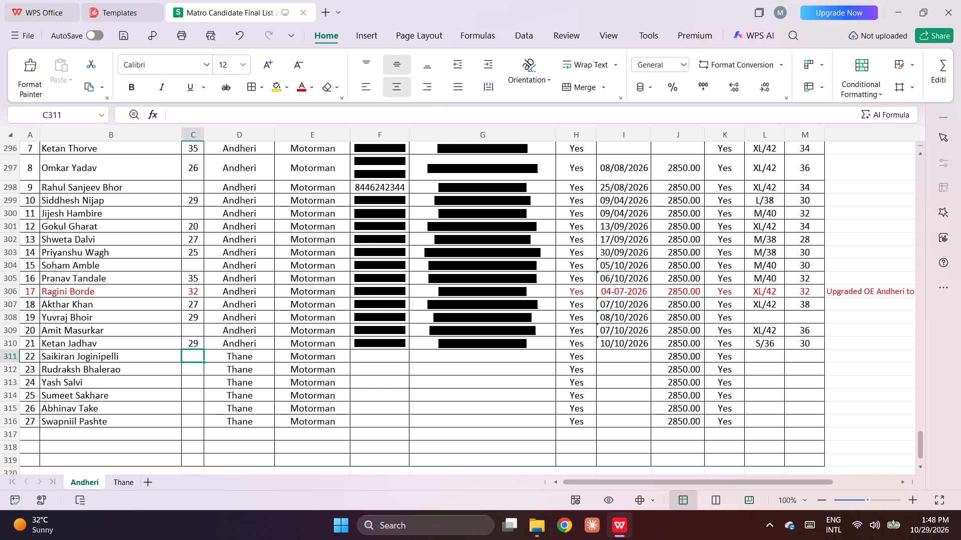
{"action": "key", "text": "Left"}
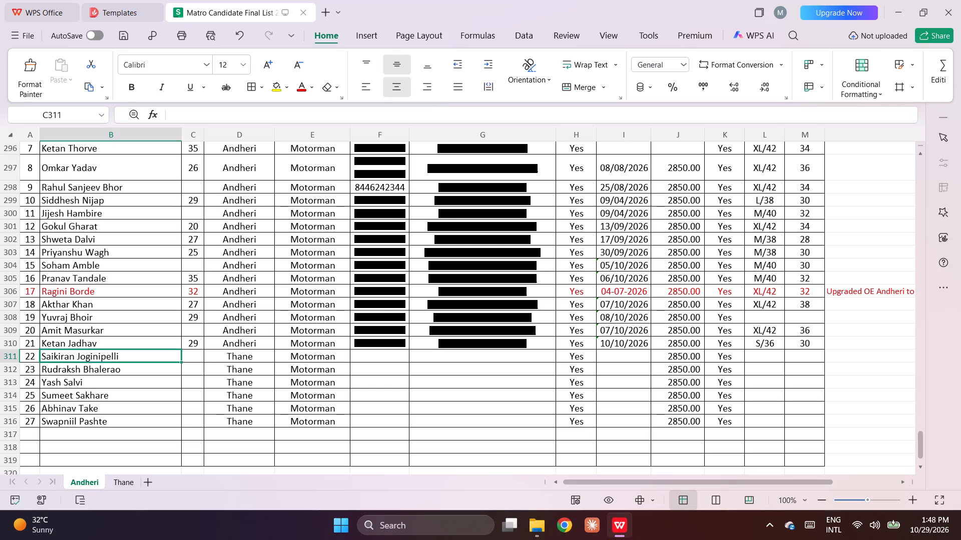
{"action": "key", "text": "Right"}
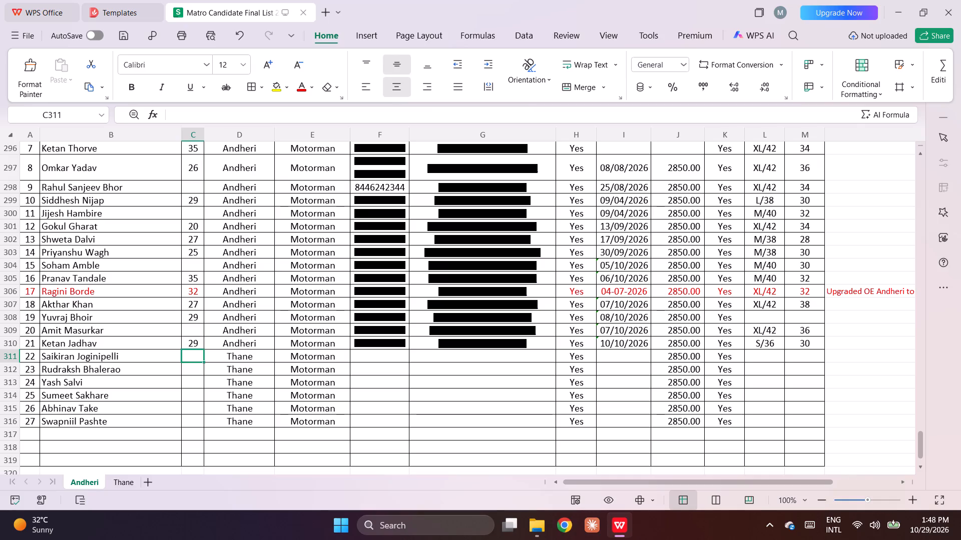
{"action": "key", "text": "Right"}
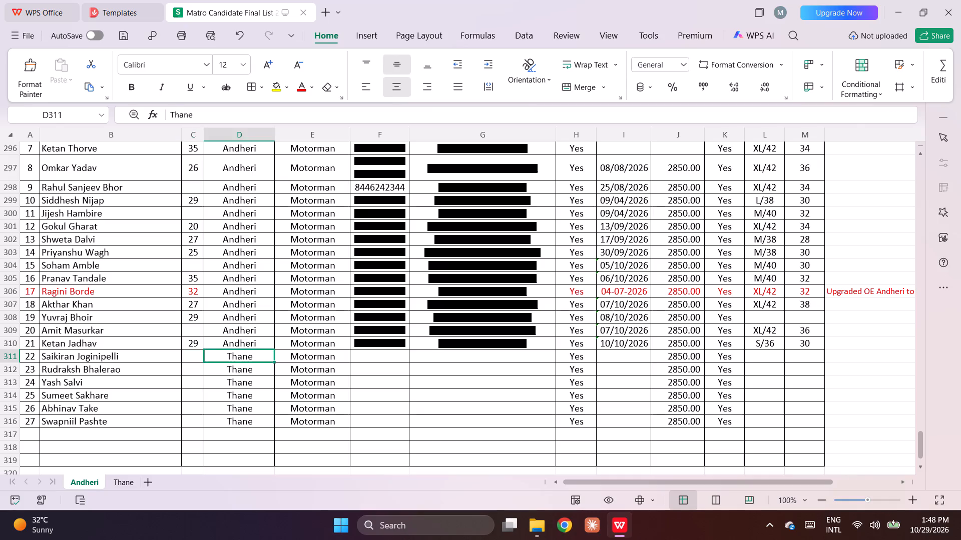
{"action": "key", "text": "Left"}
{"action": "key", "text": "Right"}
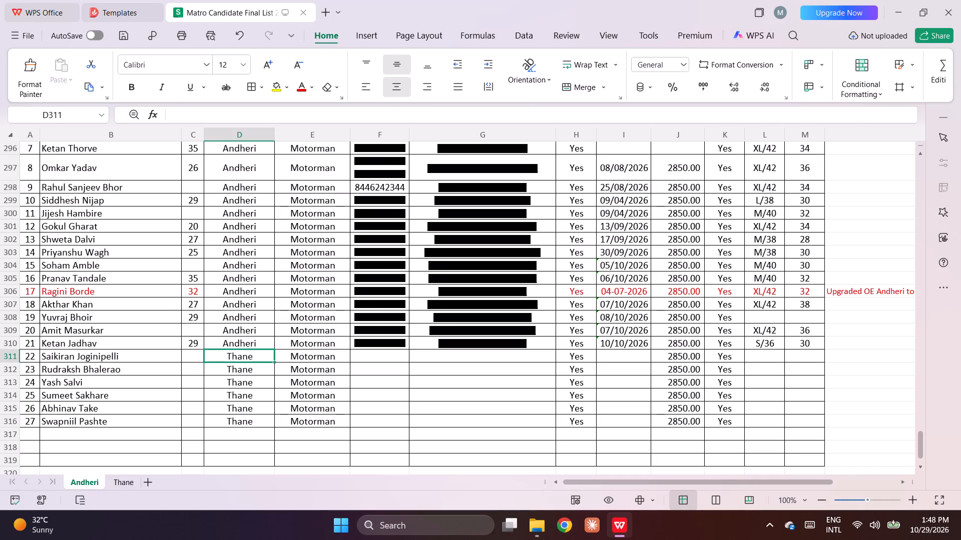
{"action": "key", "text": "Right"}
{"action": "key", "text": "Right"}
{"action": "key", "text": "Left"}
{"action": "key", "text": "Left"}
{"action": "key", "text": "ctrl+d"}
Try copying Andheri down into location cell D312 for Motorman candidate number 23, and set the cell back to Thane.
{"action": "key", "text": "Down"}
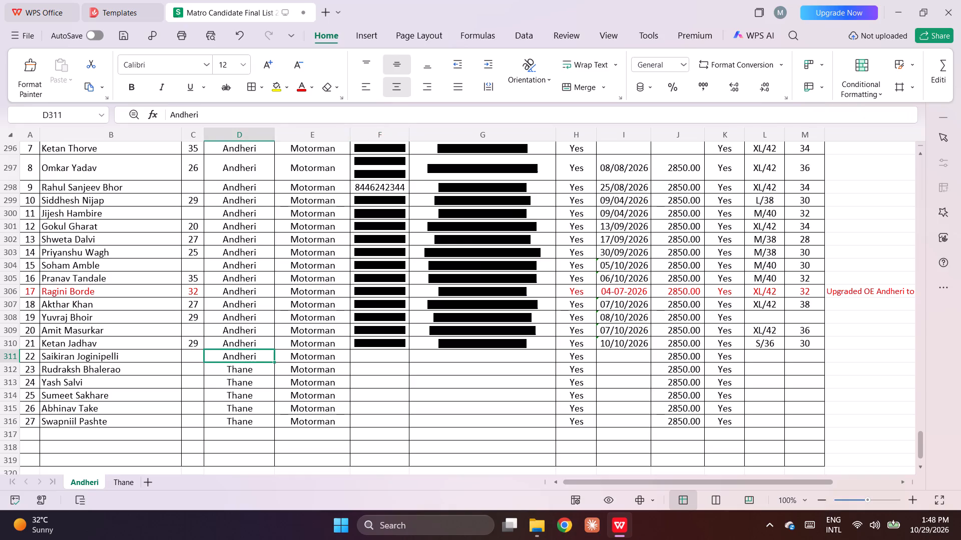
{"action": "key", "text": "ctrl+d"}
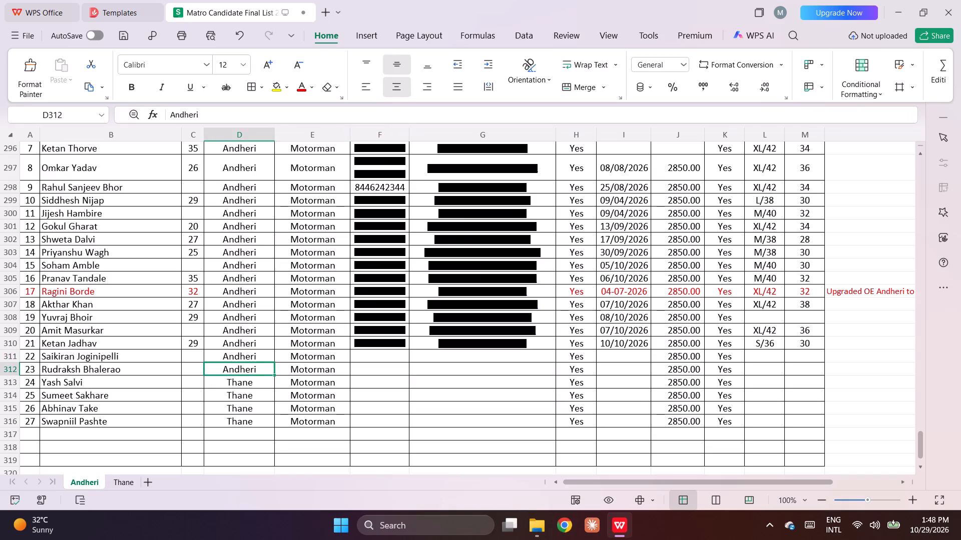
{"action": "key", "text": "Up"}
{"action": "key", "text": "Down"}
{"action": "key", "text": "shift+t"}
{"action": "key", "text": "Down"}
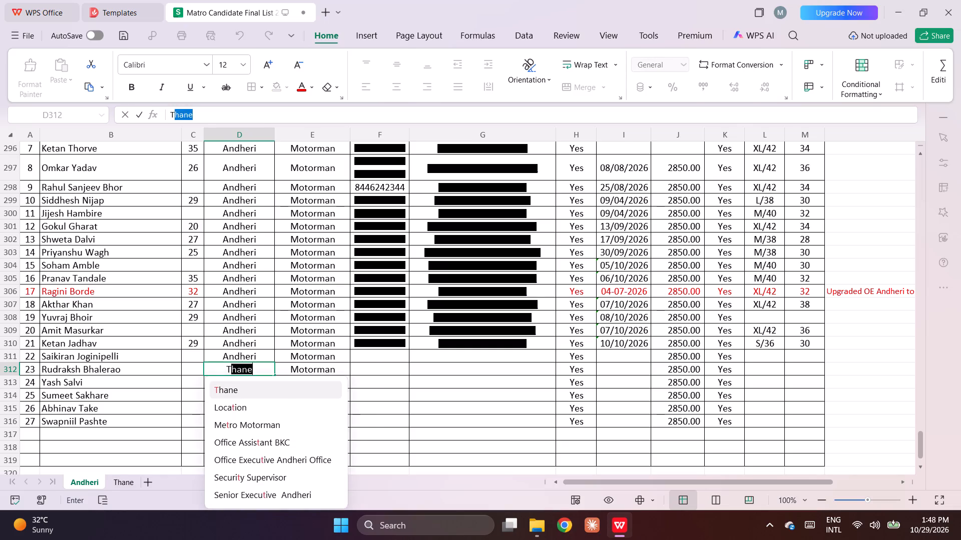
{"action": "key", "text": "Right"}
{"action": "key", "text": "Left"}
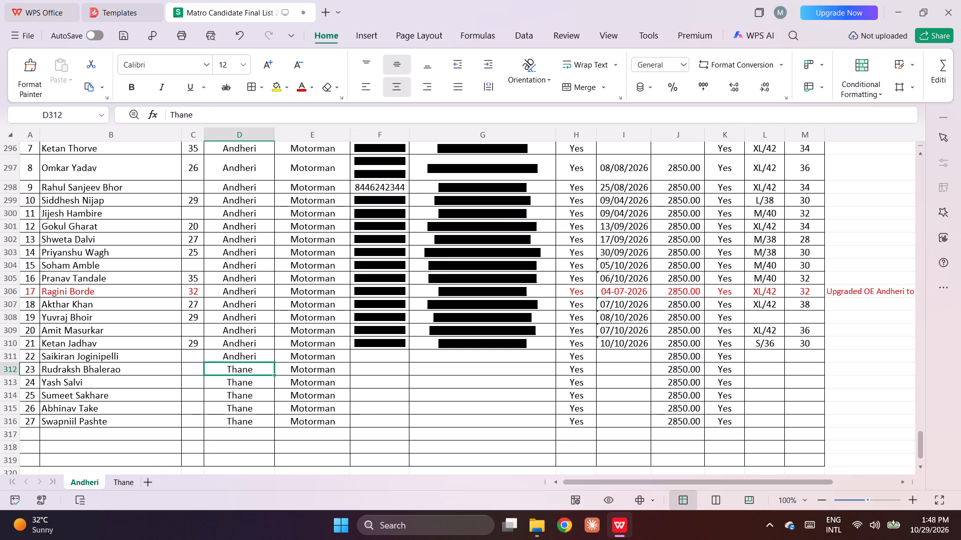
Check the location entries in column D for the Motorman candidates in rows 303 to 311.
{"action": "key", "text": "Up"}
{"action": "key", "text": "Up"}
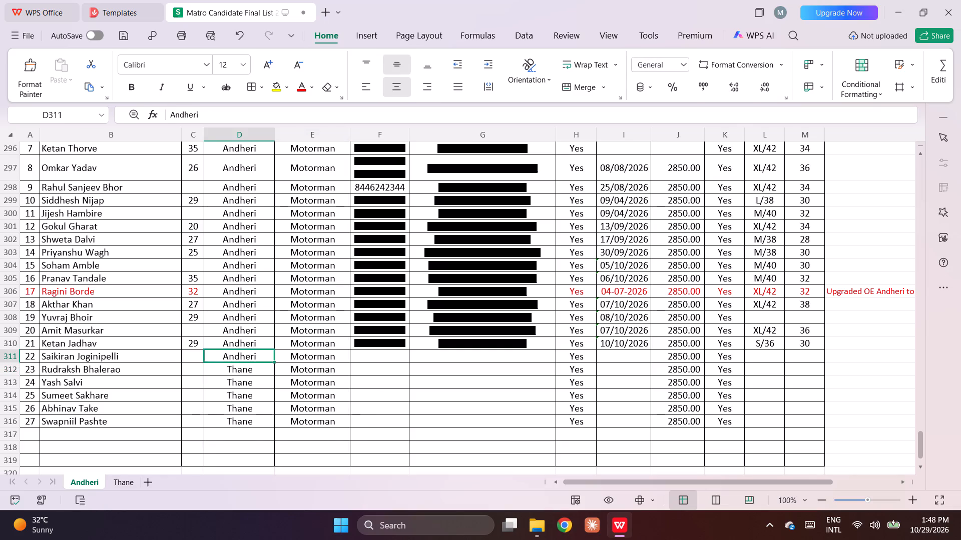
{"action": "key", "text": "Up"}
{"action": "key", "text": "Up"}
{"action": "key", "text": "Up"}
{"action": "key", "text": "Up"}
{"action": "key", "text": "Up"}
{"action": "key", "text": "Up"}
{"action": "key", "text": "Up"}
{"action": "key", "text": "Down"}
{"action": "key", "text": "Down"}
{"action": "key", "text": "Down"}
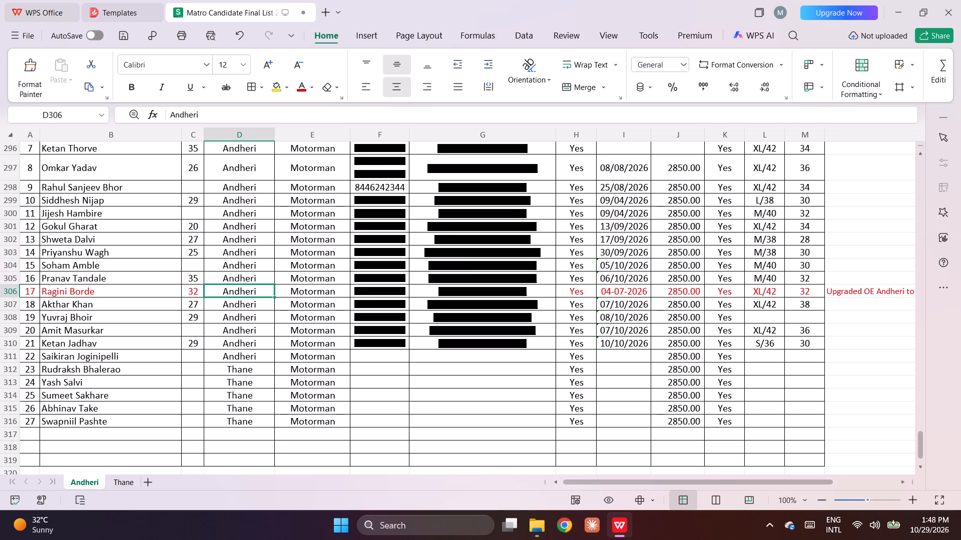
{"action": "key", "text": "Down"}
{"action": "key", "text": "Down"}
{"action": "key", "text": "Down"}
{"action": "key", "text": "Down"}
{"action": "key", "text": "Left"}
{"action": "key", "text": "Down"}
{"action": "key", "text": "Right"}
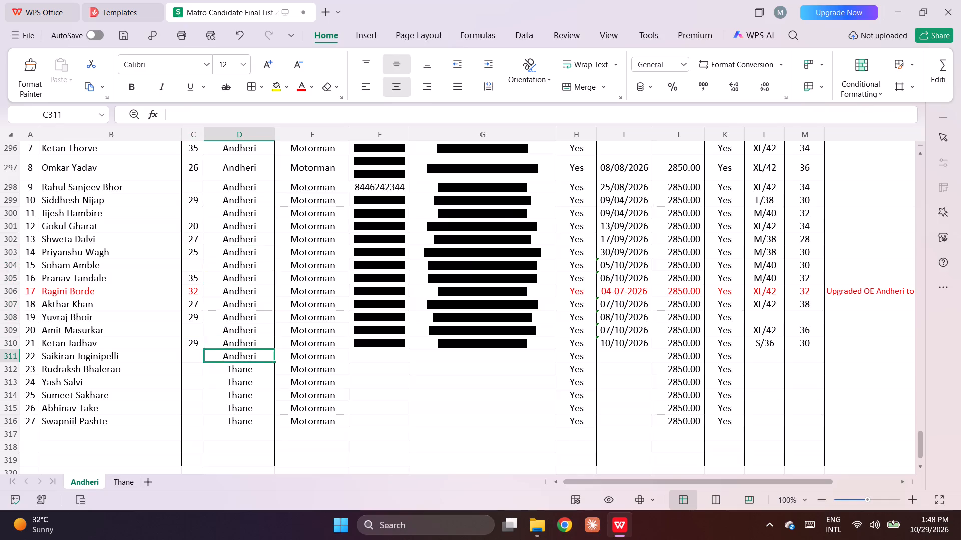
Save the workbook with the updated candidate location.
{"action": "key", "text": "Left"}
{"action": "key", "text": "ctrl+s"}
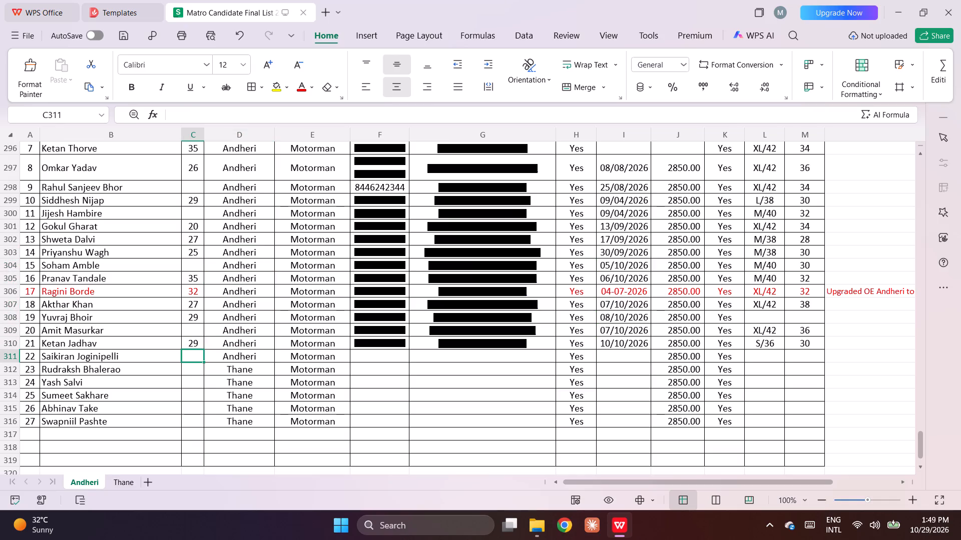
Go across row 311 for Motorman candidate number 22 from the age column to the empty cell G311.
{"action": "key", "text": "Right"}
{"action": "key", "text": "Right"}
{"action": "key", "text": "Right"}
{"action": "key", "text": "Right"}
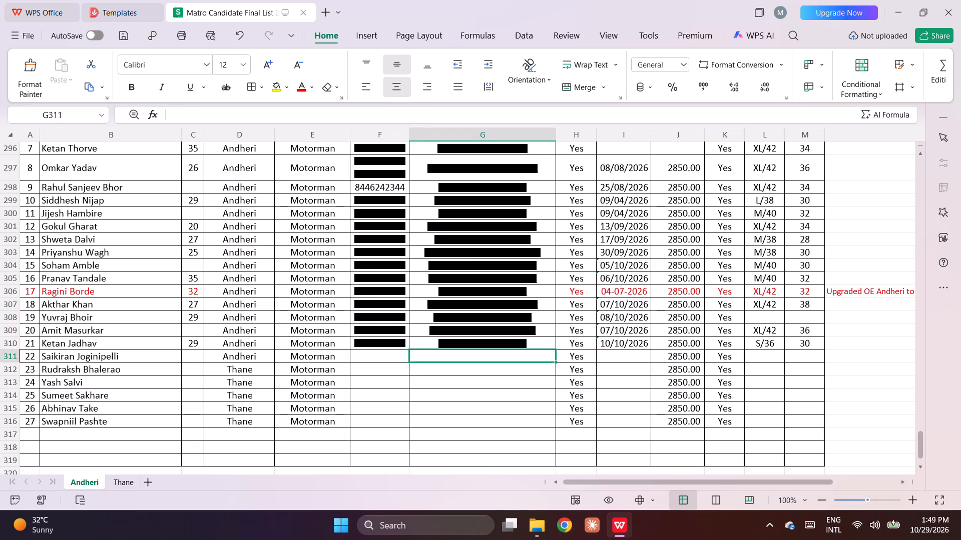
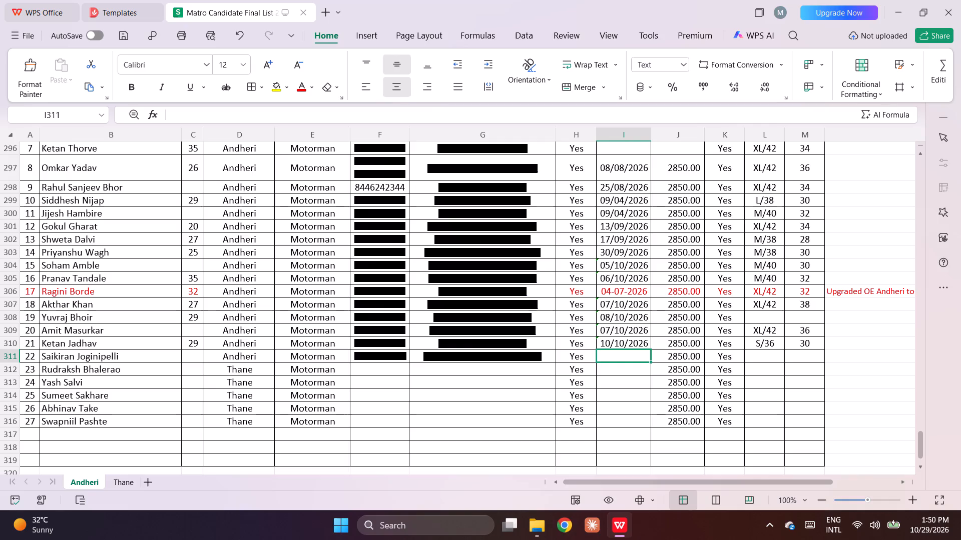
Enter the date 13/10/2026 in cell I311 for Motorman candidate number 22.
{"action": "key", "text": "1"}
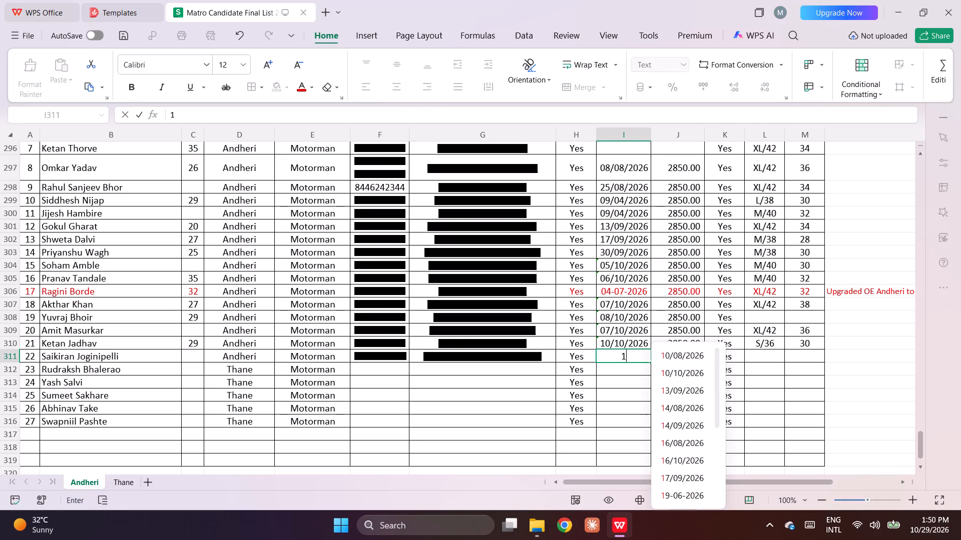
{"action": "key", "text": "3"}
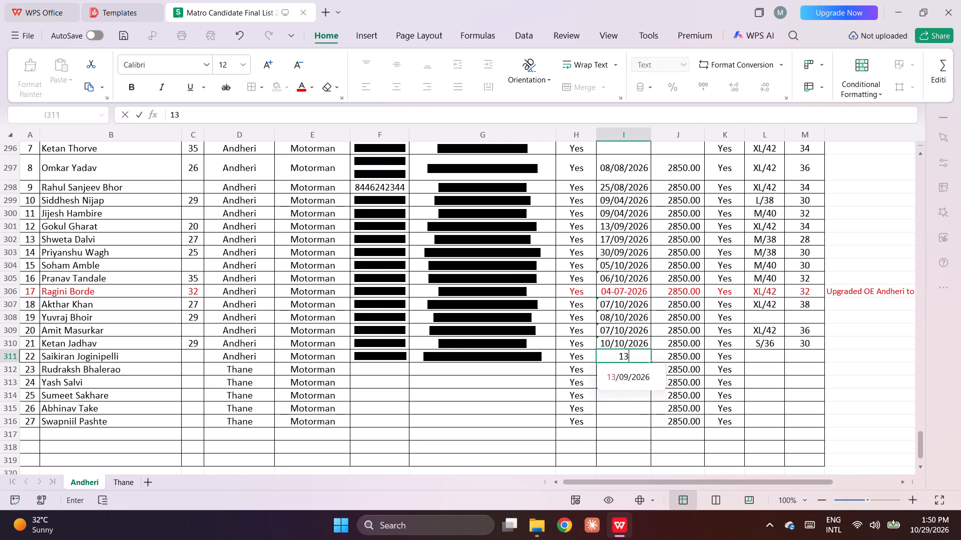
{"action": "key", "text": "slash"}
{"action": "type", "text": "19"}
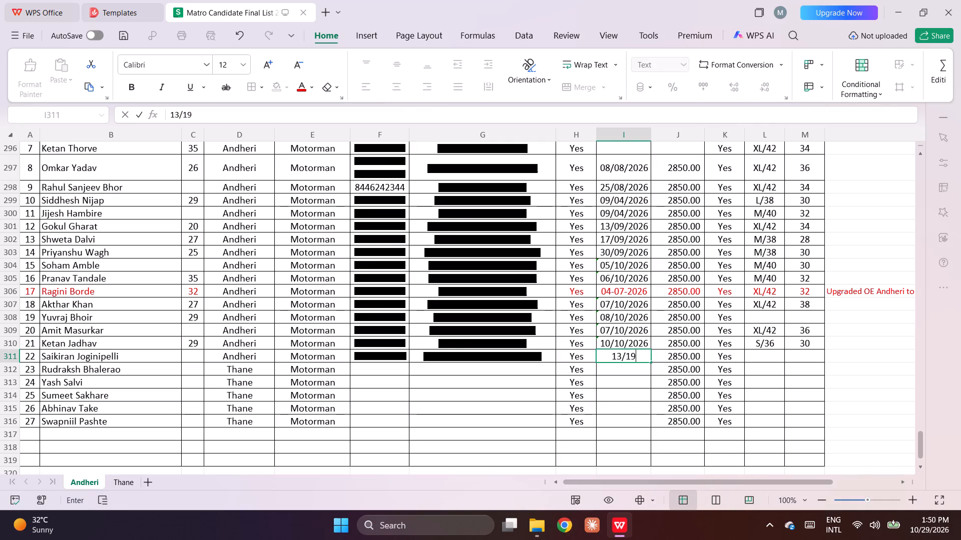
{"action": "key", "text": "BackSpace"}
{"action": "key", "text": "0"}
{"action": "type", "text": "/2026"}
{"action": "key", "text": "Right"}
Fill in the sizes for Motorman candidate number 22 with L/40 in cell L311 and 32 in cell M311.
{"action": "key", "text": "Right"}
{"action": "key", "text": "Right"}
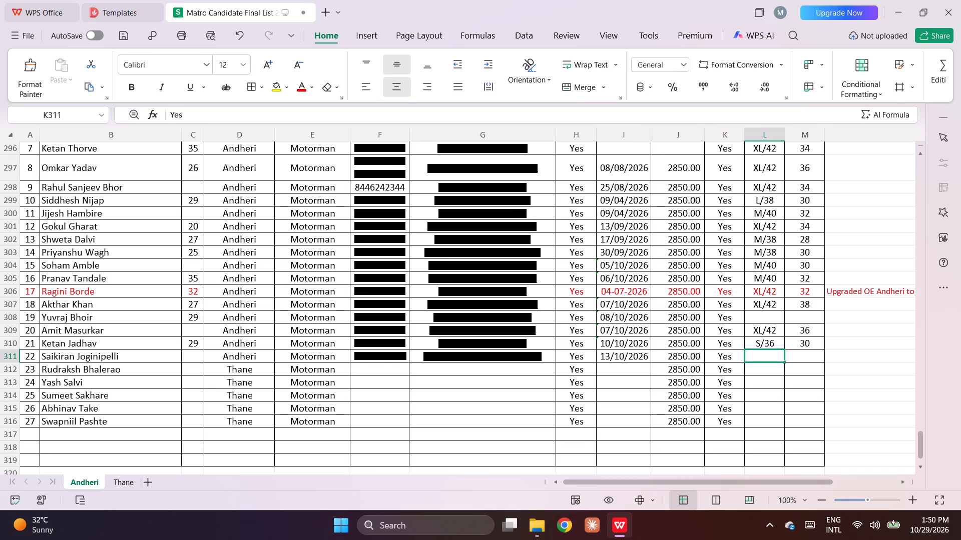
{"action": "key", "text": "shift+l"}
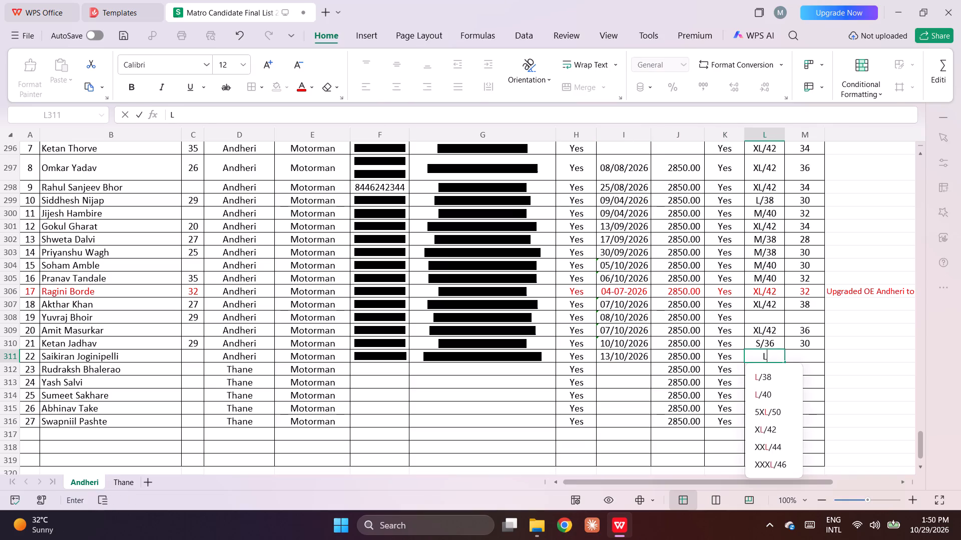
{"action": "key", "text": "Down"}
{"action": "key", "text": "Down"}
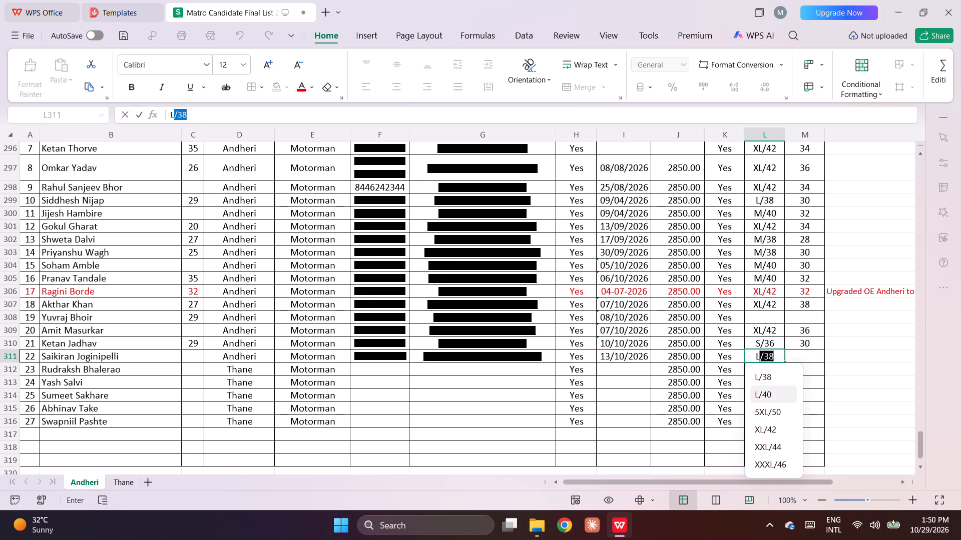
{"action": "key", "text": "Right"}
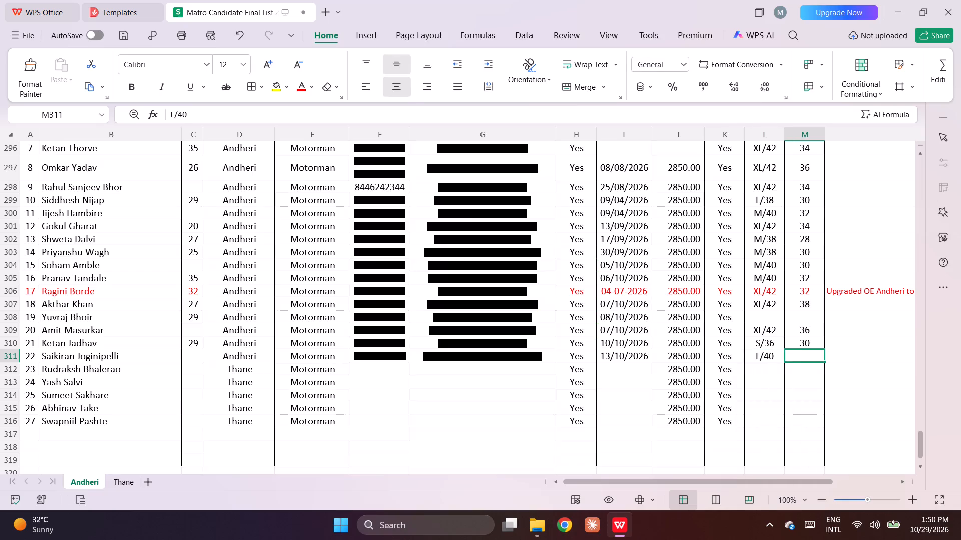
{"action": "type", "text": "32"}
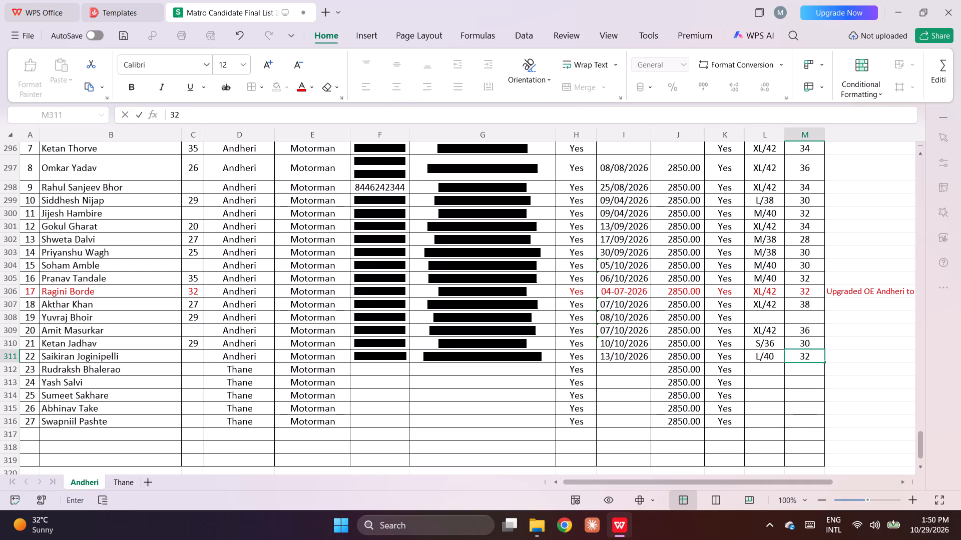
{"action": "key", "text": "Down"}
Review row 308 for Motorman candidate number 19, from size cell L308 back to the serial number and over to the Motorman entry.
{"action": "key", "text": "Up"}
{"action": "key", "text": "Up"}
{"action": "key", "text": "Up"}
{"action": "key", "text": "Up"}
{"action": "key", "text": "Left"}
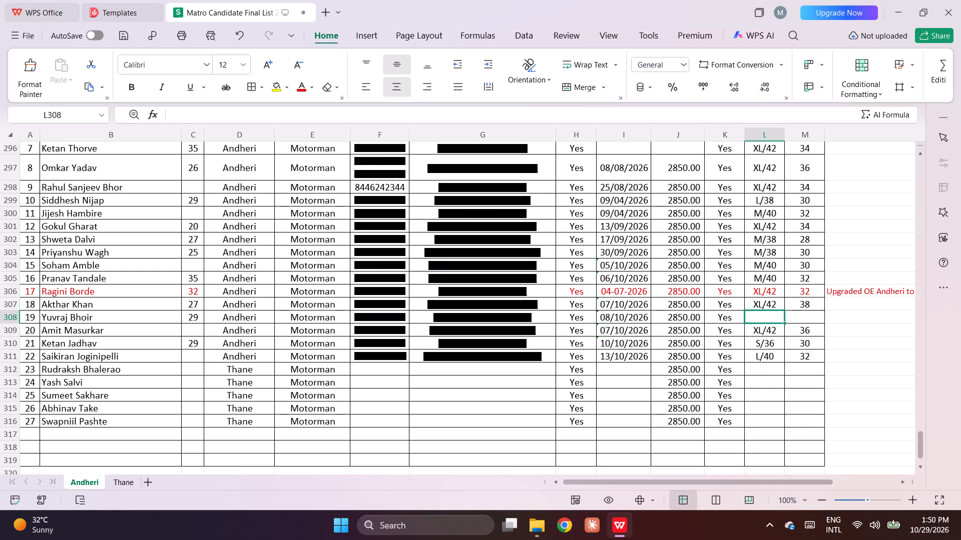
{"action": "key", "text": "Left"}
{"action": "key", "text": "Left"}
{"action": "key", "text": "Left"}
{"action": "key", "text": "Left"}
{"action": "key", "text": "Left"}
{"action": "key", "text": "Left"}
{"action": "key", "text": "Left"}
{"action": "key", "text": "Left"}
{"action": "key", "text": "Left"}
{"action": "key", "text": "Left"}
{"action": "key", "text": "Left"}
{"action": "key", "text": "Left"}
{"action": "key", "text": "Left"}
{"action": "key", "text": "Right"}
{"action": "key", "text": "Right"}
{"action": "key", "text": "Right"}
{"action": "key", "text": "Right"}
Check the serial number, name, age, location and Motorman cells in row 312 for candidate number 23.
{"action": "key", "text": "Down"}
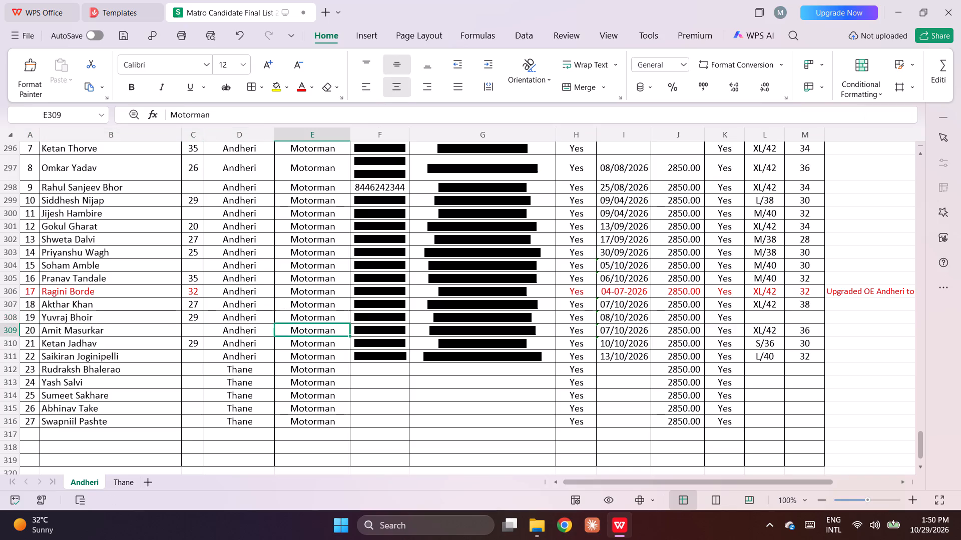
{"action": "key", "text": "Down"}
{"action": "key", "text": "Down"}
{"action": "key", "text": "Down"}
{"action": "key", "text": "Left"}
{"action": "key", "text": "Left"}
{"action": "key", "text": "Left"}
{"action": "key", "text": "Left"}
{"action": "key", "text": "Right"}
{"action": "key", "text": "Right"}
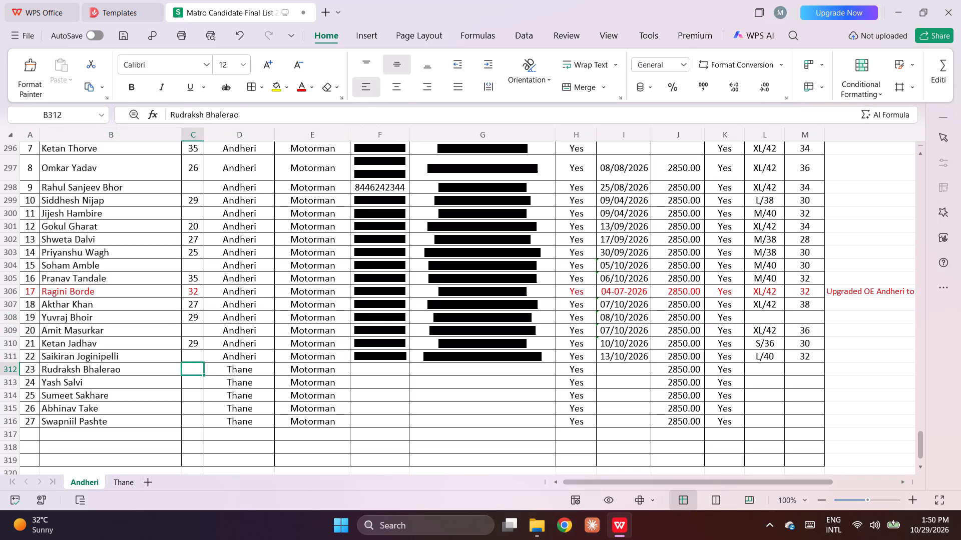
{"action": "key", "text": "Right"}
{"action": "key", "text": "Right"}
{"action": "key", "text": "Left"}
{"action": "key", "text": "Left"}
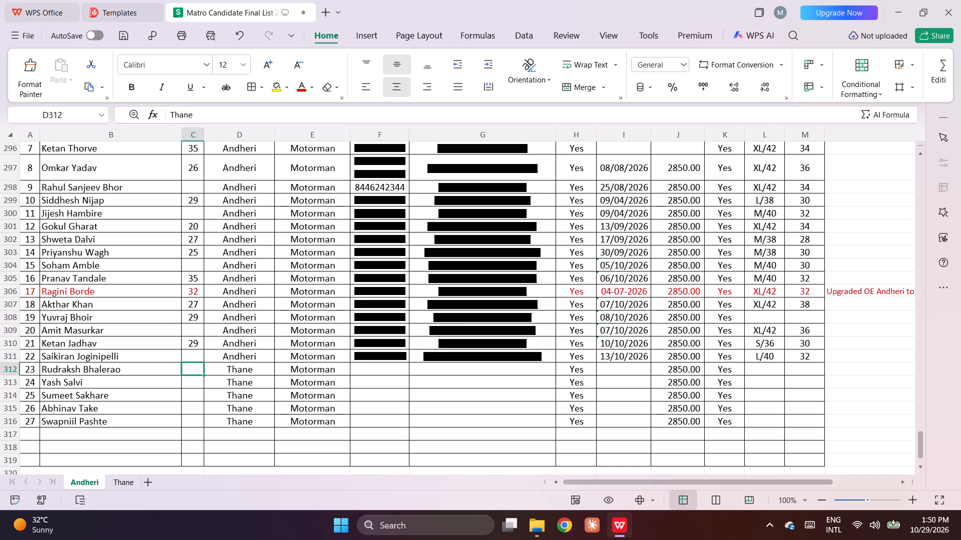
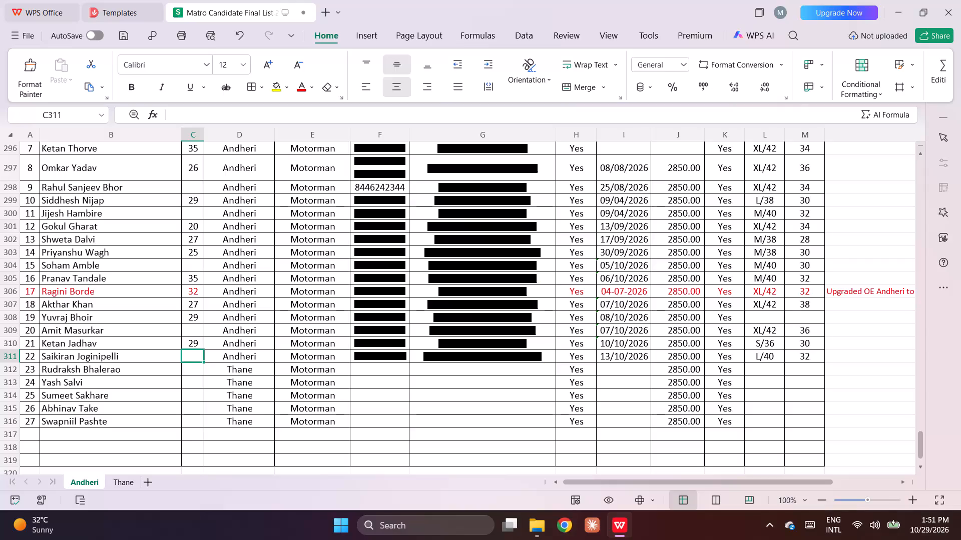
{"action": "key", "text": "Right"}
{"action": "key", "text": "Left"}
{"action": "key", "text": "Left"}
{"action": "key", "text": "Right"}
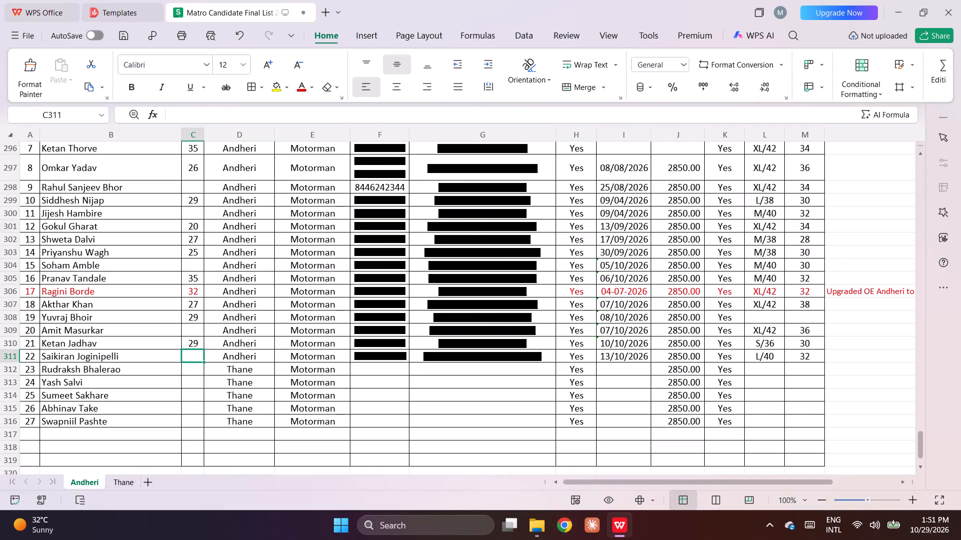
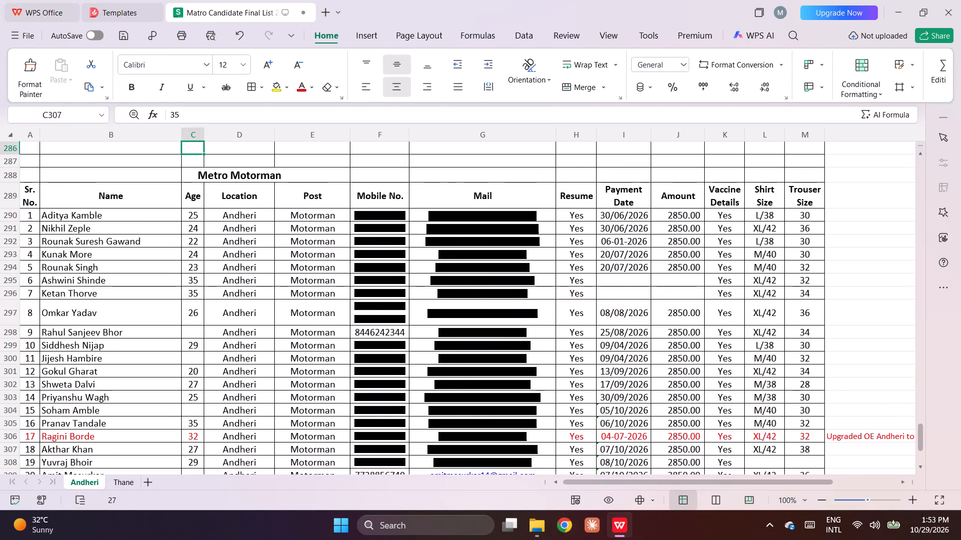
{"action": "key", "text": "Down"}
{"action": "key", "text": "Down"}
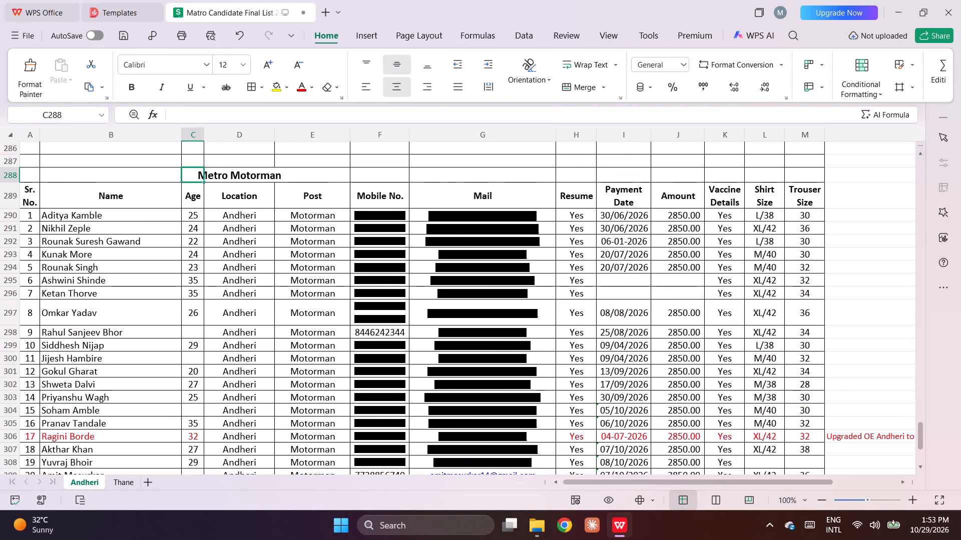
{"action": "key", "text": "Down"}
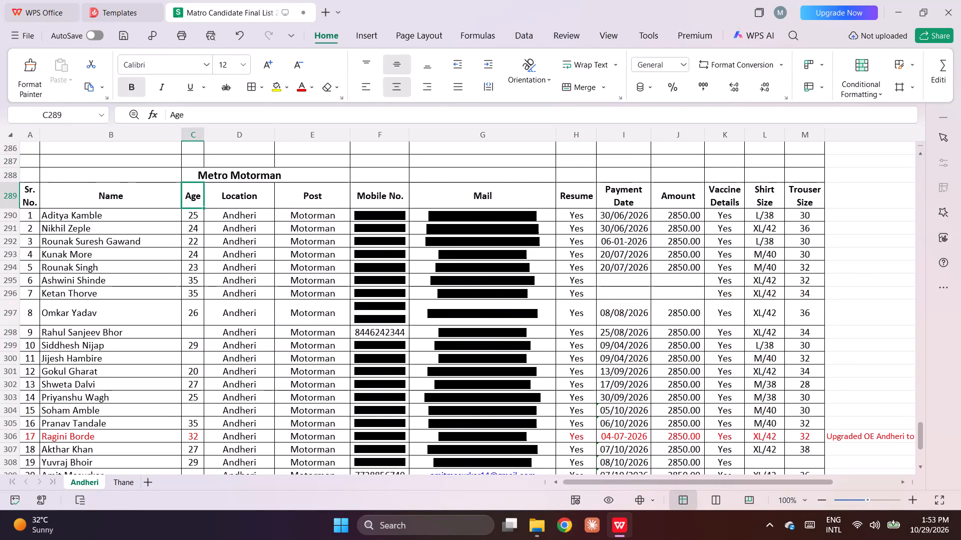
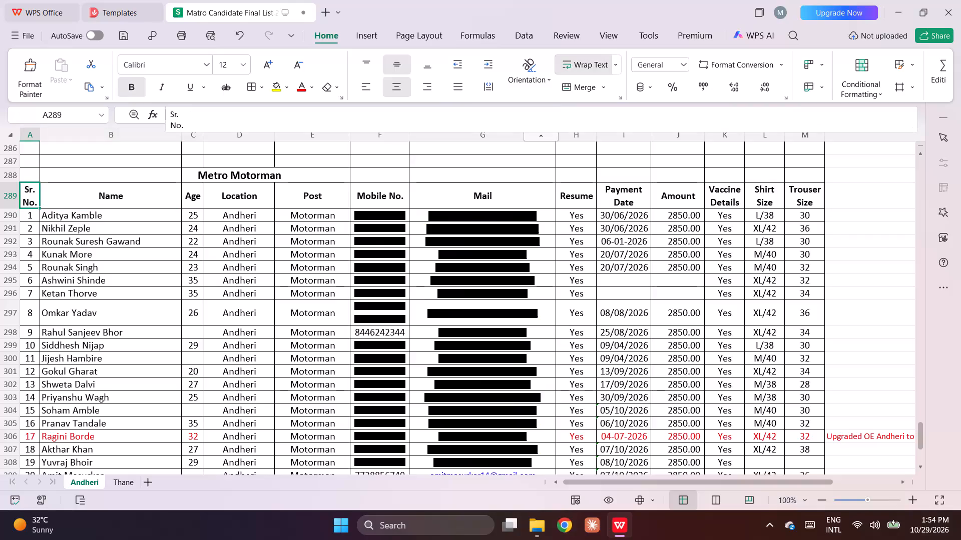
Enter age 23 for the candidate with serial number 22 in the Metro Motorman list.
{"action": "key", "text": "Down"}
{"action": "key", "text": "Down"}
{"action": "key", "text": "Down"}
{"action": "key", "text": "Down"}
{"action": "key", "text": "Down"}
{"action": "key", "text": "Down"}
{"action": "key", "text": "Down"}
{"action": "key", "text": "Down"}
{"action": "key", "text": "Down"}
{"action": "key", "text": "Down"}
{"action": "key", "text": "Down"}
{"action": "key", "text": "Down"}
{"action": "key", "text": "Down"}
{"action": "key", "text": "Down"}
{"action": "key", "text": "Down"}
{"action": "key", "text": "Down"}
{"action": "key", "text": "Down"}
{"action": "key", "text": "Down"}
{"action": "key", "text": "Down"}
{"action": "key", "text": "Down"}
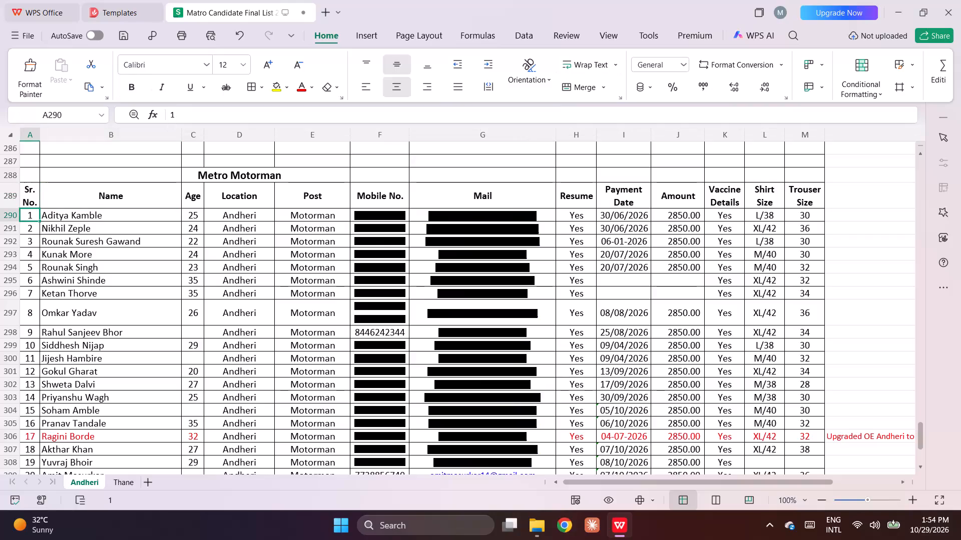
{"action": "key", "text": "Up"}
{"action": "key", "text": "Up"}
{"action": "key", "text": "Up"}
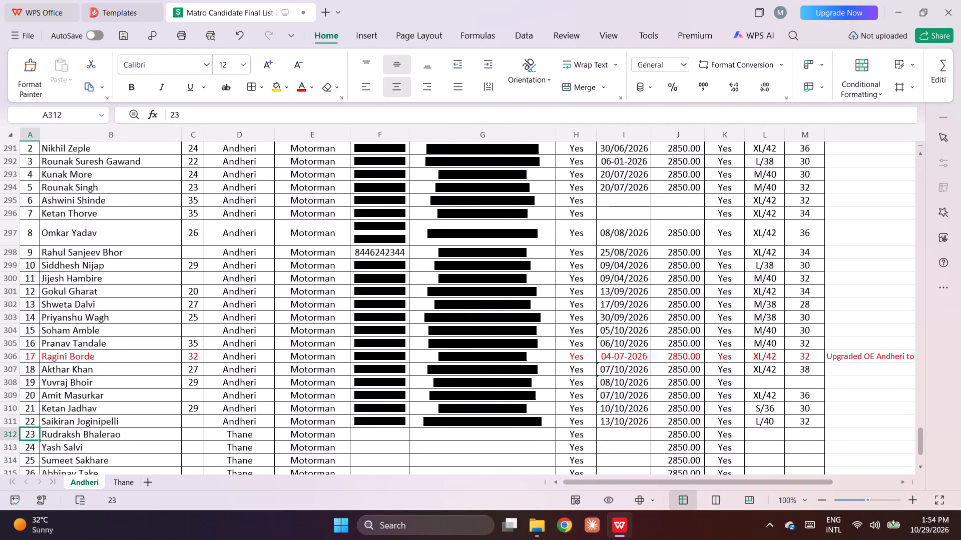
{"action": "key", "text": "Up"}
{"action": "key", "text": "Down"}
{"action": "key", "text": "Right"}
{"action": "key", "text": "Right"}
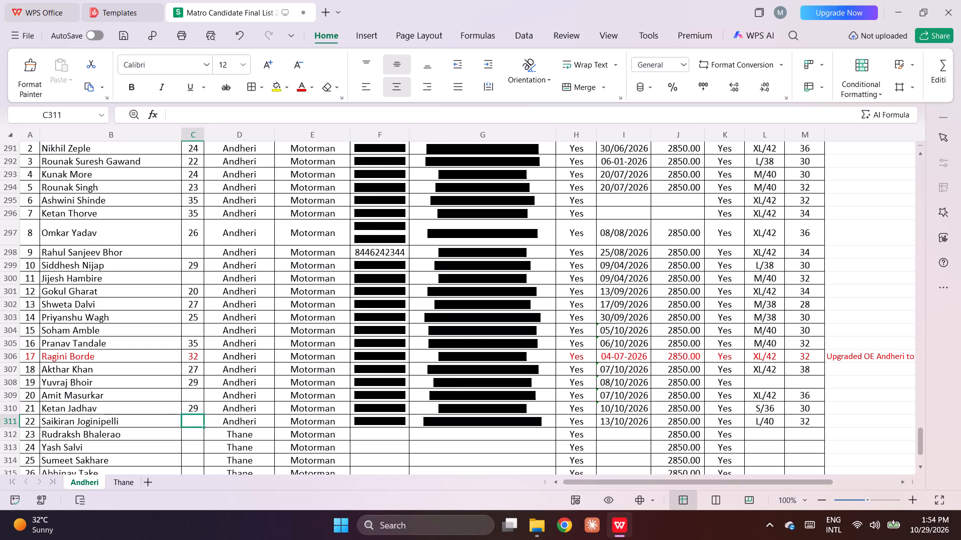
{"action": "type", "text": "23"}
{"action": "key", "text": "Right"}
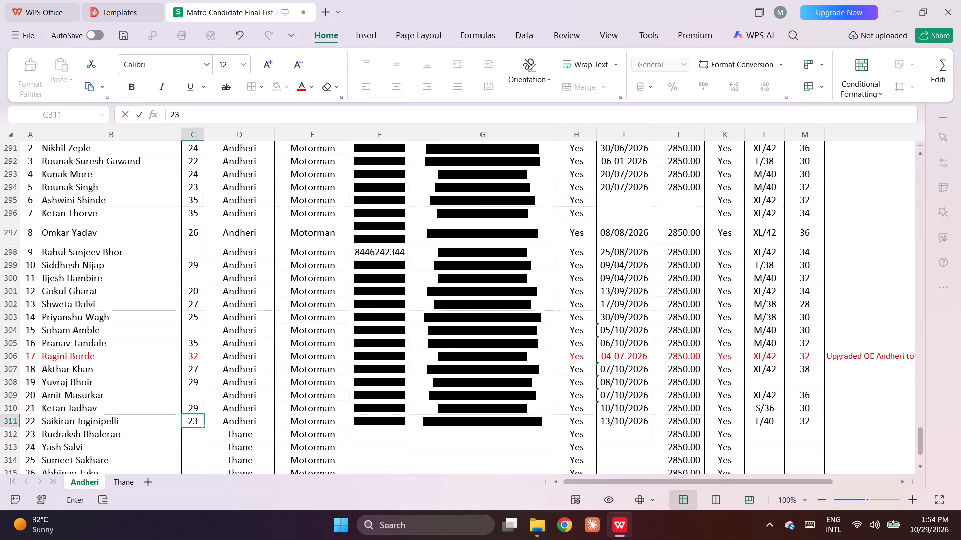
Enter age 22 for the candidate with serial number 23, the first Thane entry in the Metro Motorman list.
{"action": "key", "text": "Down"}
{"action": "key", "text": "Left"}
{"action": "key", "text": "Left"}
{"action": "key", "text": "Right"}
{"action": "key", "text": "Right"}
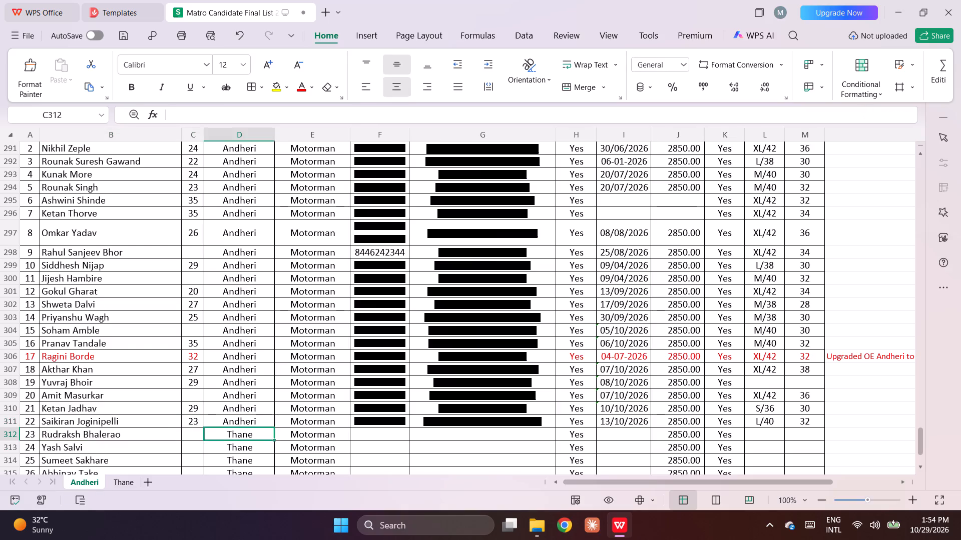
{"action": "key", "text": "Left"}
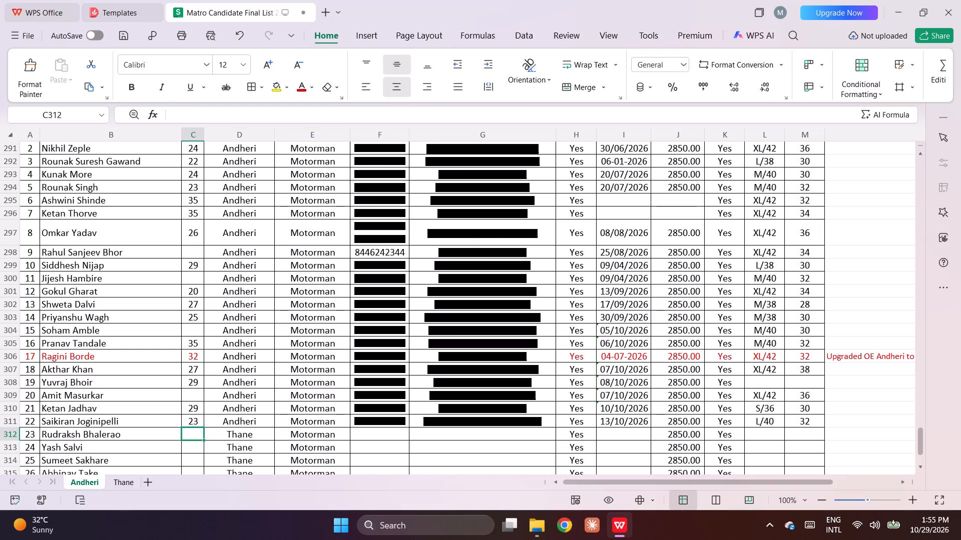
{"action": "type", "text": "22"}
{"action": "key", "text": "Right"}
Fill in the mobile number for the candidate with serial number 23 in the Metro Motorman list.
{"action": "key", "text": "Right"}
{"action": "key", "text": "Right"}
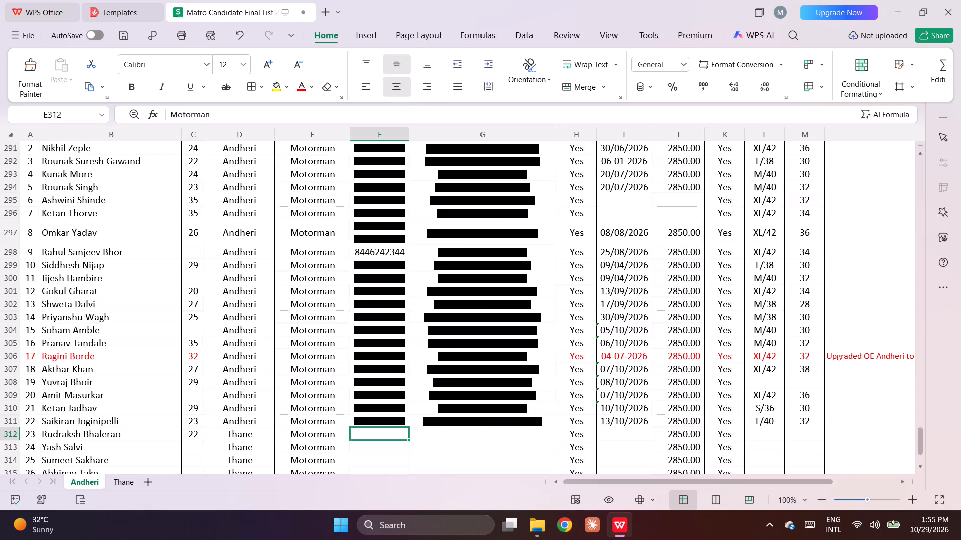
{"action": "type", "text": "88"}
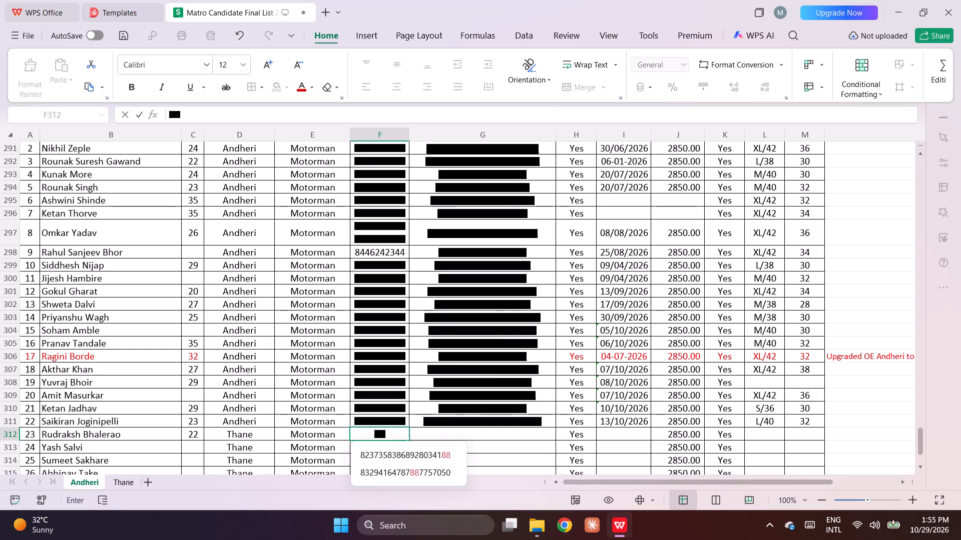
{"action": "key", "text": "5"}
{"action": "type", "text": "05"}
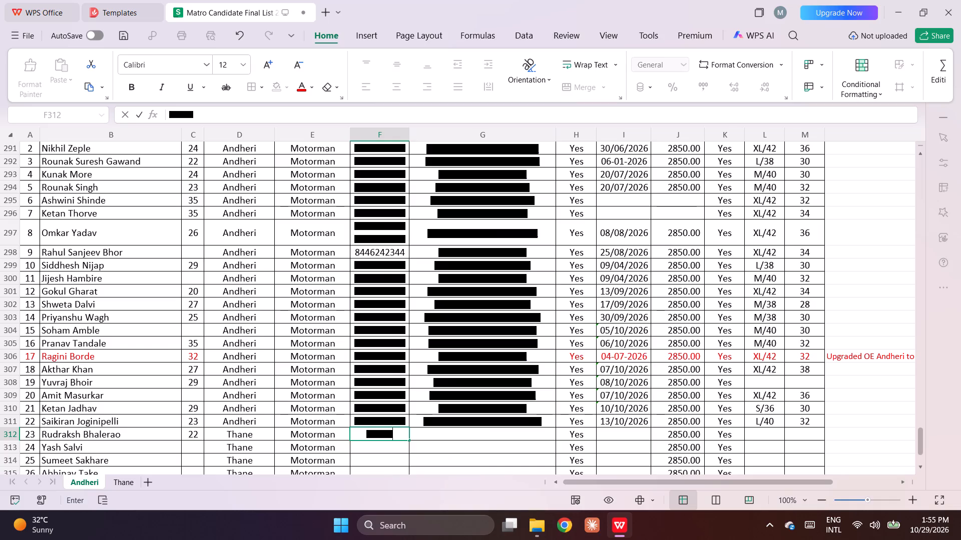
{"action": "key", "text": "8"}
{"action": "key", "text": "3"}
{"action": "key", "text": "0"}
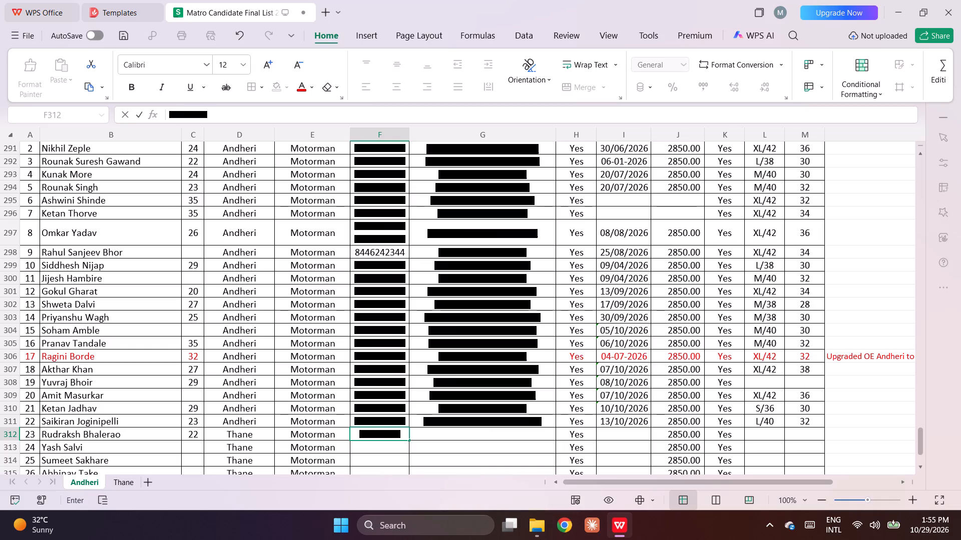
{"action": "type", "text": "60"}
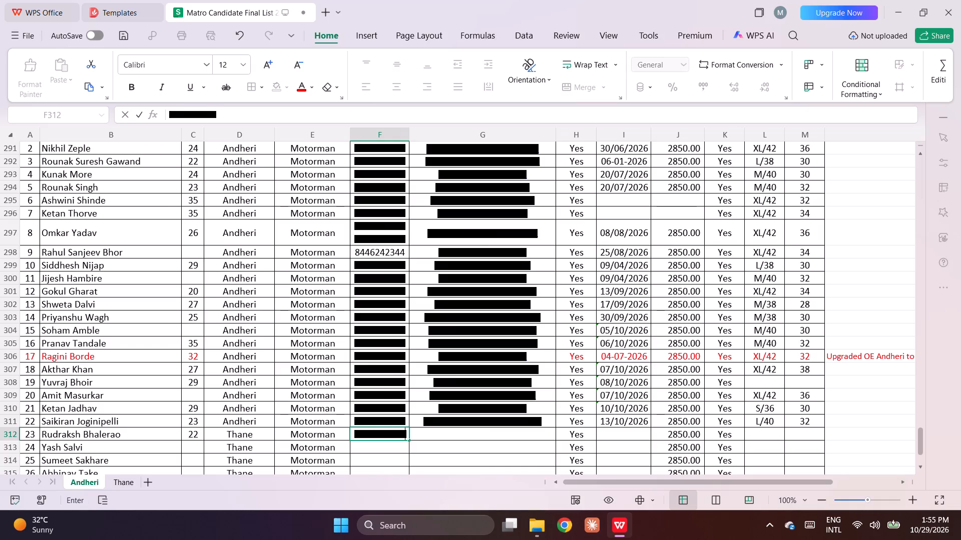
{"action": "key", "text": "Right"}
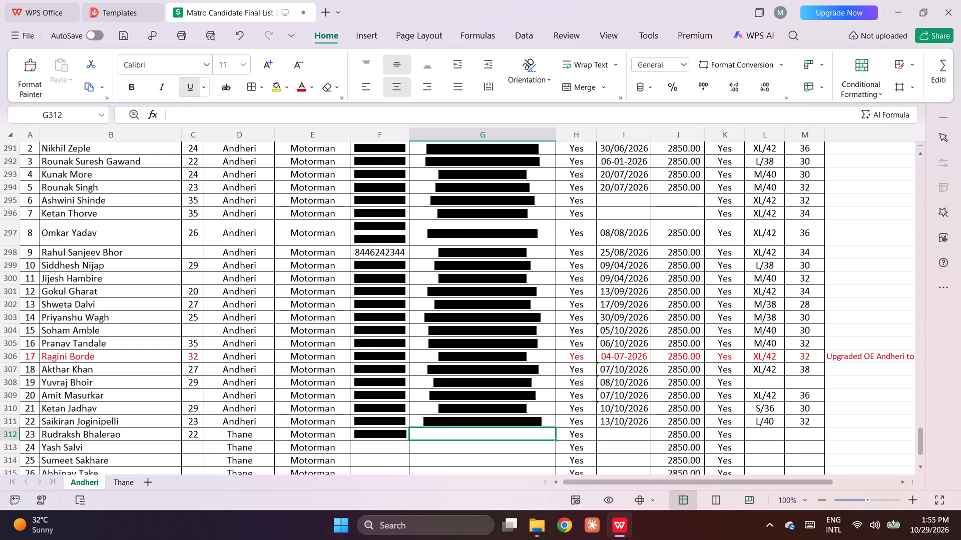
Enter the e-mail address of Motorman candidate 23 in the Mail column.
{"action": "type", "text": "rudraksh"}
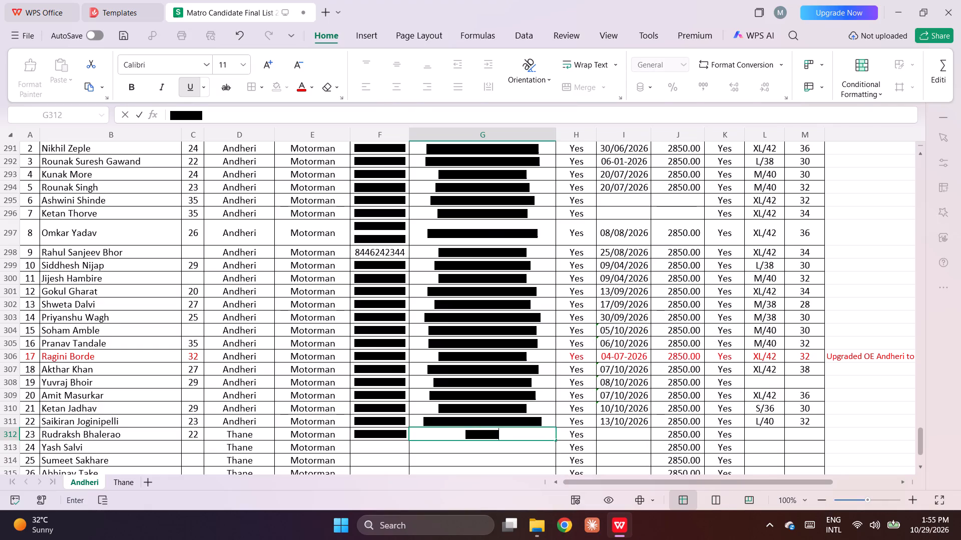
Finish entering the e-mail address for the candidate with serial number 23, the first Thane entry in the Motorman list.
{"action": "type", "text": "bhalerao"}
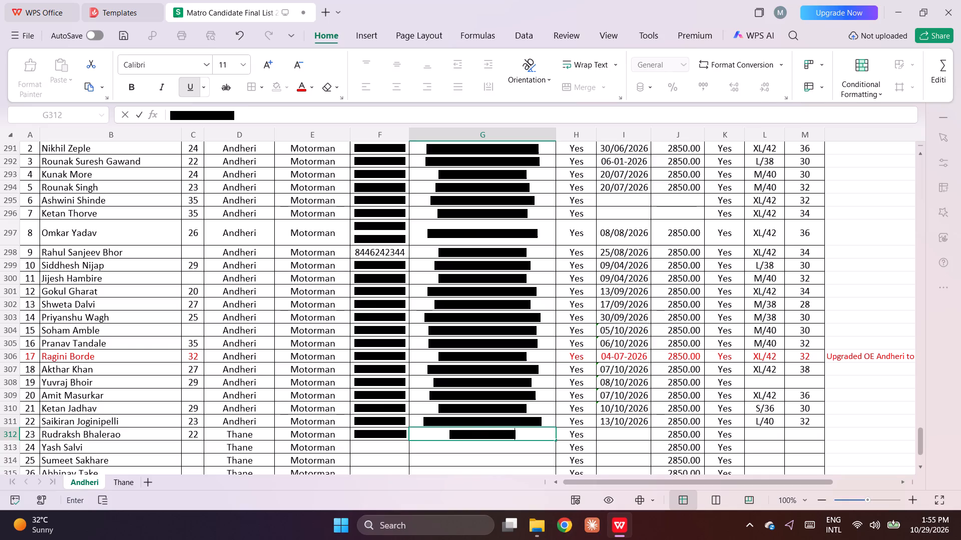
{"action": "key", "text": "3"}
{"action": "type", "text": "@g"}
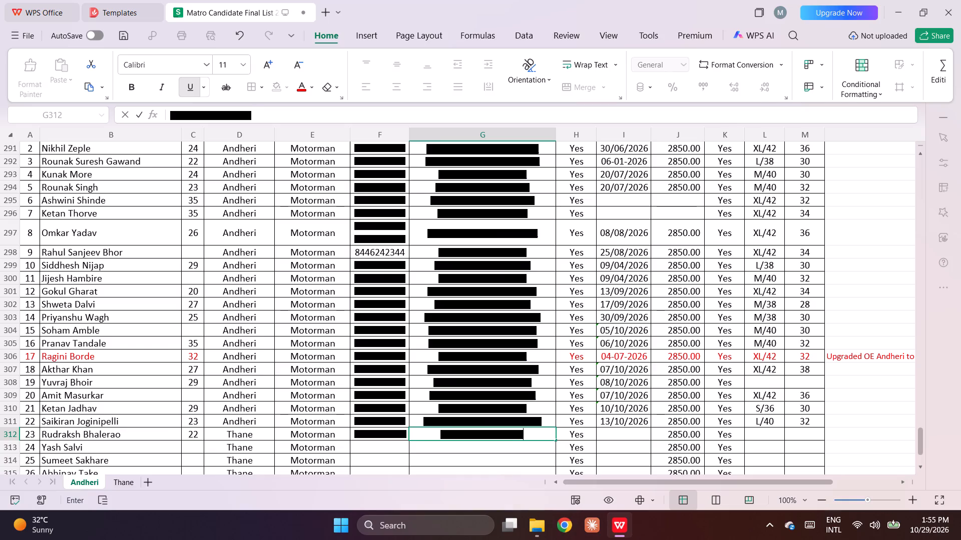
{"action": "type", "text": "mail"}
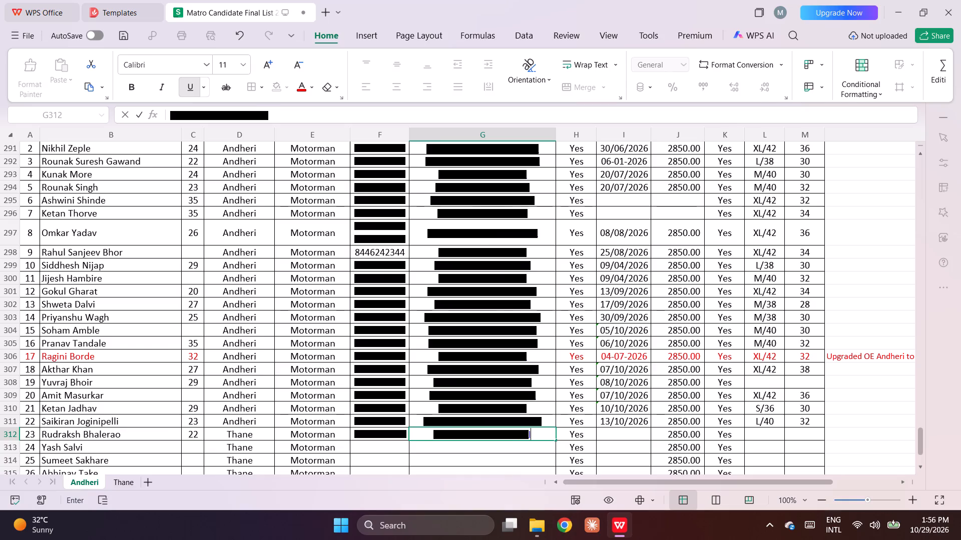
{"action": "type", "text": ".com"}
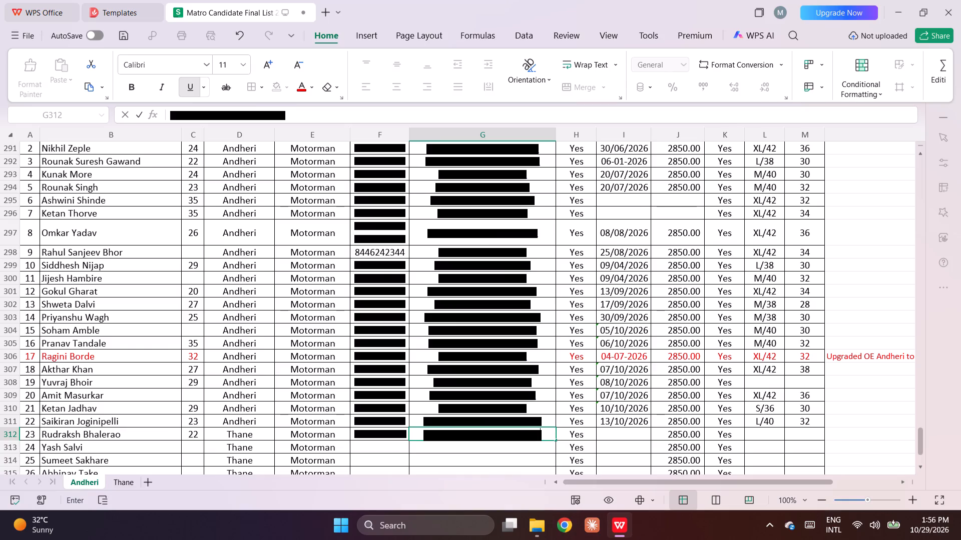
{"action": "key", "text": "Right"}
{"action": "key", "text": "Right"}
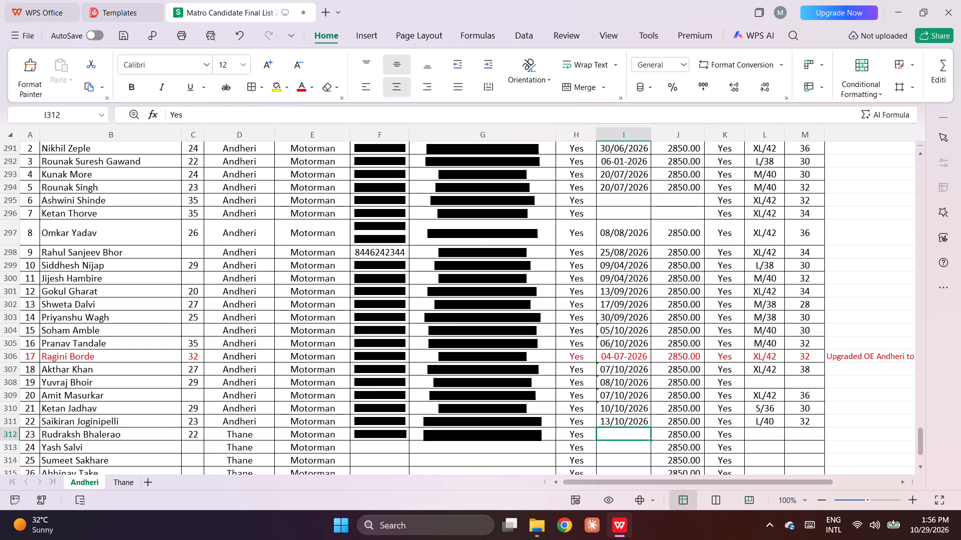
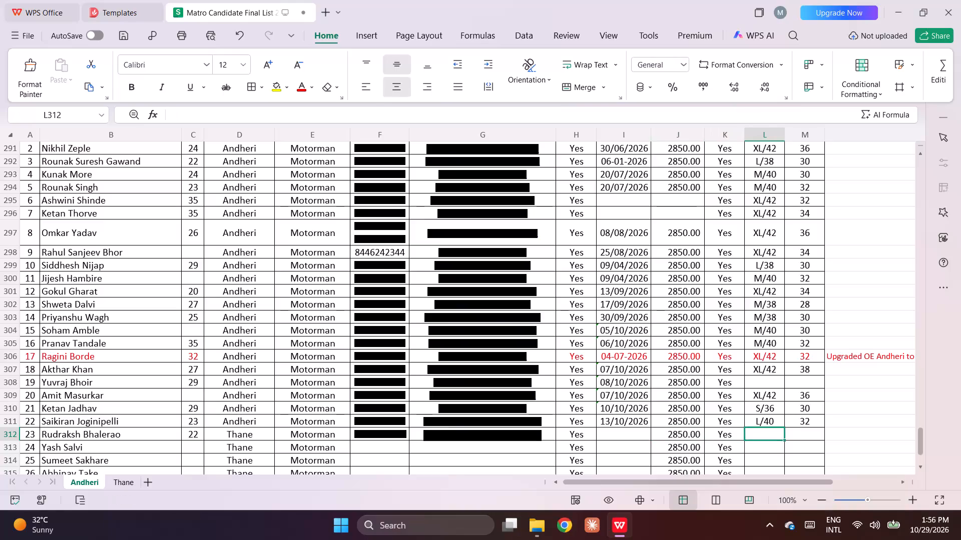
Check the row of the candidate with serial number 23 in the Metro Motorman list, from the name through to the size columns.
{"action": "key", "text": "Left"}
{"action": "key", "text": "Left"}
{"action": "key", "text": "Left"}
{"action": "key", "text": "Right"}
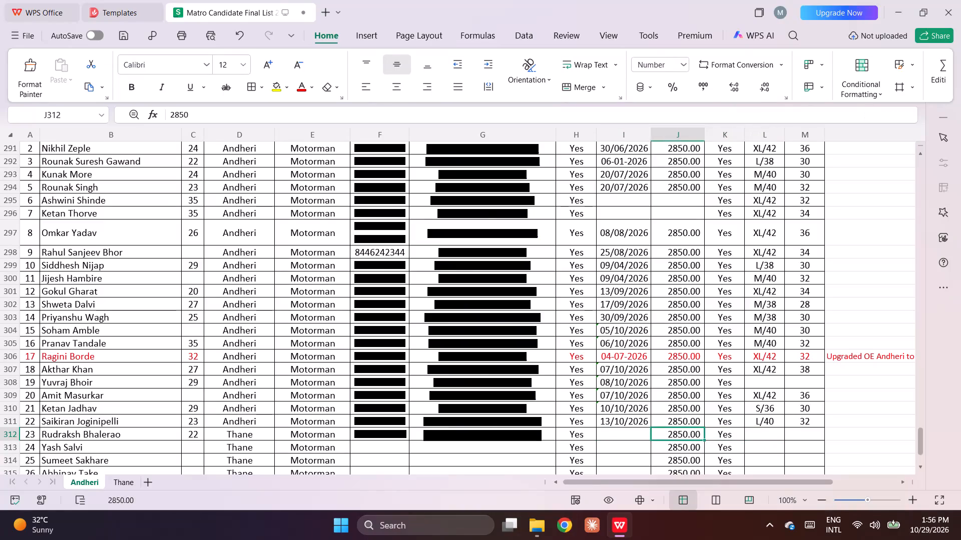
{"action": "key", "text": "Left"}
{"action": "key", "text": "Left"}
{"action": "key", "text": "Left"}
{"action": "key", "text": "Left"}
{"action": "key", "text": "Left"}
{"action": "key", "text": "Left"}
{"action": "key", "text": "Left"}
{"action": "key", "text": "Left"}
{"action": "key", "text": "Left"}
{"action": "key", "text": "Right"}
{"action": "key", "text": "Right"}
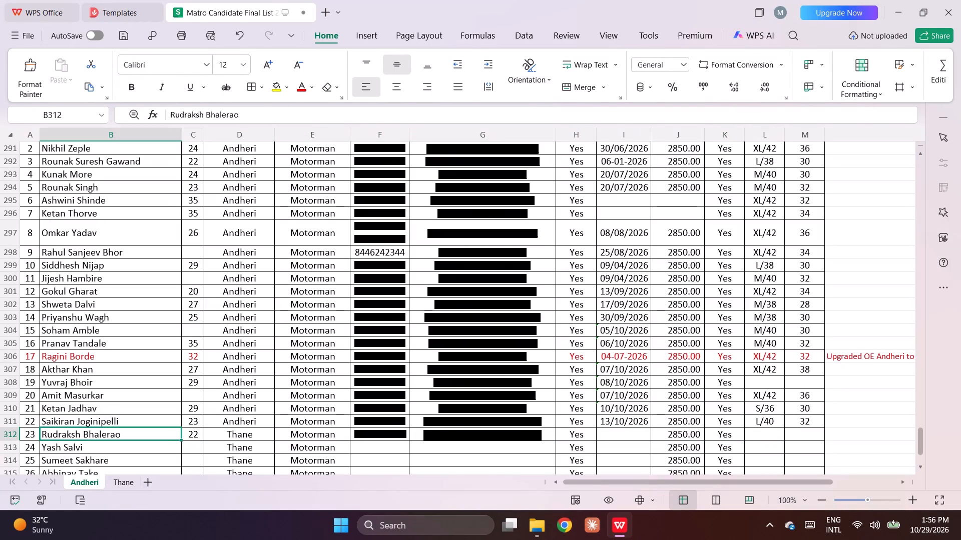
{"action": "key", "text": "Right"}
{"action": "key", "text": "Right"}
{"action": "key", "text": "Right"}
{"action": "key", "text": "Right"}
{"action": "key", "text": "Right"}
{"action": "key", "text": "Right"}
{"action": "key", "text": "Right"}
{"action": "key", "text": "Right"}
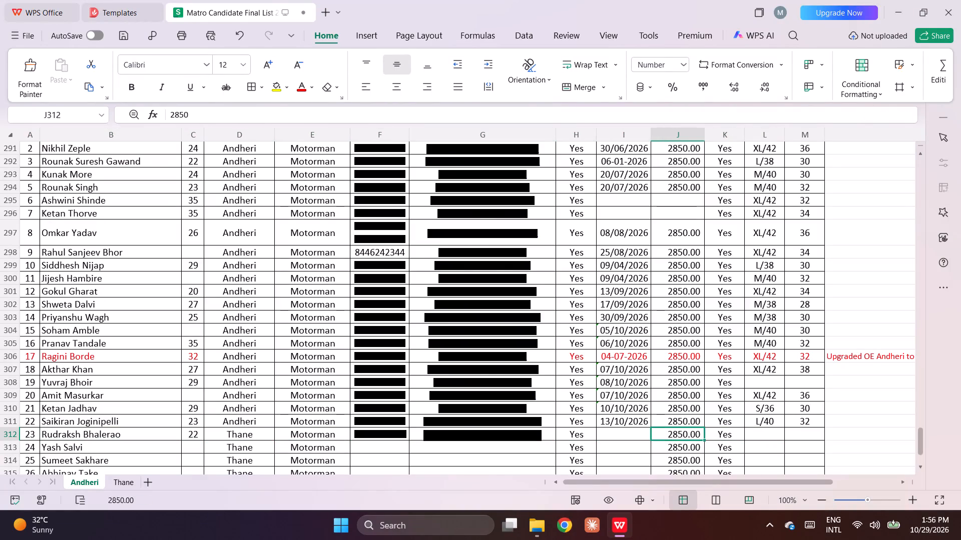
{"action": "key", "text": "Right"}
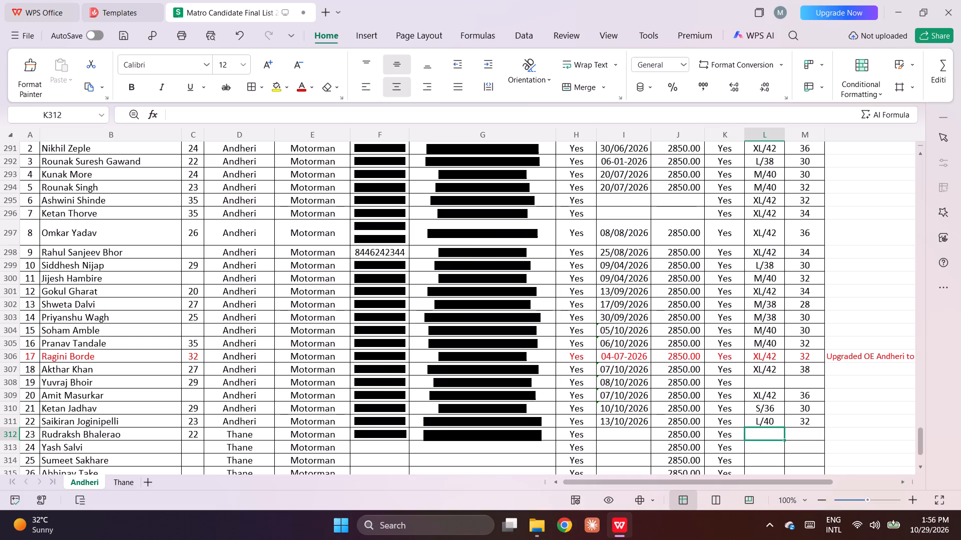
{"action": "key", "text": "Left"}
{"action": "key", "text": "Left"}
{"action": "key", "text": "Left"}
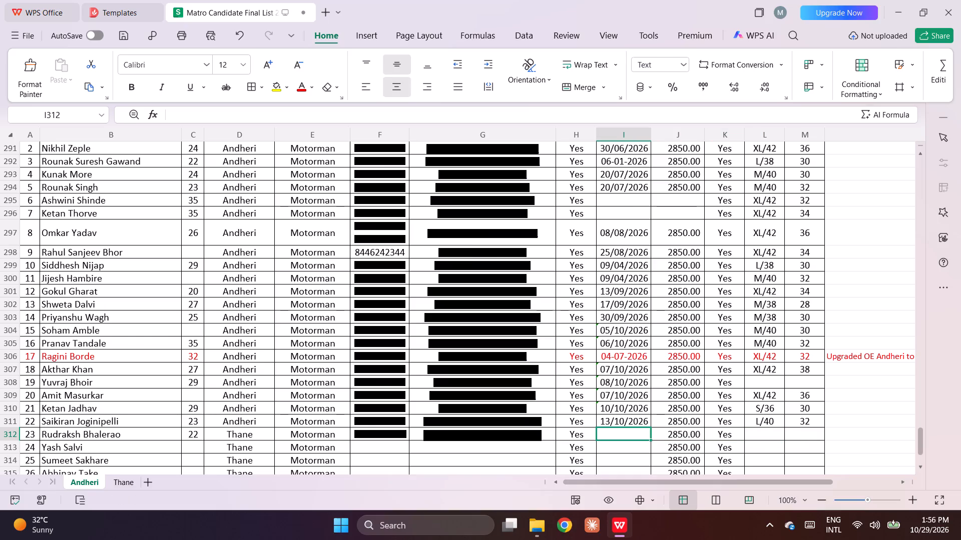
{"action": "key", "text": "Right"}
{"action": "key", "text": "Right"}
{"action": "key", "text": "Right"}
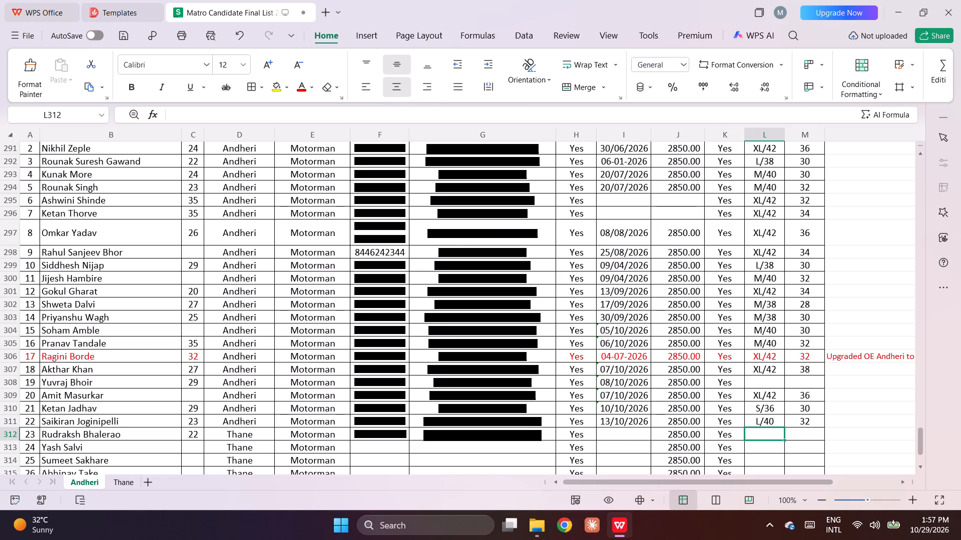
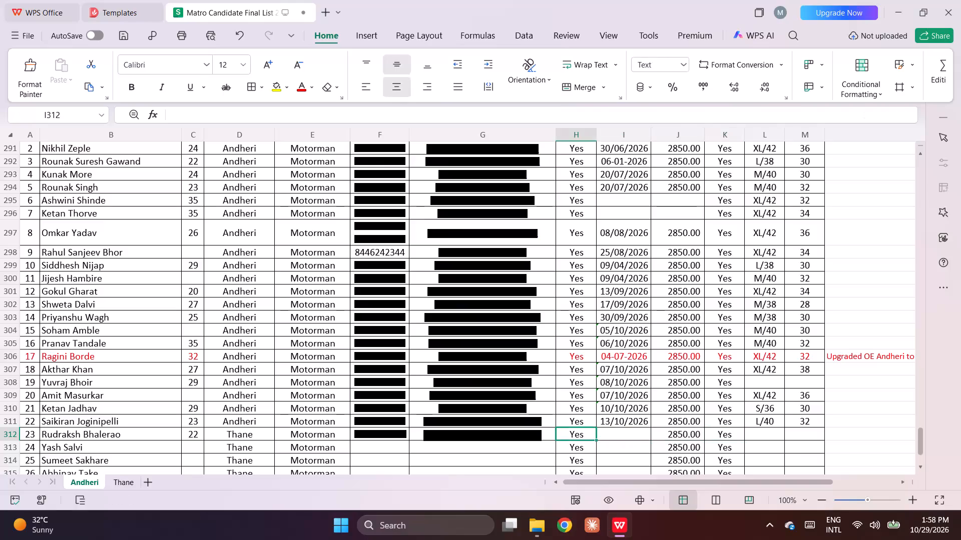
Fill in the sizes for the Motorman candidate with serial number 23: M/38 and 32 in the last two columns.
{"action": "key", "text": "Left"}
{"action": "key", "text": "Right"}
{"action": "key", "text": "Right"}
{"action": "key", "text": "Right"}
{"action": "key", "text": "Right"}
{"action": "key", "text": "Right"}
{"action": "key", "text": "Right"}
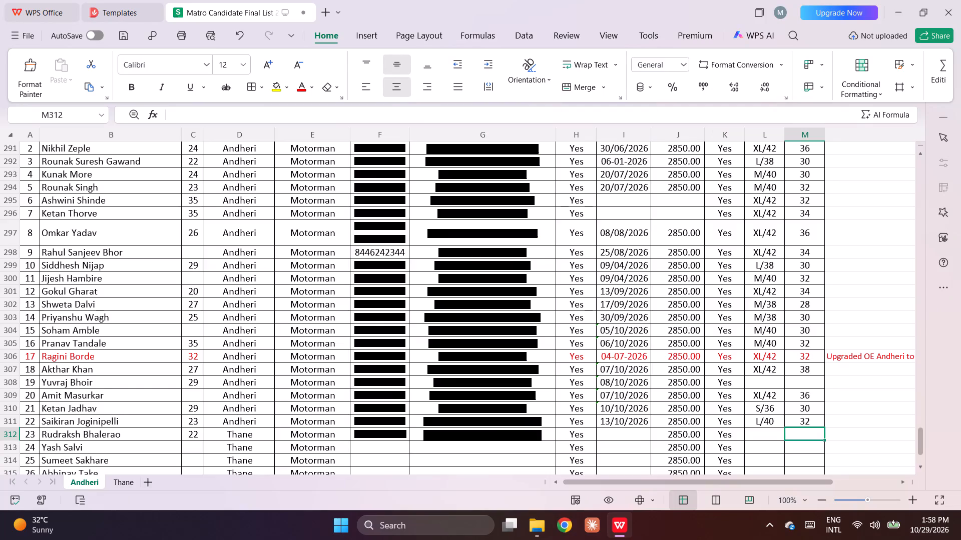
{"action": "key", "text": "Left"}
{"action": "type", "text": "387"}
{"action": "key", "text": "BackSpace"}
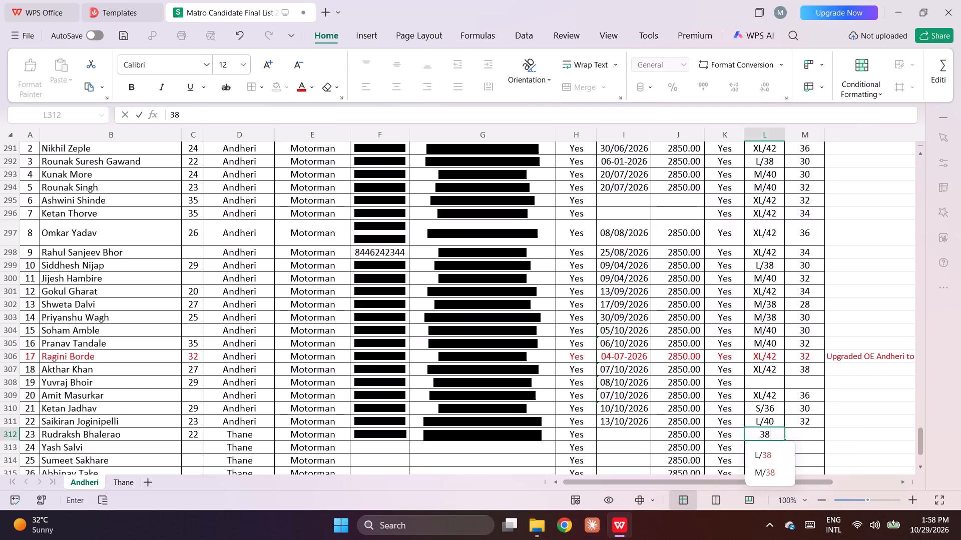
{"action": "key", "text": "Down"}
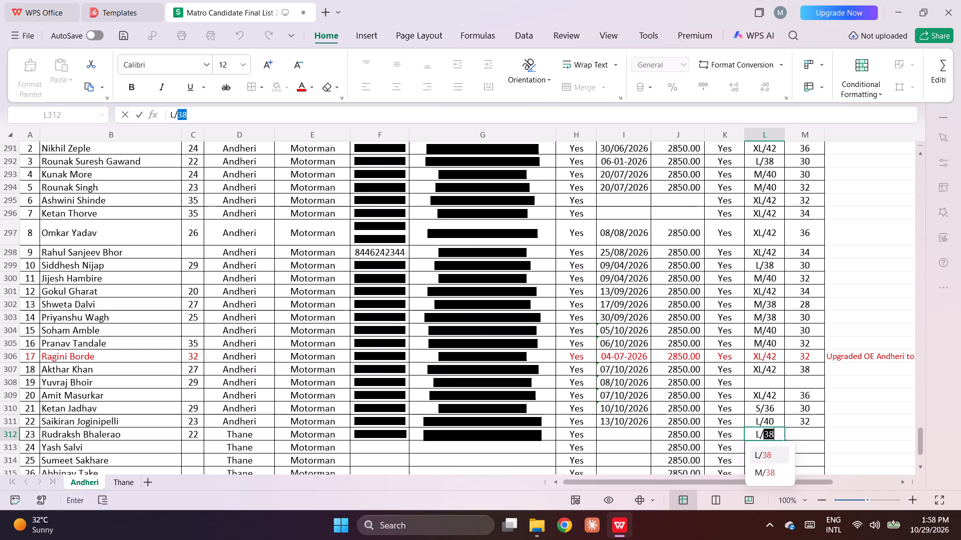
{"action": "key", "text": "Down"}
{"action": "key", "text": "Right"}
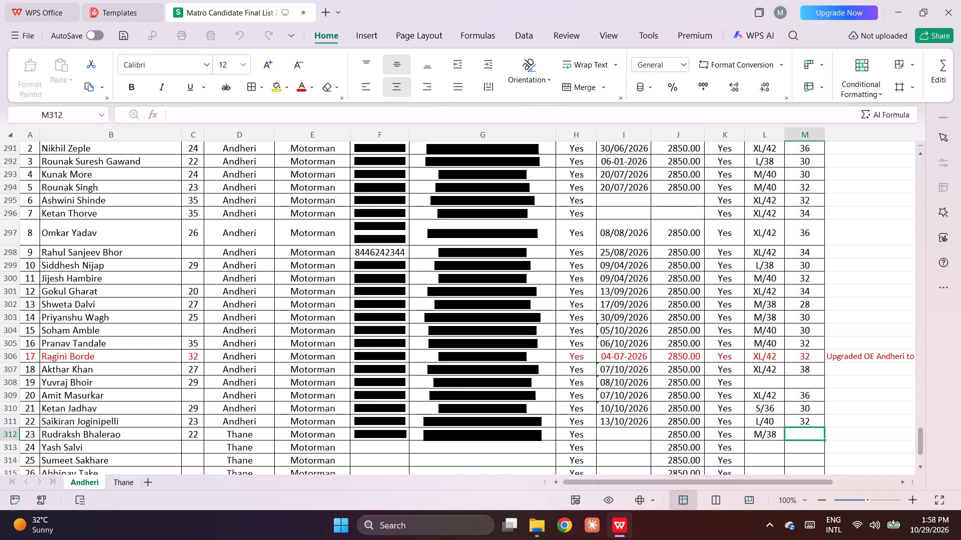
{"action": "type", "text": "32"}
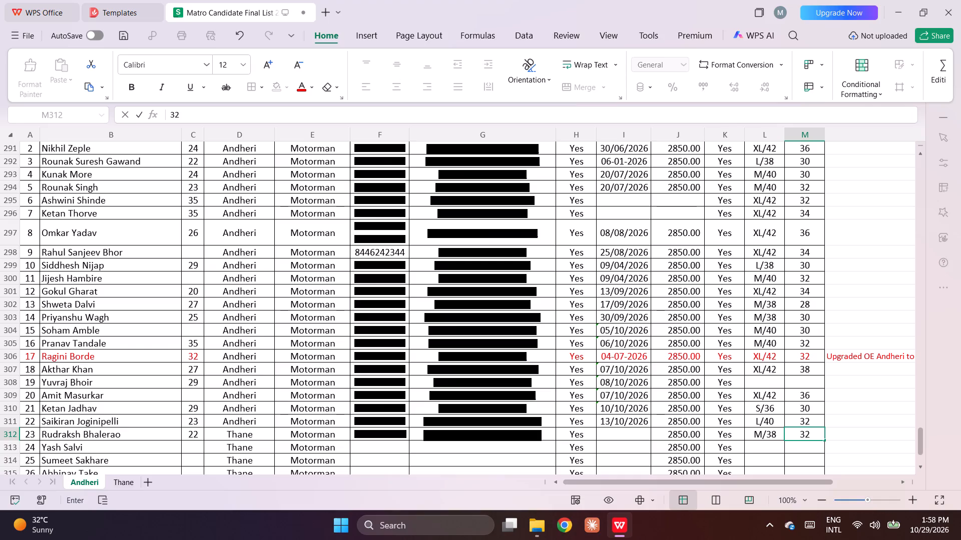
{"action": "key", "text": "Down"}
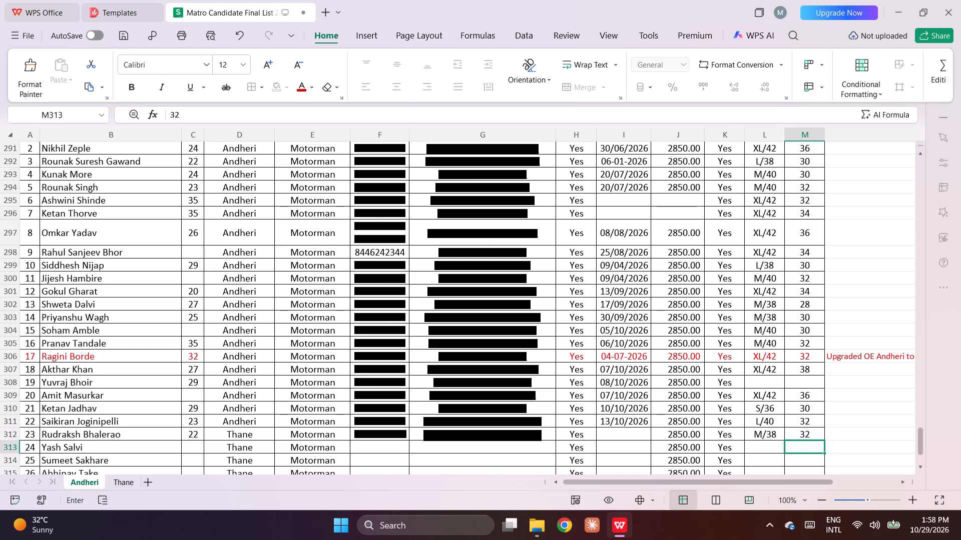
{"action": "key", "text": "Left"}
{"action": "key", "text": "Up"}
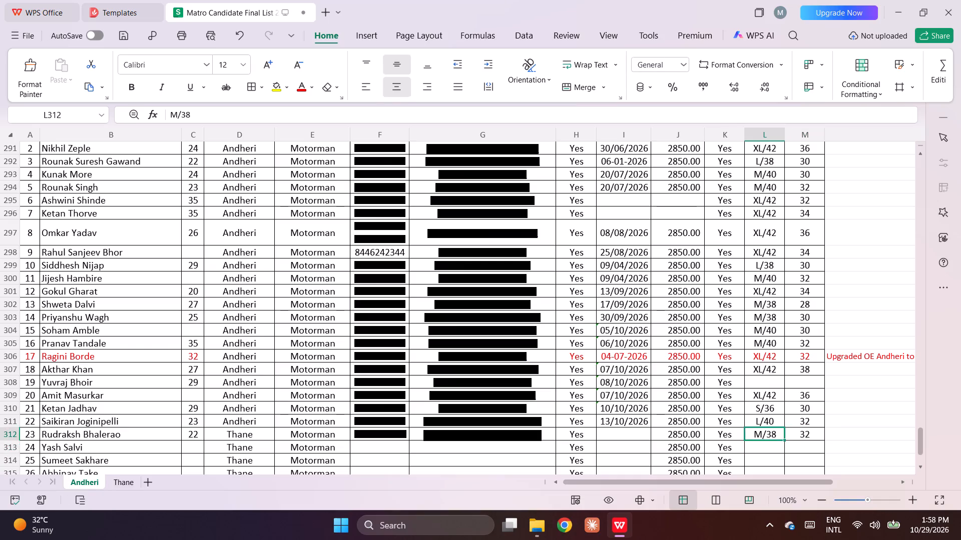
Go to the empty date cell of the Motorman candidate with serial number 23.
{"action": "key", "text": "Down"}
{"action": "key", "text": "Left"}
{"action": "key", "text": "Left"}
{"action": "key", "text": "Left"}
{"action": "key", "text": "Left"}
{"action": "key", "text": "Left"}
{"action": "key", "text": "Left"}
{"action": "key", "text": "Right"}
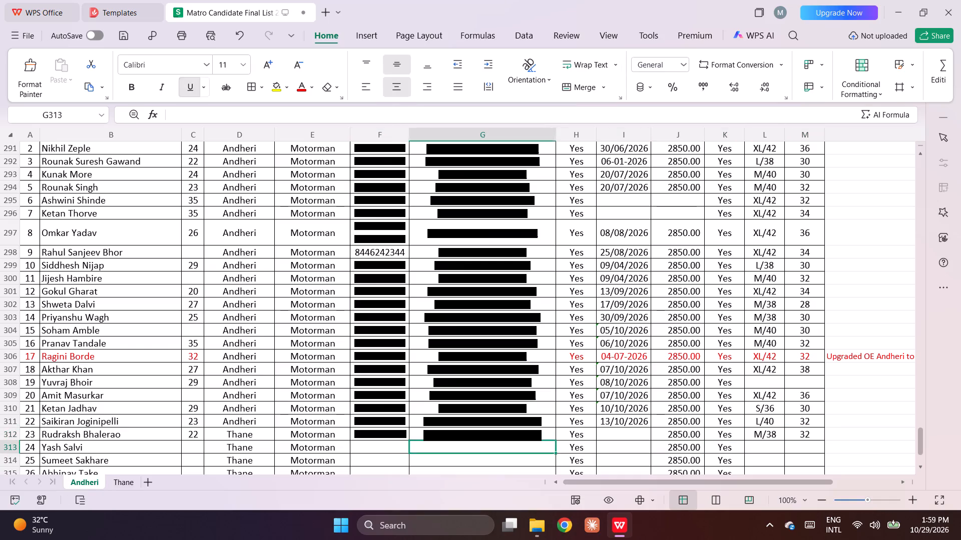
{"action": "key", "text": "Right"}
{"action": "key", "text": "Right"}
{"action": "key", "text": "Up"}
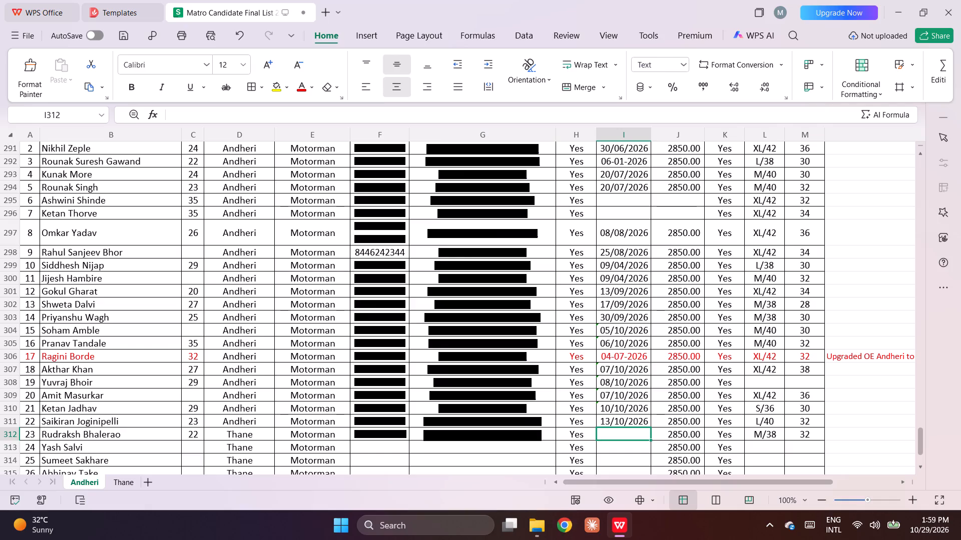
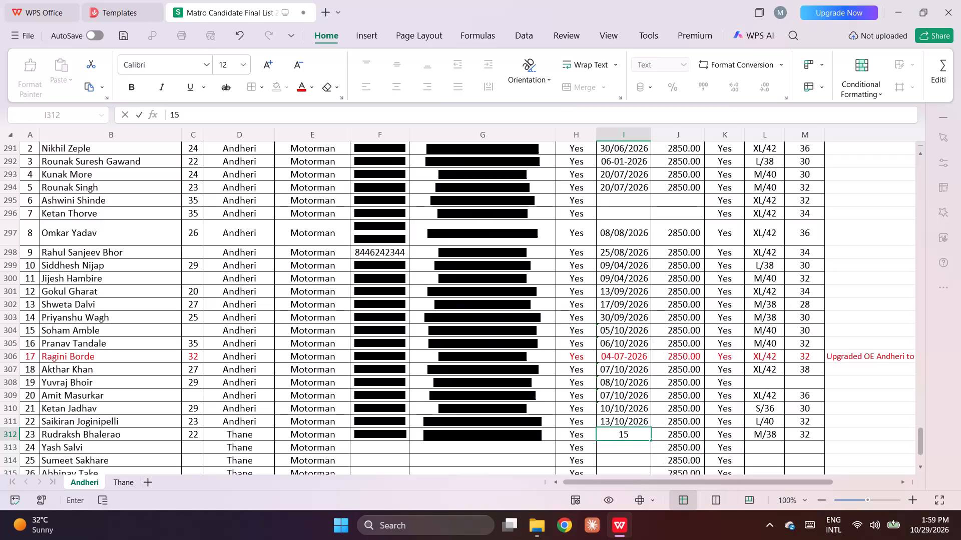
Complete the date of the Motorman candidate with serial number 23 as 15/10/2026.
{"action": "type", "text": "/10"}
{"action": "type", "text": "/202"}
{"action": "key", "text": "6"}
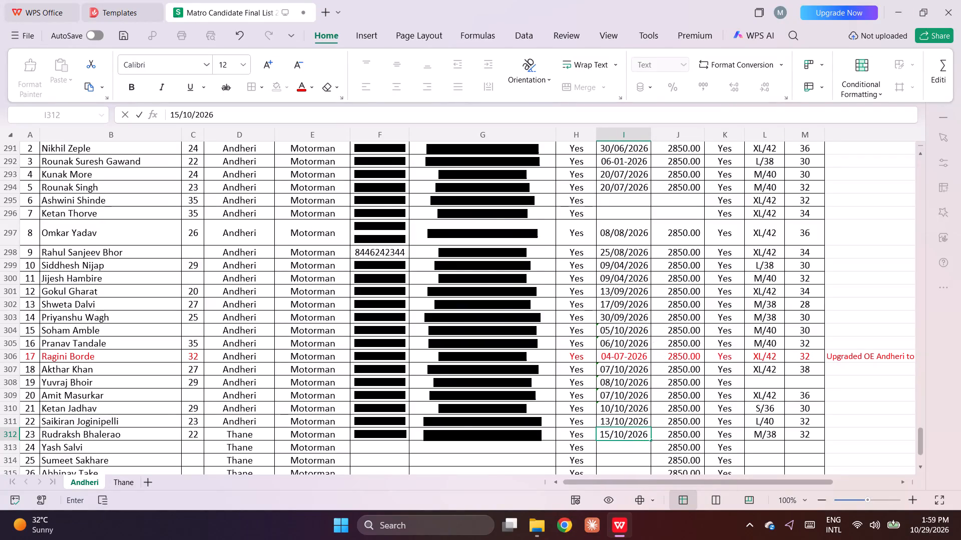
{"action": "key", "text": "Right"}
Go to the empty age cell of the Motorman candidate with serial number 24 and save the workbook.
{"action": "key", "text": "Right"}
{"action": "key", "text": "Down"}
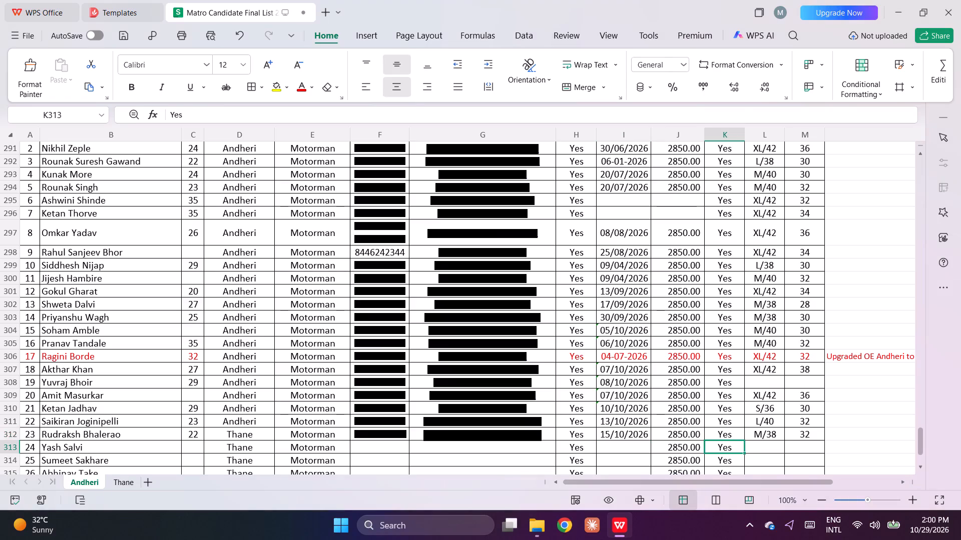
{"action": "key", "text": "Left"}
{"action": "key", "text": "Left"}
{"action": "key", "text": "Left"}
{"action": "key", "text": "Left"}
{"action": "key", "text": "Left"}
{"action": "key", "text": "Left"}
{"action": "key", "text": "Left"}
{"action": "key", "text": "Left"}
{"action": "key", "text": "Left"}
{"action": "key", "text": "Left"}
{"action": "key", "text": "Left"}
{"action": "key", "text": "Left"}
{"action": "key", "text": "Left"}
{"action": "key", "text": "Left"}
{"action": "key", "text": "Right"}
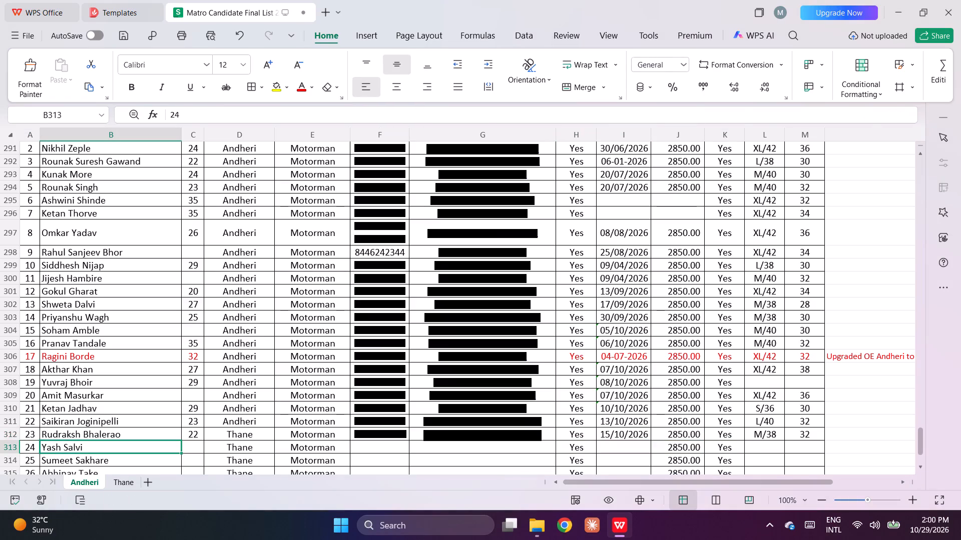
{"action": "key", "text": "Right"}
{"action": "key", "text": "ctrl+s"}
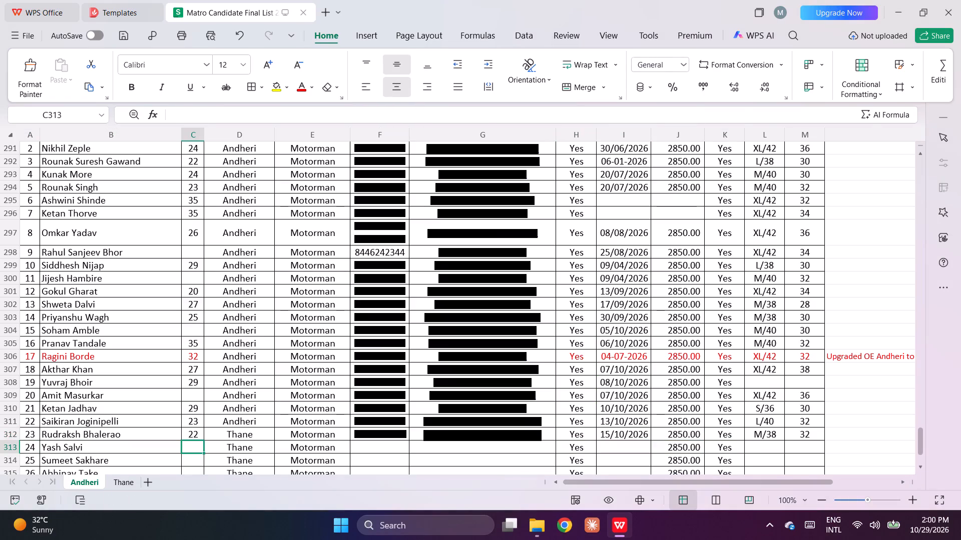
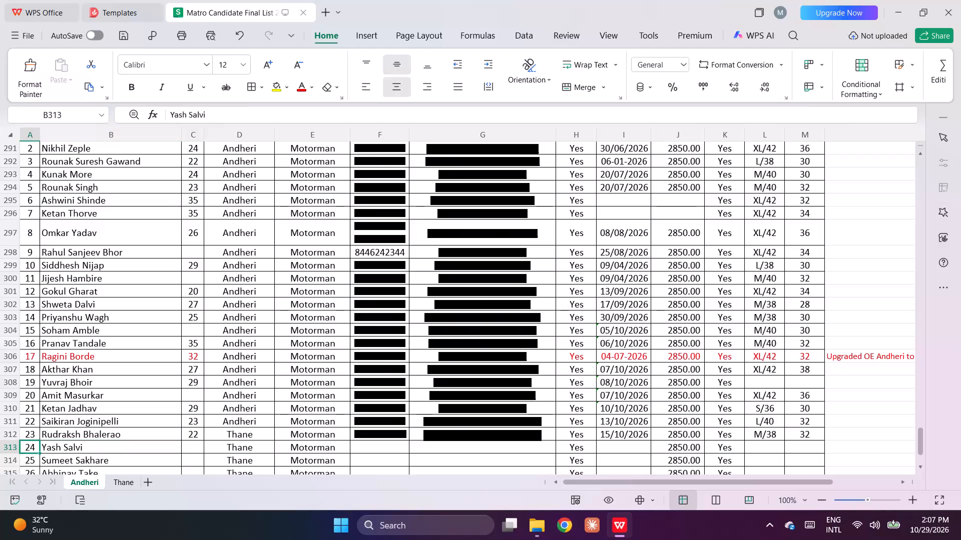
Start a new candidate row directly below serial number 27, entering serial number 28 and the candidate's full name.
{"action": "key", "text": "Down"}
{"action": "key", "text": "Down"}
{"action": "key", "text": "Down"}
{"action": "key", "text": "Down"}
{"action": "key", "text": "Down"}
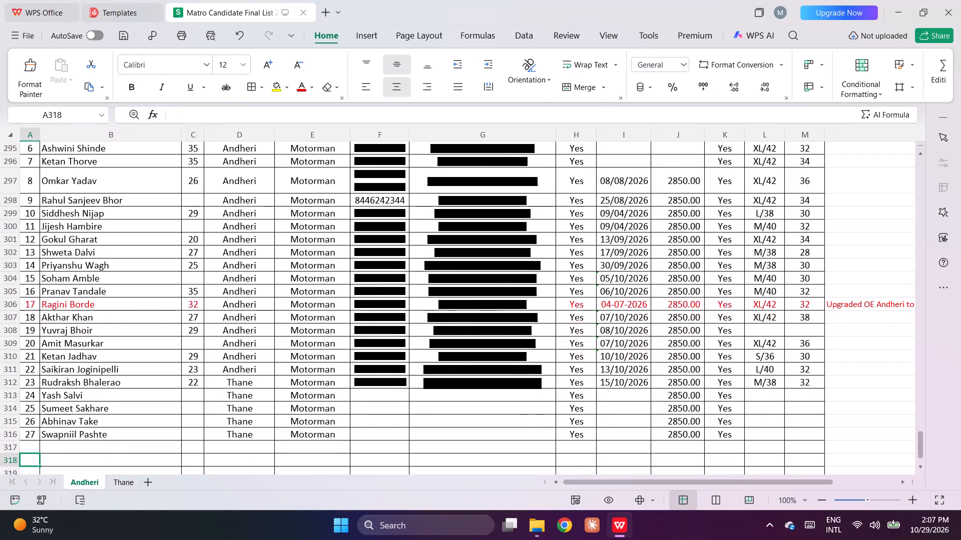
{"action": "key", "text": "Up"}
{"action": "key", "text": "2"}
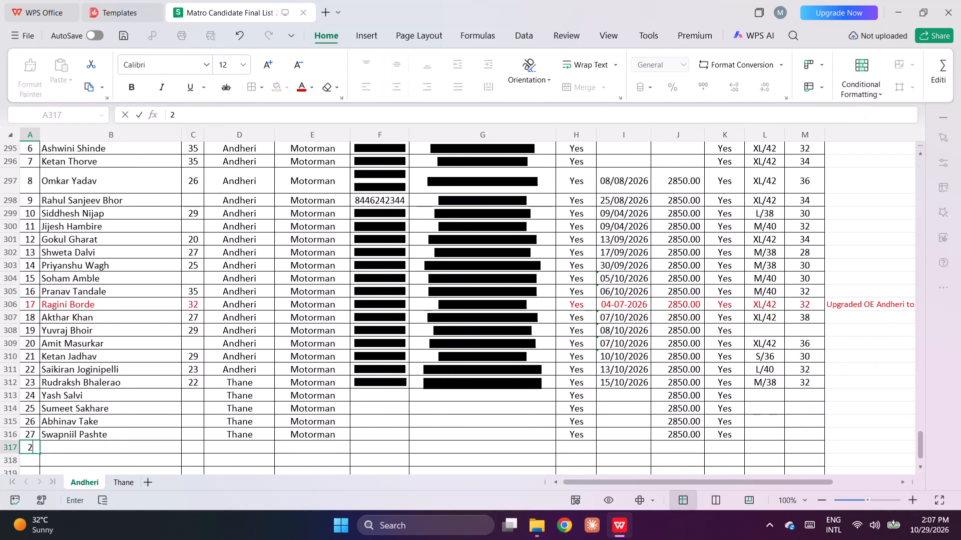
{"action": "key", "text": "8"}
{"action": "key", "text": "Right"}
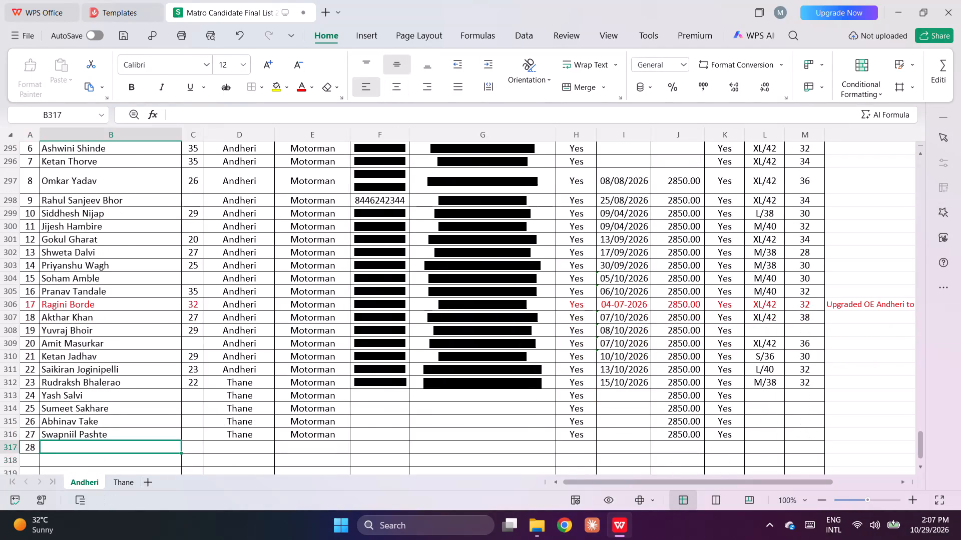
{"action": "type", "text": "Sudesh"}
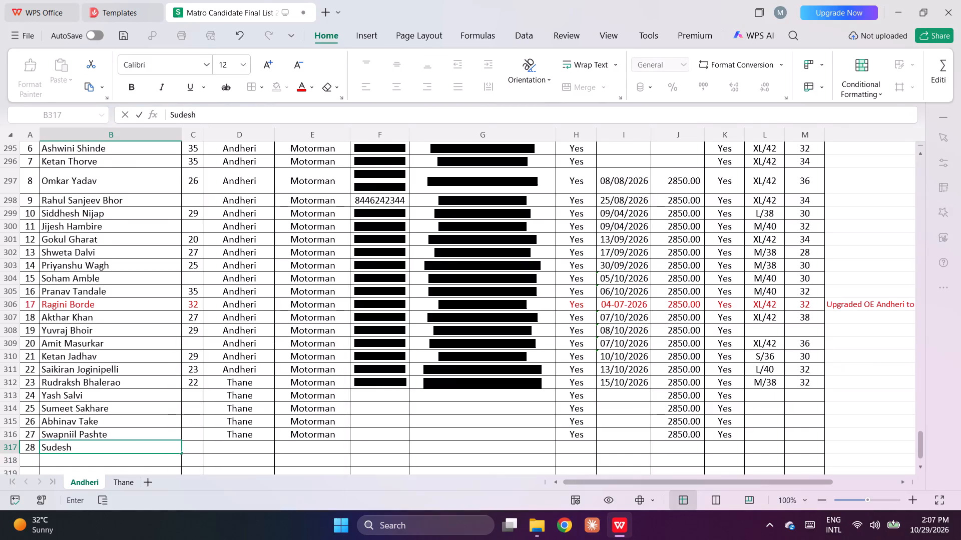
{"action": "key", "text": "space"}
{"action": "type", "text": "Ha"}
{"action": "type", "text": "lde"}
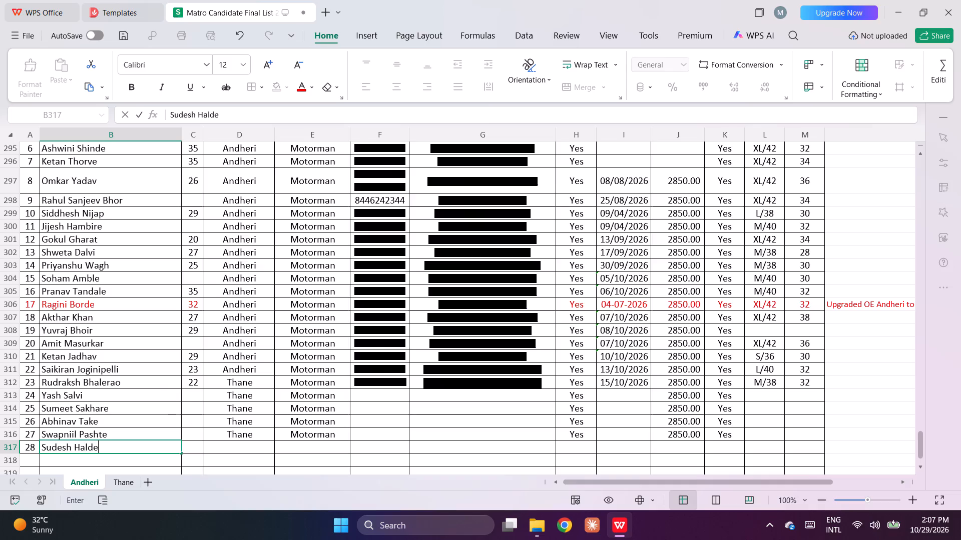
Enter 35 as the age of the new candidate with serial number 28.
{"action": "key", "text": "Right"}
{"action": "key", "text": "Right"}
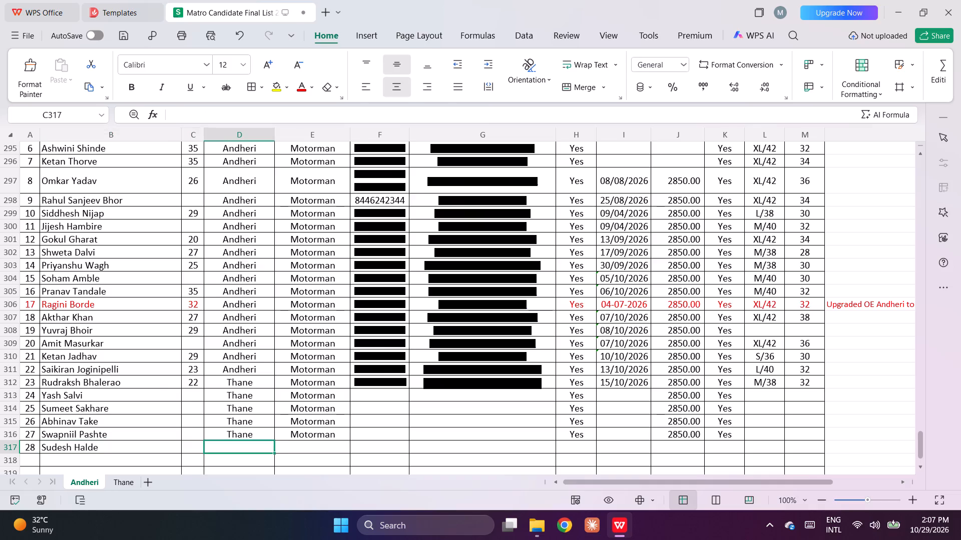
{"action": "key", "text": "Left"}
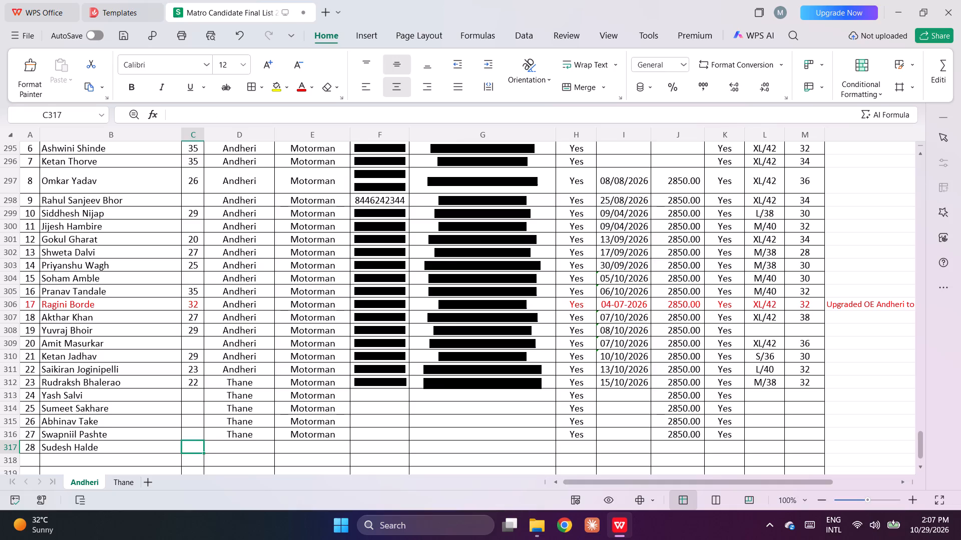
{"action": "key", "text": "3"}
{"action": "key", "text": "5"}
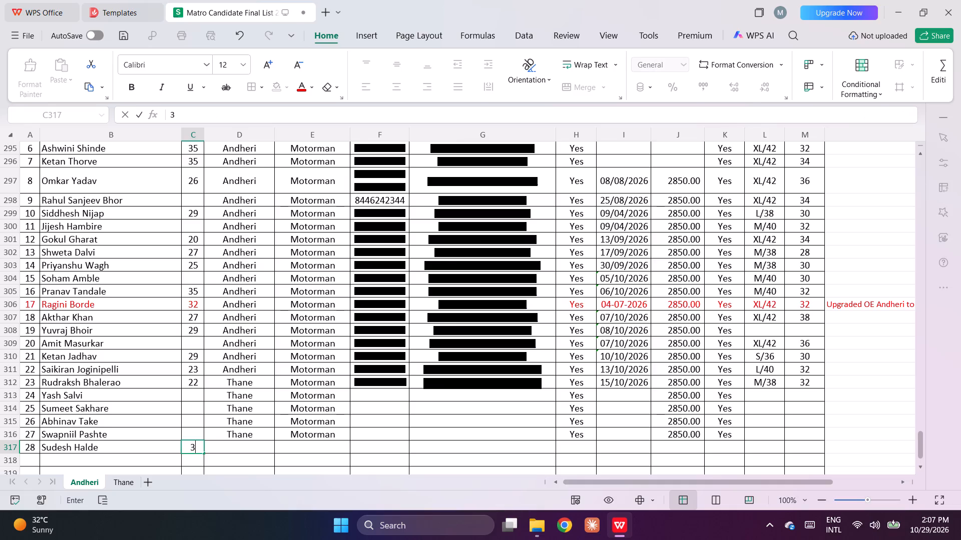
Fill the location Thane and the post Motorman down from the row above into the row of serial number 28.
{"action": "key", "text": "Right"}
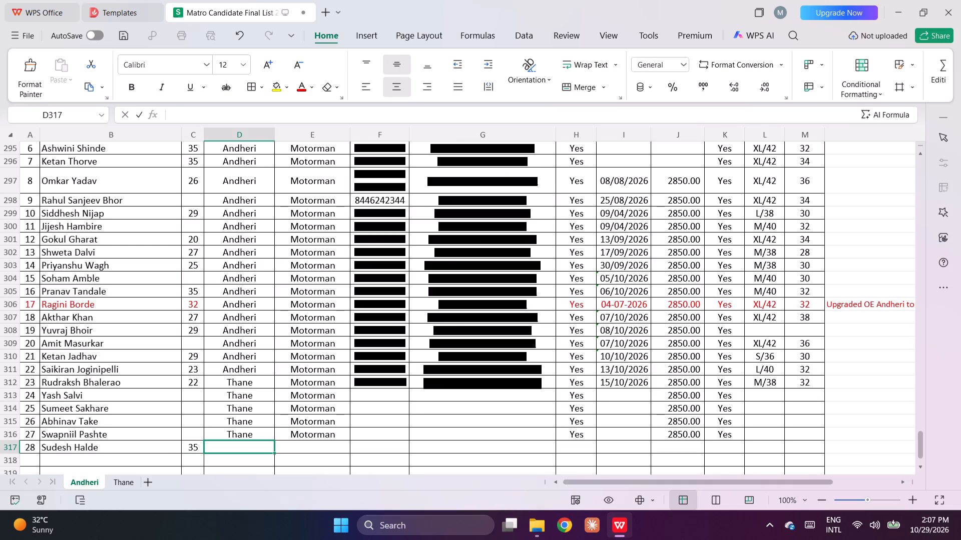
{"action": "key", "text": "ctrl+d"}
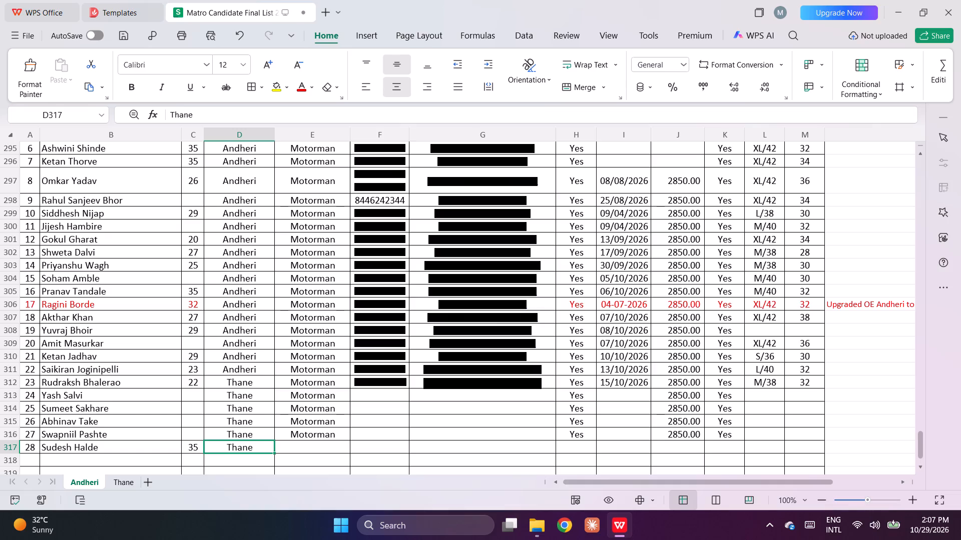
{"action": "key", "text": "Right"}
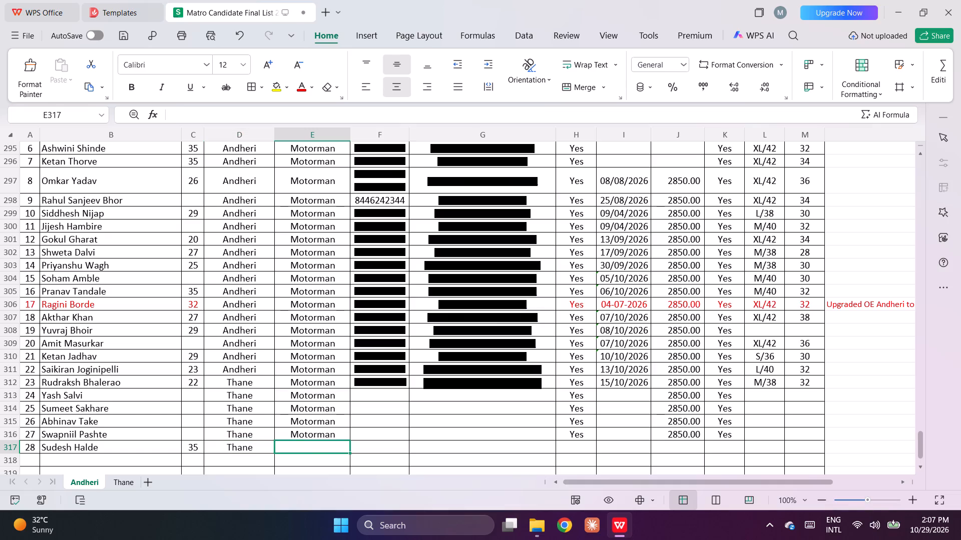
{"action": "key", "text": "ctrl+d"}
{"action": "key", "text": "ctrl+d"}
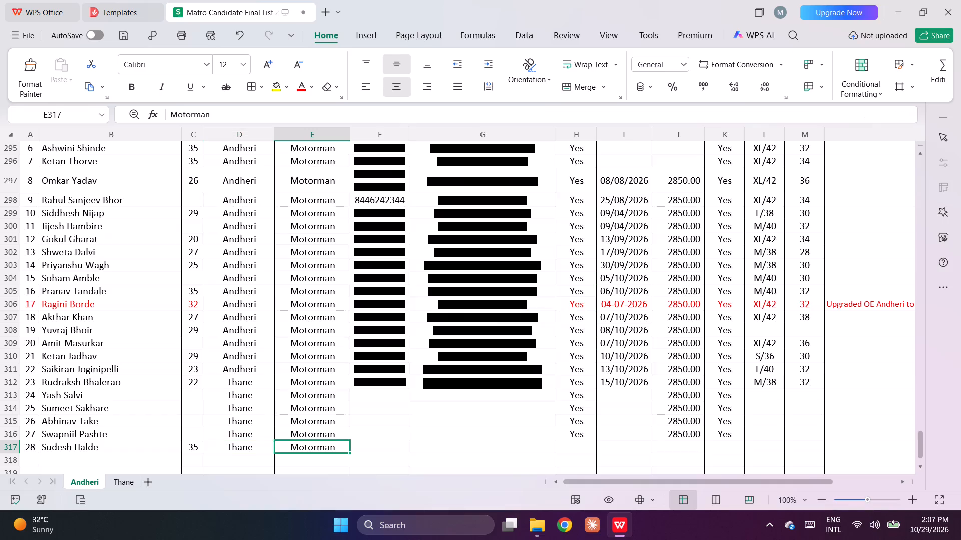
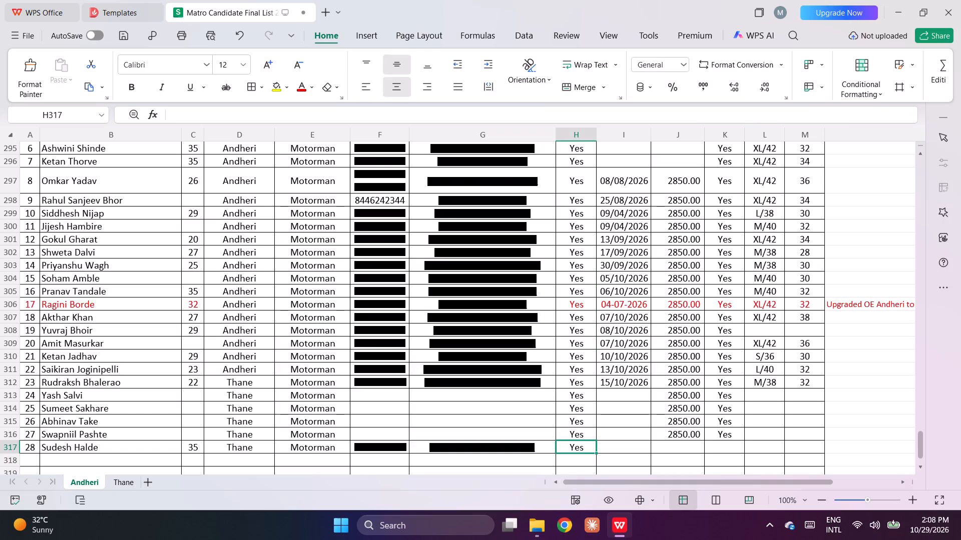
Fill the amount 2850.00 down from the row above into the row of serial number 28.
{"action": "key", "text": "Right"}
{"action": "key", "text": "Right"}
{"action": "key", "text": "ctrl+d"}
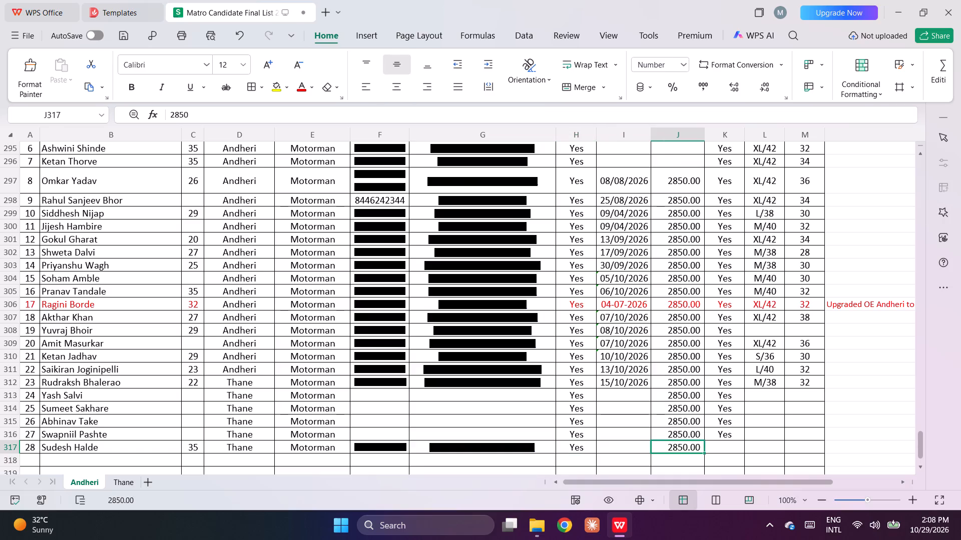
{"action": "key", "text": "Right"}
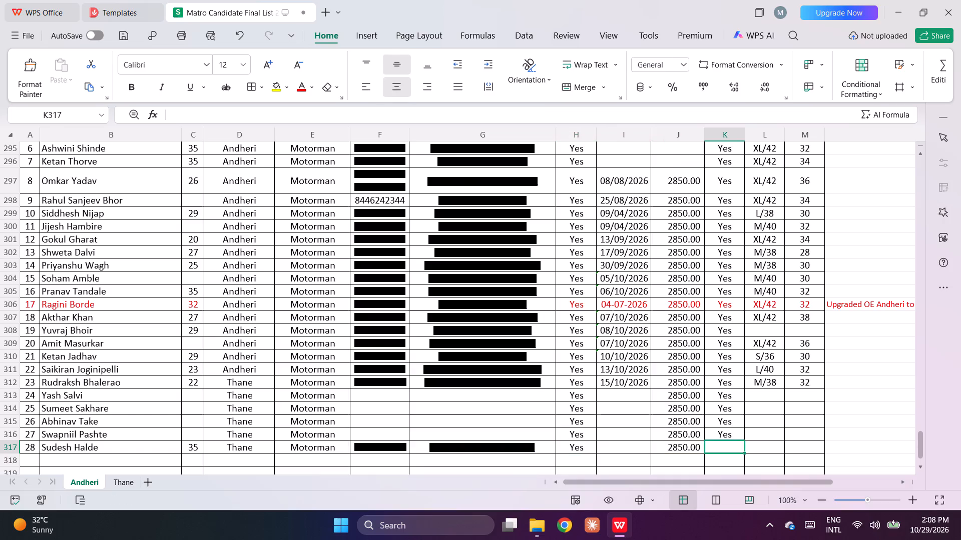
Enter 29/10/2026 as the date for the candidate with serial number 28.
{"action": "key", "text": "Left"}
{"action": "key", "text": "Left"}
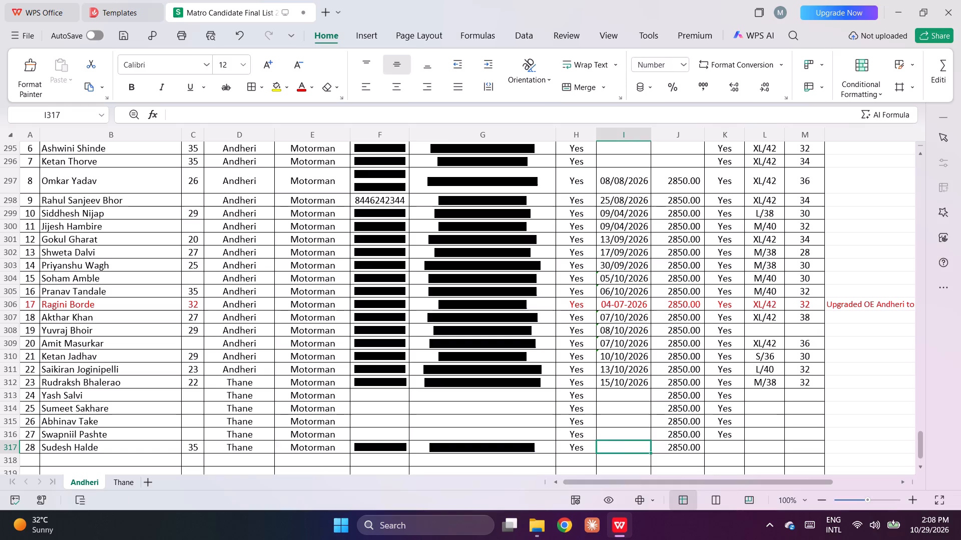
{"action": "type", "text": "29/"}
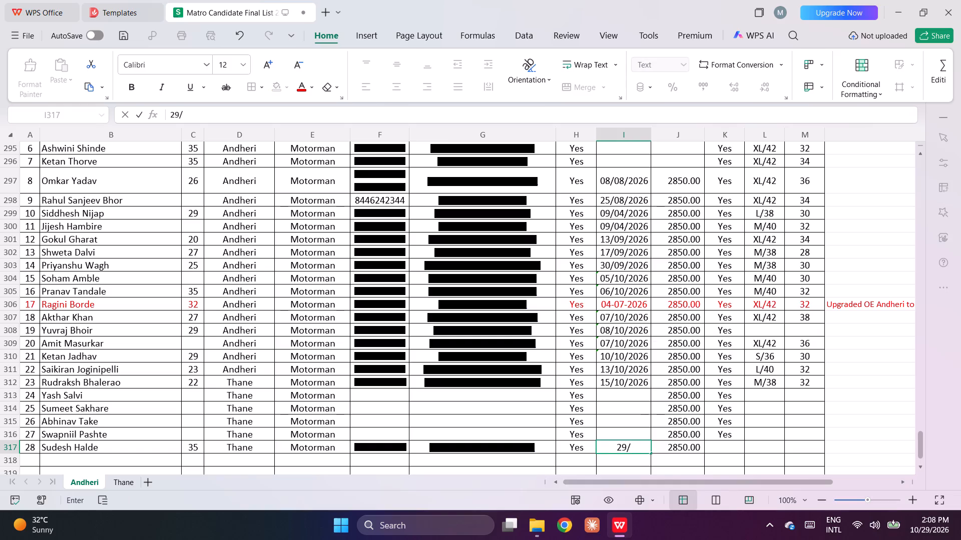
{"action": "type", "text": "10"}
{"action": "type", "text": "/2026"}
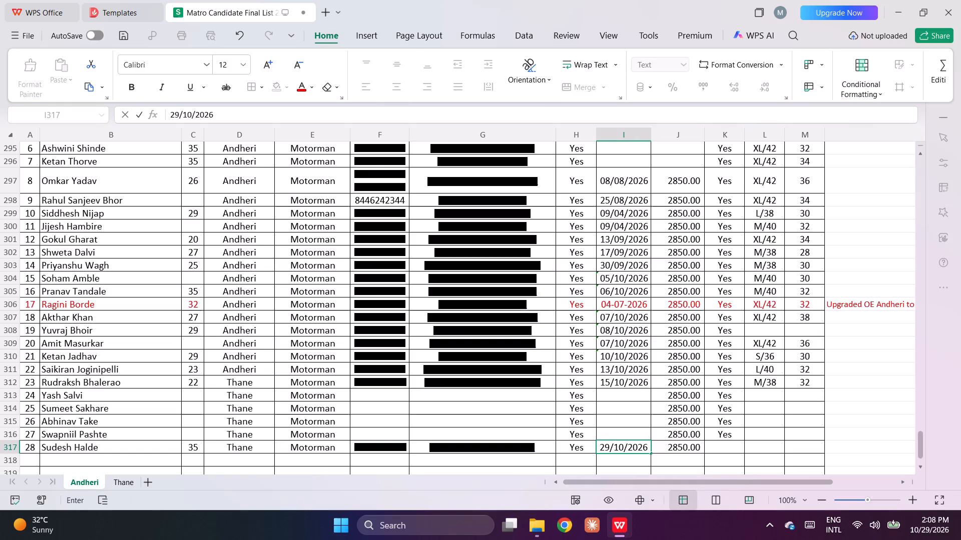
Fill the Yes that follows the amount down from the row above into the row of serial number 28.
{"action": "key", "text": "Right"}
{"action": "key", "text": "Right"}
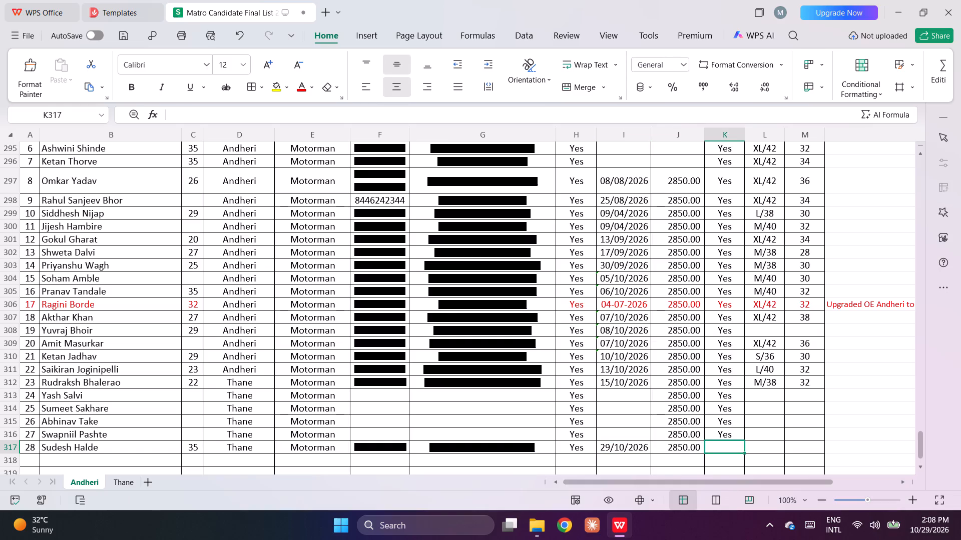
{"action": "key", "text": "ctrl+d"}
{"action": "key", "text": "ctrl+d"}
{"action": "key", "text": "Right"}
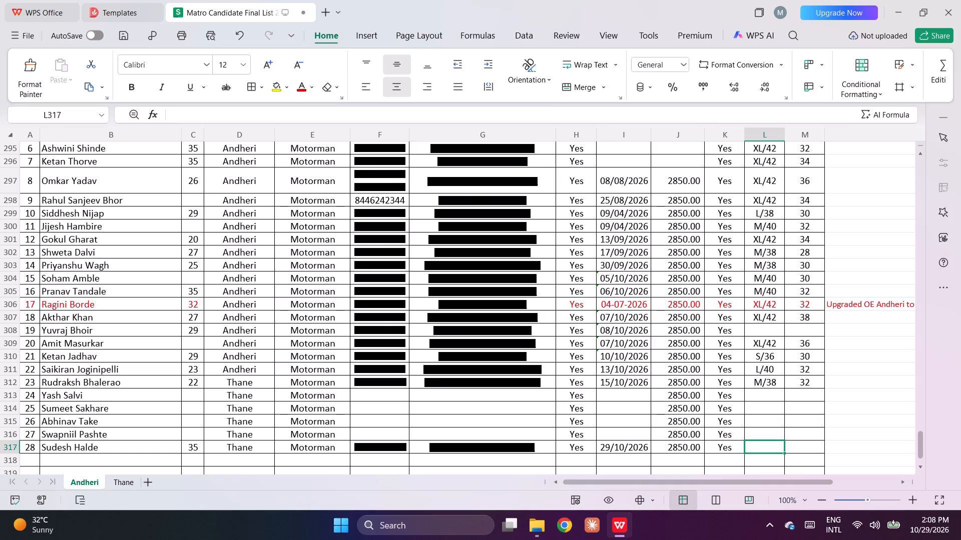
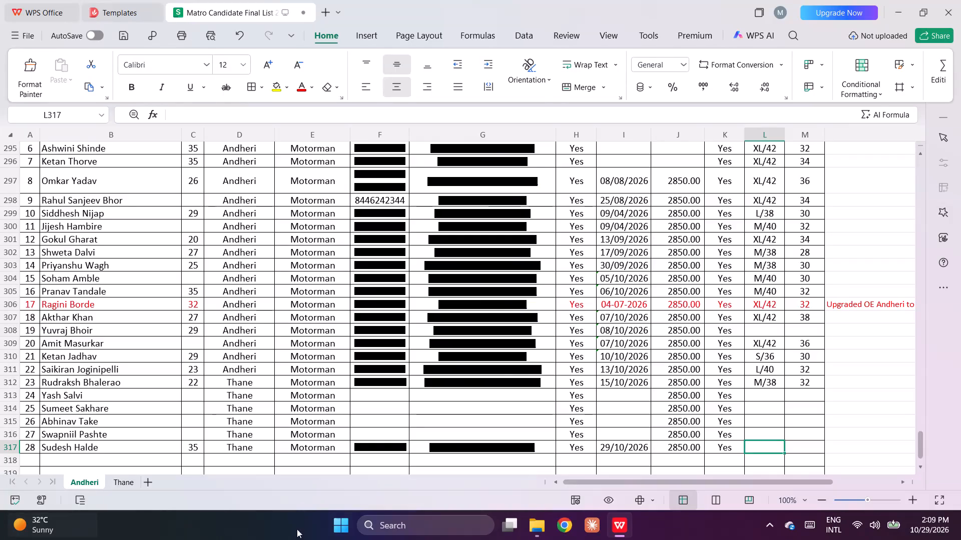
Open the Matro Candidate Final List Mail workbook from the recent files in File Explorer.
{"action": "left_click", "coordinate": [539, 529]}
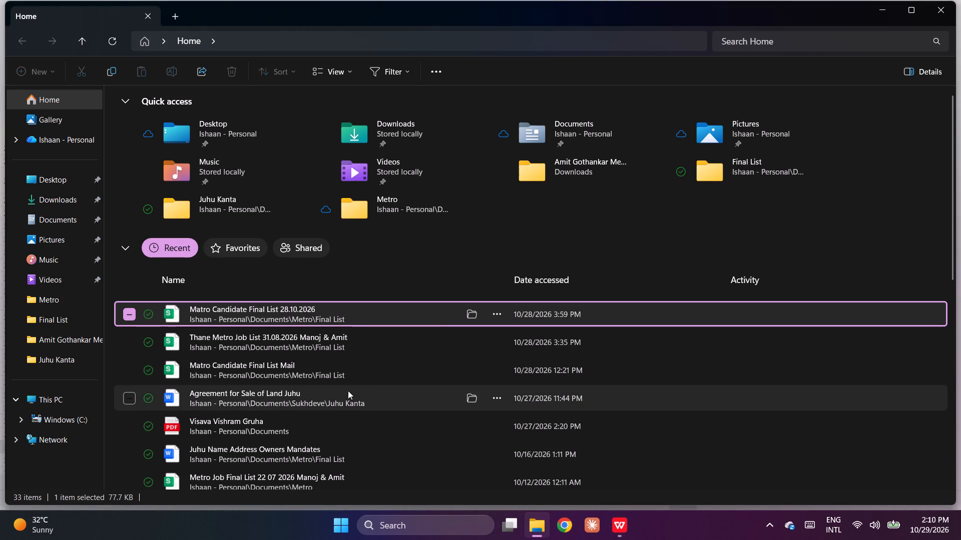
{"action": "double_click", "coordinate": [316, 372]}
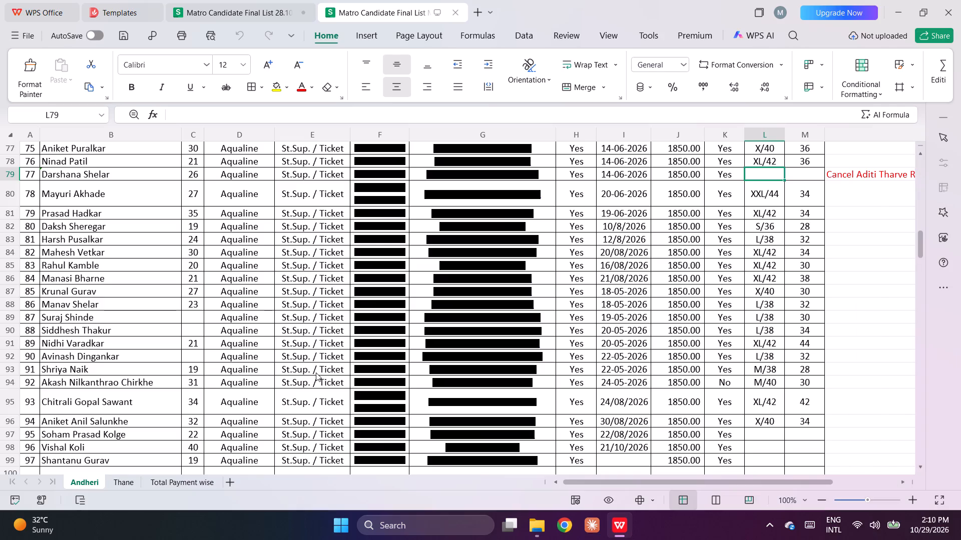
Find "soniya" in the Mail list and copy that candidate's record from the name through the trouser size.
{"action": "key", "text": "ctrl+f"}
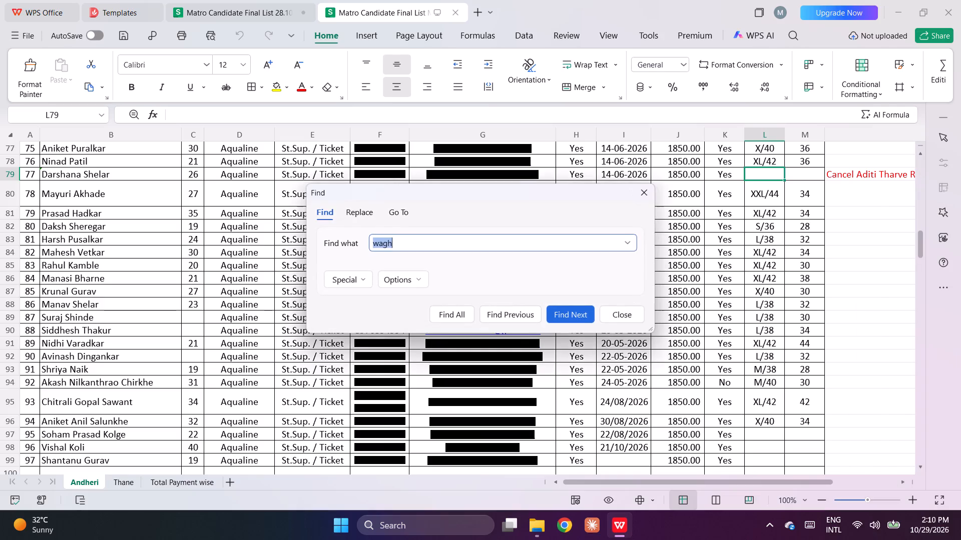
{"action": "type", "text": "soniya"}
{"action": "key", "text": "Return"}
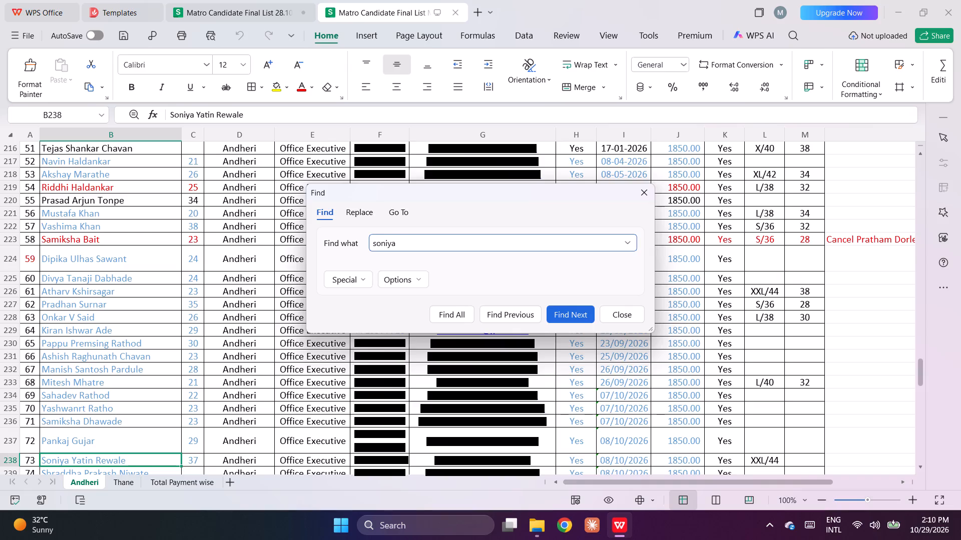
{"action": "key", "text": "shift+Right"}
{"action": "key", "text": "shift+Right"}
{"action": "key", "text": "shift+Right"}
{"action": "key", "text": "Escape"}
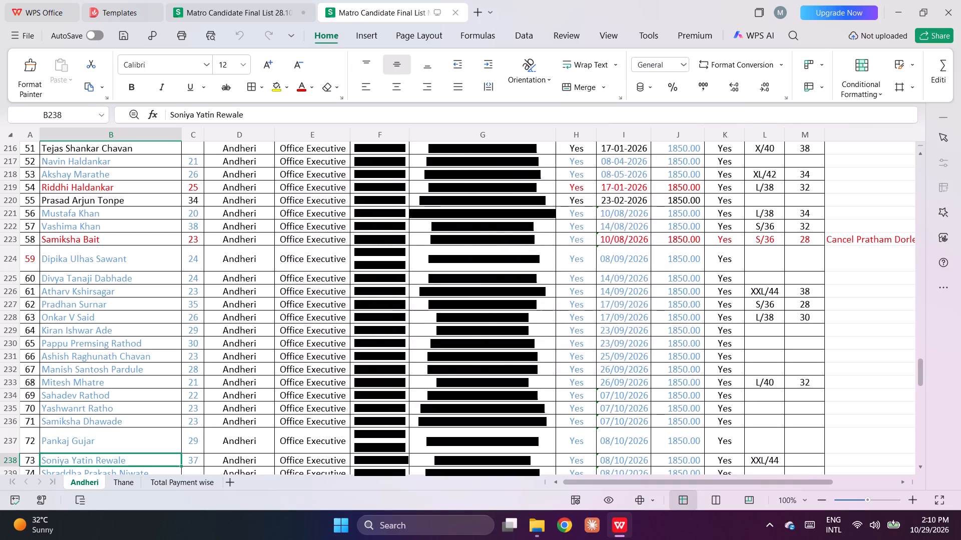
{"action": "key", "text": "Left"}
{"action": "key", "text": "Right"}
{"action": "key", "text": "shift+Right"}
{"action": "key", "text": "shift+Right"}
{"action": "key", "text": "shift+Right"}
{"action": "key", "text": "shift+Right"}
{"action": "key", "text": "shift+Right"}
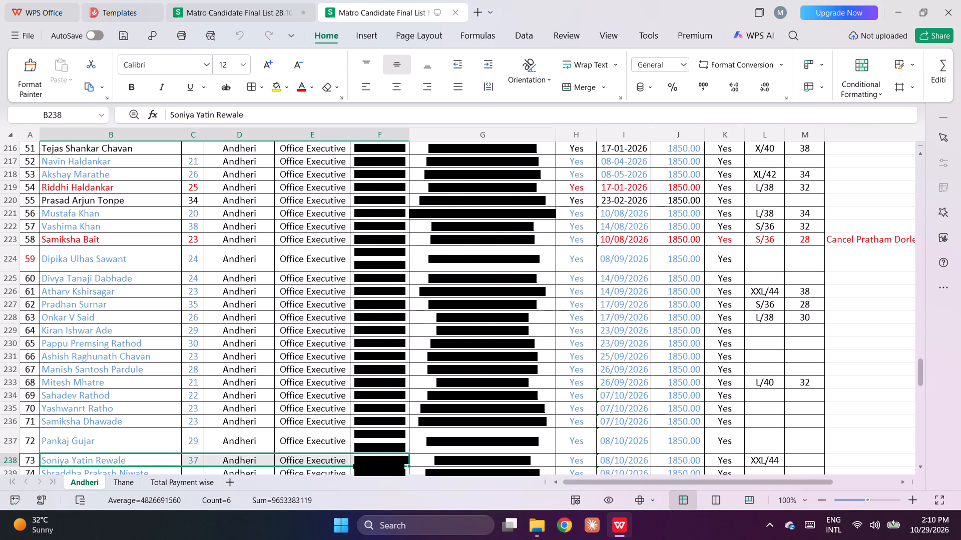
{"action": "key", "text": "shift+Right"}
{"action": "key", "text": "shift+Right"}
{"action": "key", "text": "shift+Right"}
{"action": "key", "text": "shift+Right"}
{"action": "key", "text": "shift+Right"}
{"action": "key", "text": "shift+Right"}
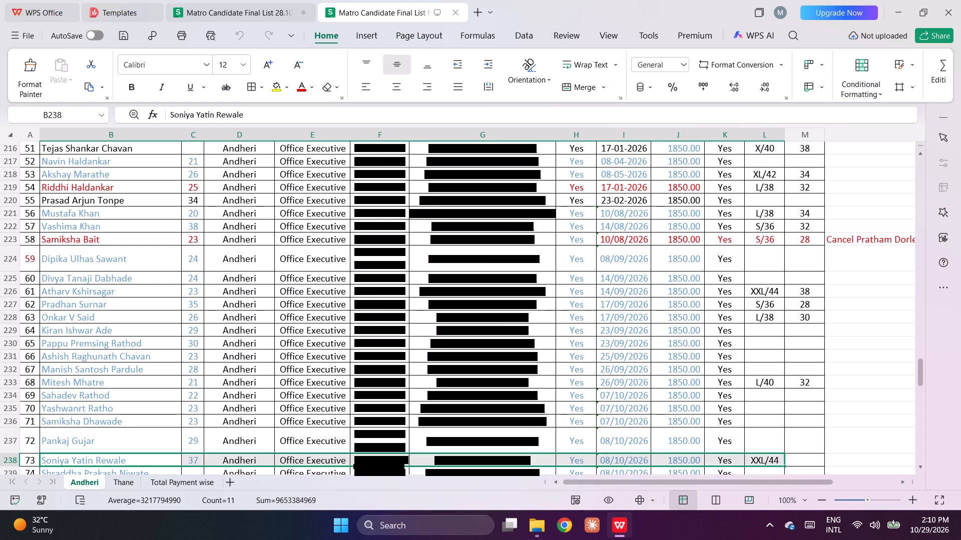
{"action": "key", "text": "ctrl+c"}
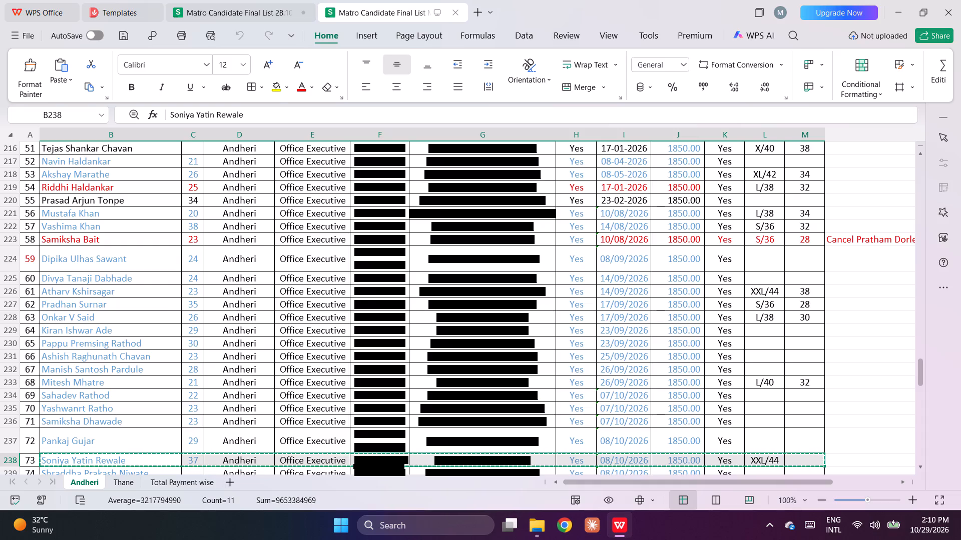
Paste the copied record into the Office Executive Andheri row with serial number 73 in the 28.10.2026 list.
{"action": "left_click", "coordinate": [233, 10]}
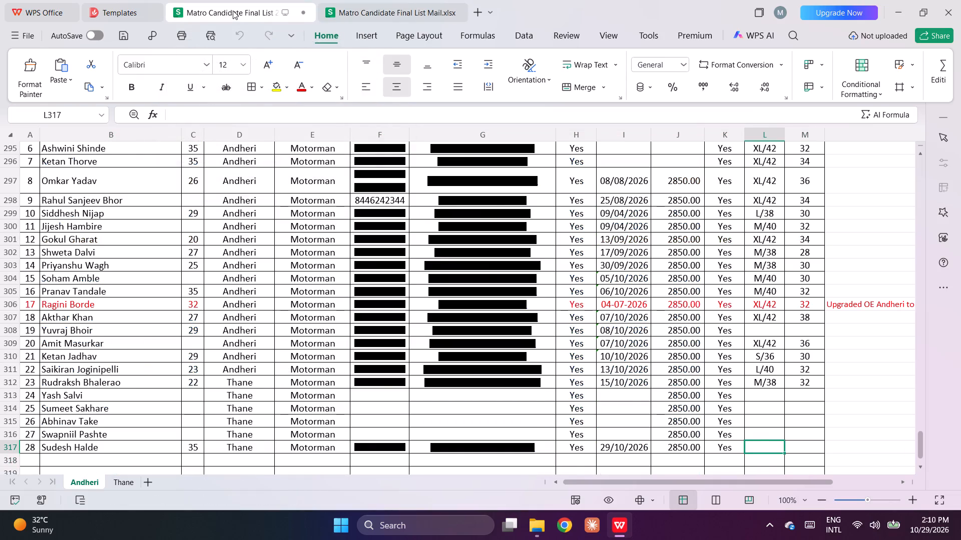
{"action": "key", "text": "Page_Up"}
{"action": "key", "text": "Page_Up"}
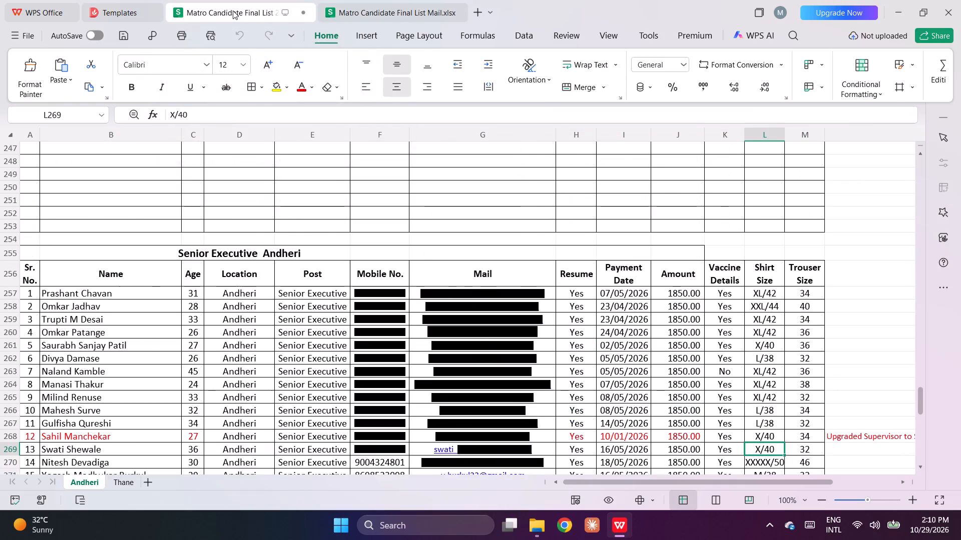
{"action": "key", "text": "Page_Up"}
{"action": "key", "text": "Page_Up"}
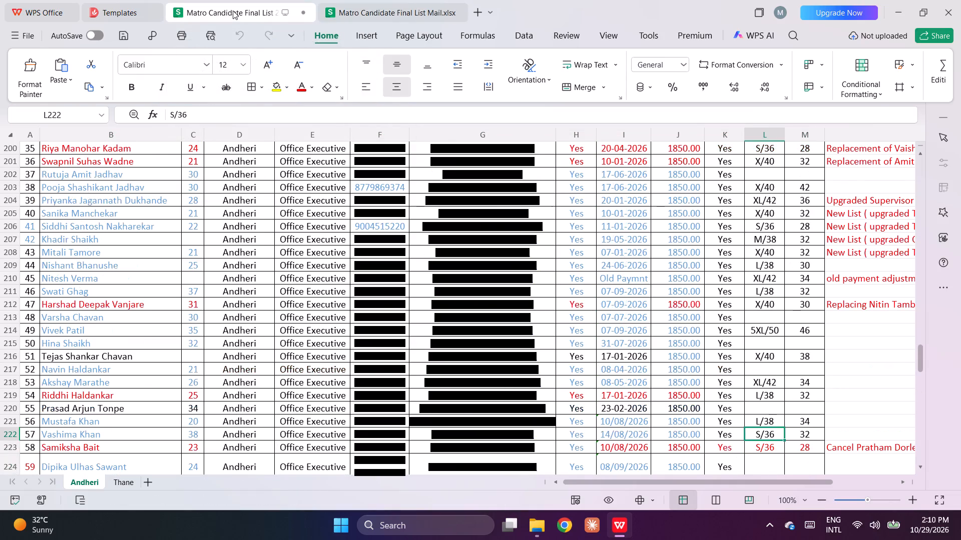
{"action": "key", "text": "Page_Down"}
{"action": "key", "text": "Up"}
{"action": "key", "text": "Up"}
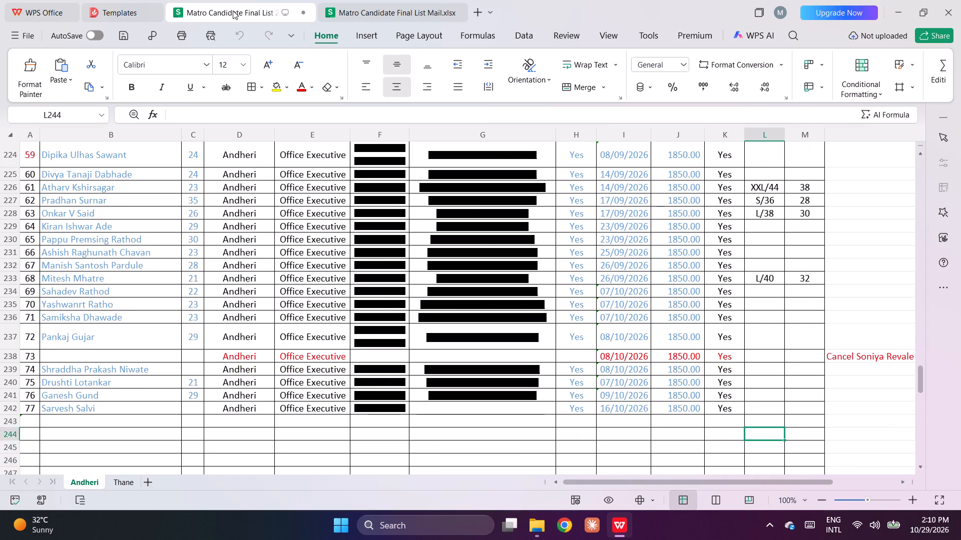
{"action": "key", "text": "Up"}
{"action": "key", "text": "Up"}
{"action": "key", "text": "Up"}
{"action": "key", "text": "Up"}
{"action": "key", "text": "Up"}
{"action": "key", "text": "Up"}
{"action": "key", "text": "Up"}
{"action": "key", "text": "Up"}
{"action": "key", "text": "Up"}
{"action": "key", "text": "Up"}
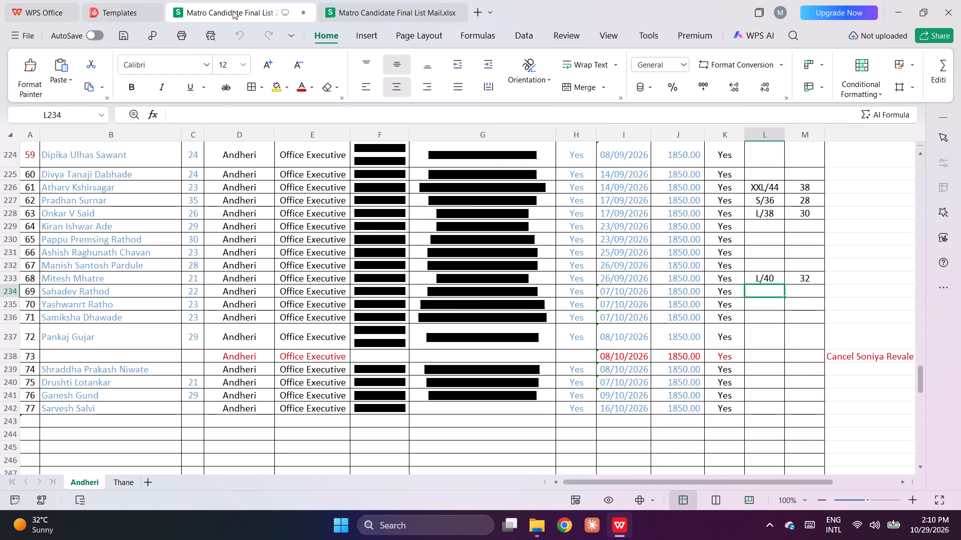
{"action": "key", "text": "Up"}
{"action": "key", "text": "Down"}
{"action": "key", "text": "Down"}
{"action": "key", "text": "Down"}
{"action": "key", "text": "Down"}
{"action": "key", "text": "Down"}
{"action": "key", "text": "Right"}
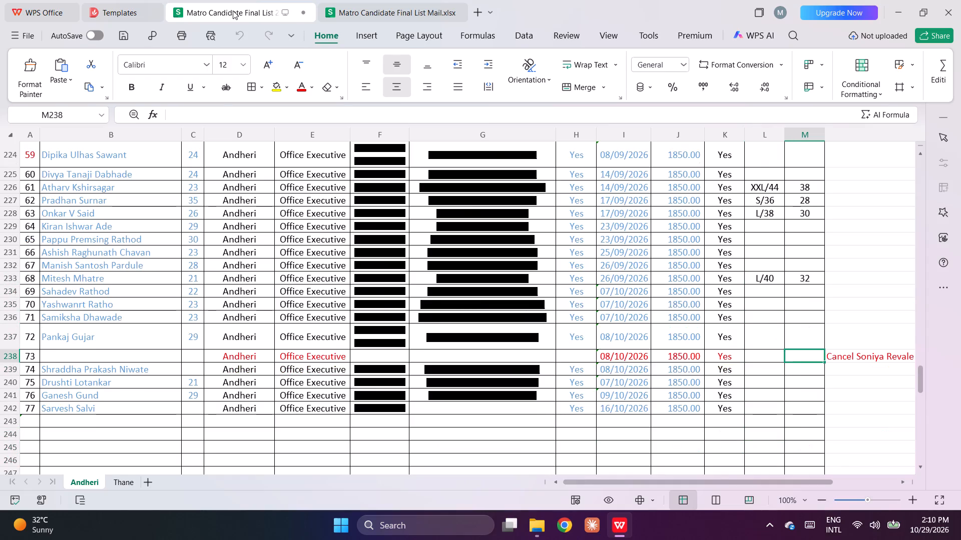
{"action": "key", "text": "Left"}
{"action": "key", "text": "Left"}
{"action": "key", "text": "Left"}
{"action": "key", "text": "Left"}
{"action": "key", "text": "Left"}
{"action": "key", "text": "Left"}
{"action": "key", "text": "Left"}
{"action": "key", "text": "Left"}
{"action": "key", "text": "Left"}
{"action": "key", "text": "Left"}
{"action": "key", "text": "Left"}
{"action": "key", "text": "Left"}
{"action": "key", "text": "Left"}
{"action": "key", "text": "Right"}
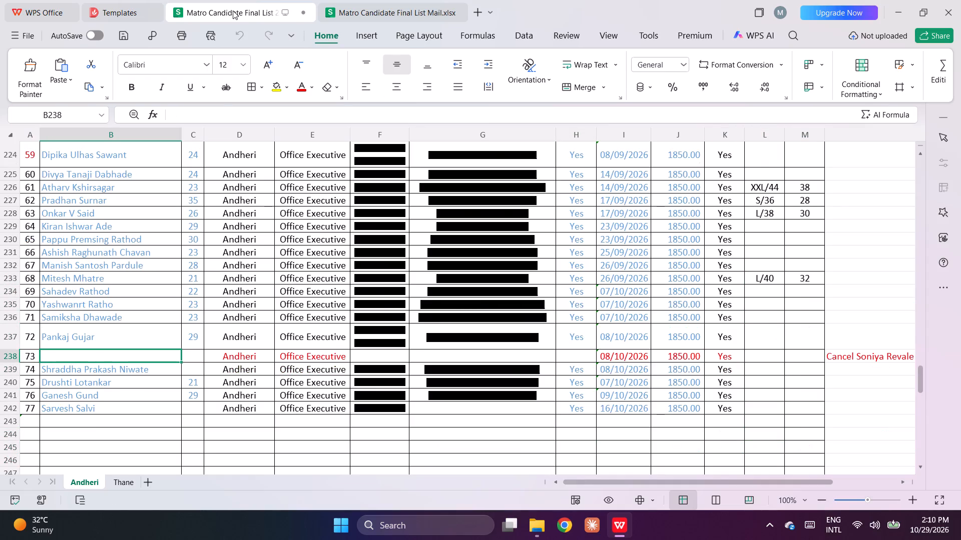
{"action": "key", "text": "ctrl+v"}
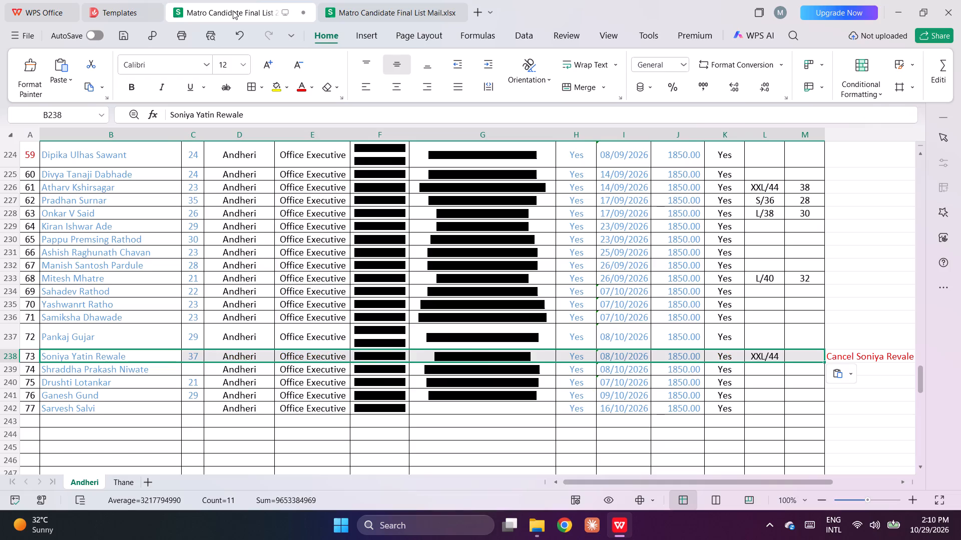
Delete the cancellation remark beside the Office Executive row with serial number 73.
{"action": "key", "text": "Right"}
{"action": "key", "text": "Right"}
{"action": "key", "text": "Right"}
{"action": "key", "text": "Right"}
{"action": "key", "text": "Right"}
{"action": "key", "text": "Right"}
{"action": "key", "text": "Right"}
{"action": "key", "text": "Right"}
{"action": "key", "text": "Right"}
{"action": "key", "text": "Right"}
{"action": "key", "text": "Right"}
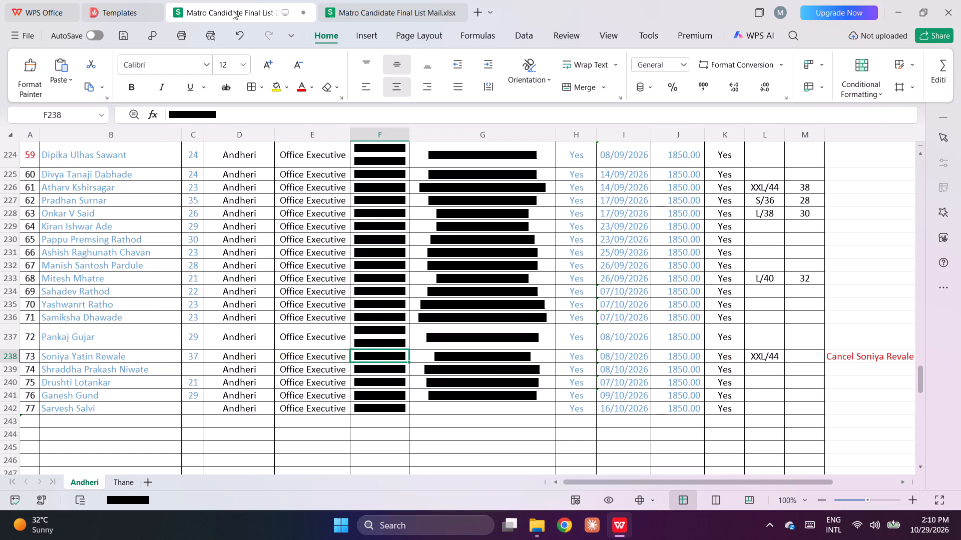
{"action": "key", "text": "Right"}
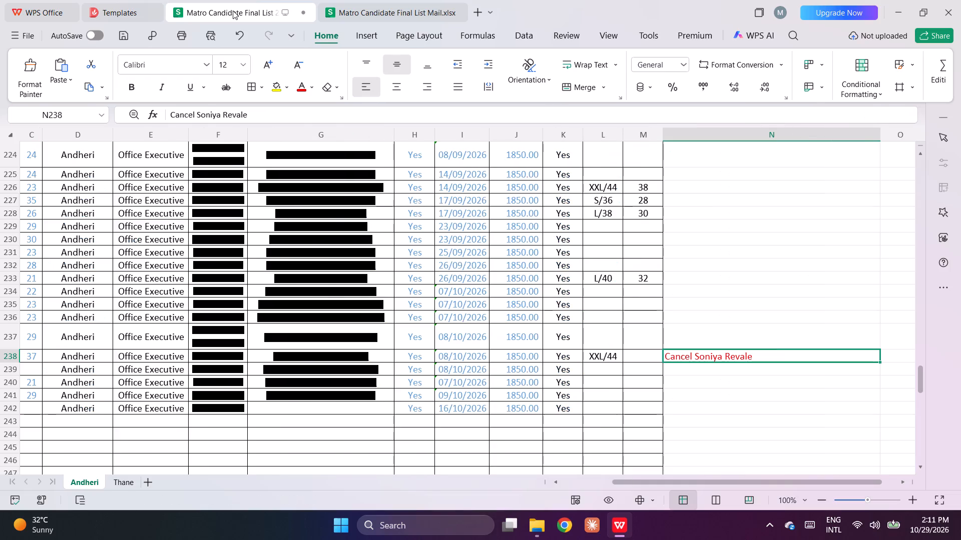
{"action": "key", "text": "Delete"}
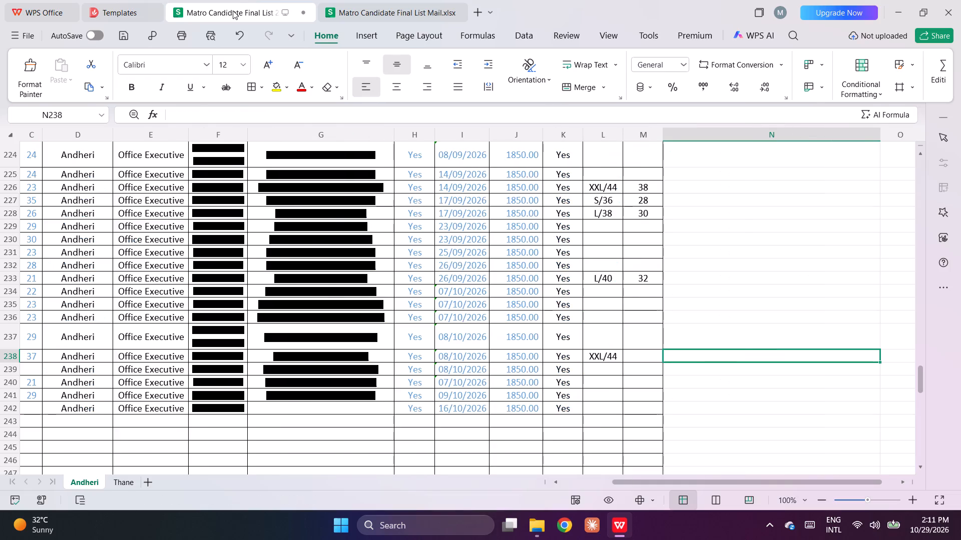
Save the 28.10.2026 candidate list.
{"action": "key", "text": "ctrl+s"}
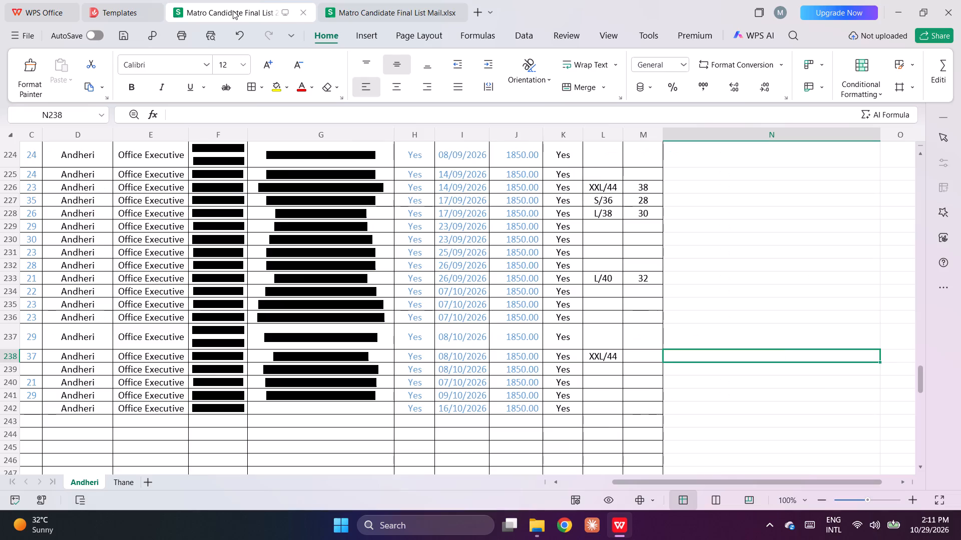
Search the 28.10.2026 list for "mohit" until reaching the cancellation remark in the Back Office section.
{"action": "key", "text": "ctrl+f"}
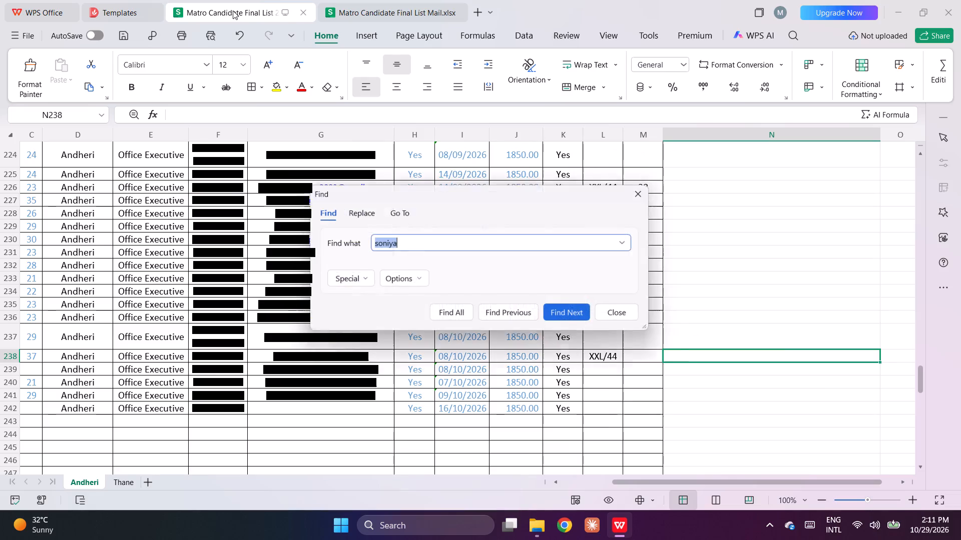
{"action": "type", "text": "mohit"}
{"action": "key", "text": "Return"}
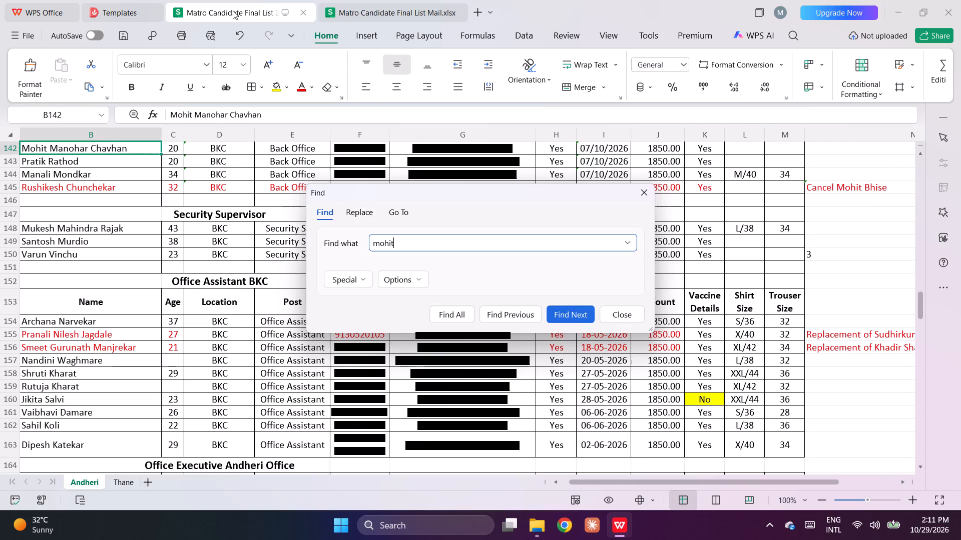
{"action": "key", "text": "Return"}
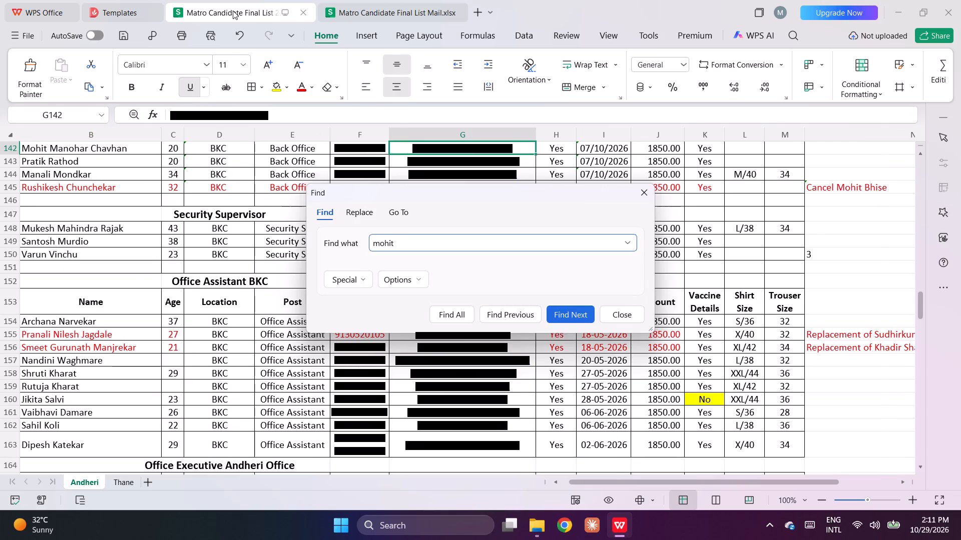
{"action": "key", "text": "Return"}
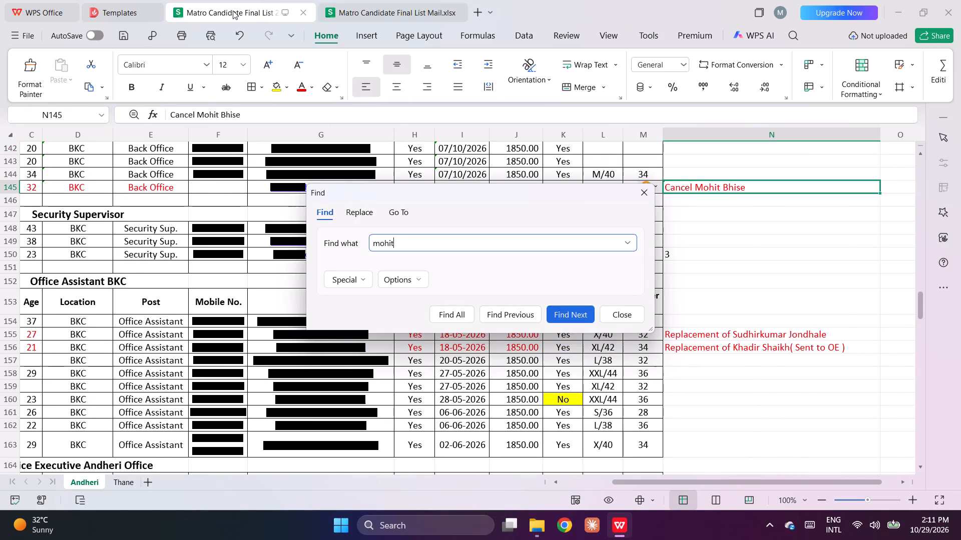
{"action": "key", "text": "Escape"}
Examine the entries of the Back Office BKC row with serial number 34, beside the cancellation remark.
{"action": "key", "text": "Left"}
{"action": "key", "text": "Left"}
{"action": "key", "text": "Left"}
{"action": "key", "text": "Left"}
{"action": "key", "text": "Left"}
{"action": "key", "text": "Left"}
{"action": "key", "text": "Left"}
{"action": "key", "text": "Left"}
{"action": "key", "text": "Left"}
{"action": "key", "text": "Left"}
{"action": "key", "text": "Left"}
{"action": "key", "text": "Left"}
{"action": "key", "text": "Left"}
{"action": "key", "text": "Left"}
{"action": "key", "text": "Left"}
{"action": "key", "text": "Left"}
{"action": "key", "text": "Left"}
{"action": "key", "text": "Left"}
{"action": "key", "text": "Left"}
{"action": "key", "text": "Left"}
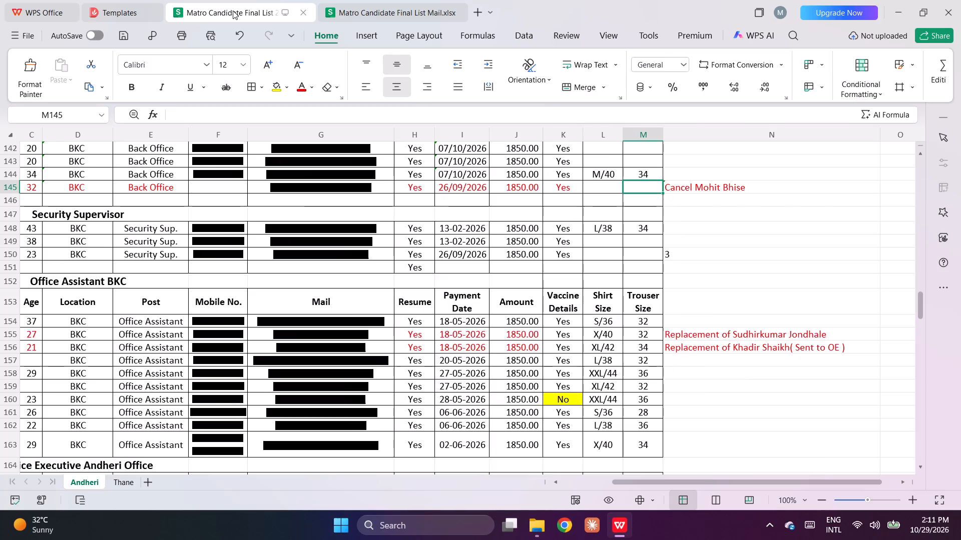
{"action": "key", "text": "Right"}
{"action": "key", "text": "Right"}
{"action": "key", "text": "Right"}
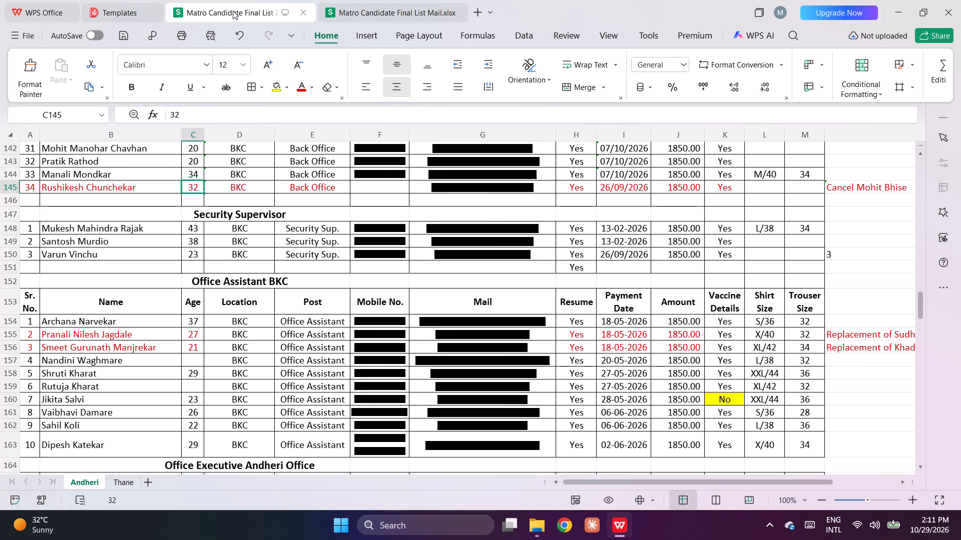
{"action": "key", "text": "Right"}
{"action": "key", "text": "Right"}
{"action": "key", "text": "Right"}
{"action": "key", "text": "Right"}
{"action": "key", "text": "Right"}
{"action": "key", "text": "Right"}
{"action": "key", "text": "Right"}
{"action": "key", "text": "Right"}
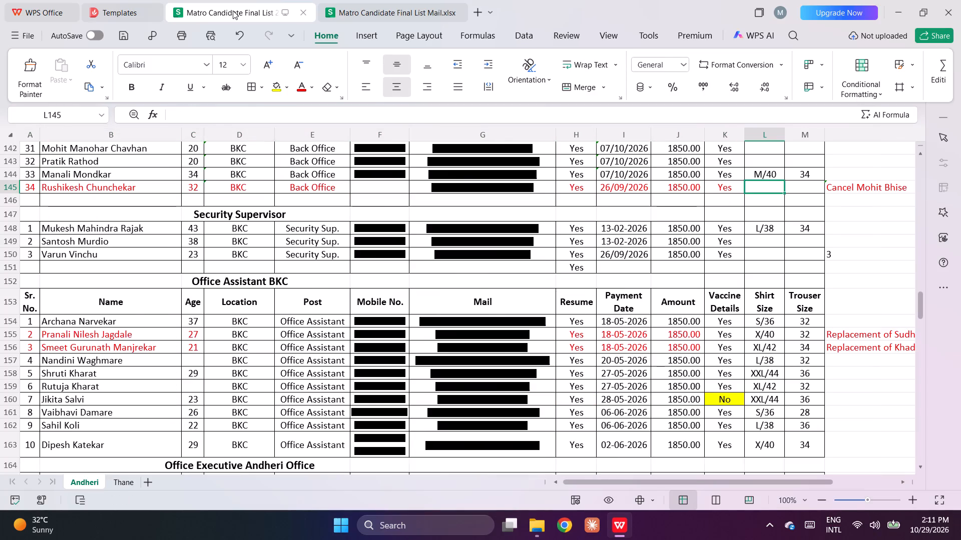
Search the Mail list for "mohit" until reaching the Back Office BKC row with serial number 34.
{"action": "left_click", "coordinate": [396, 25]}
{"action": "left_click", "coordinate": [400, 16]}
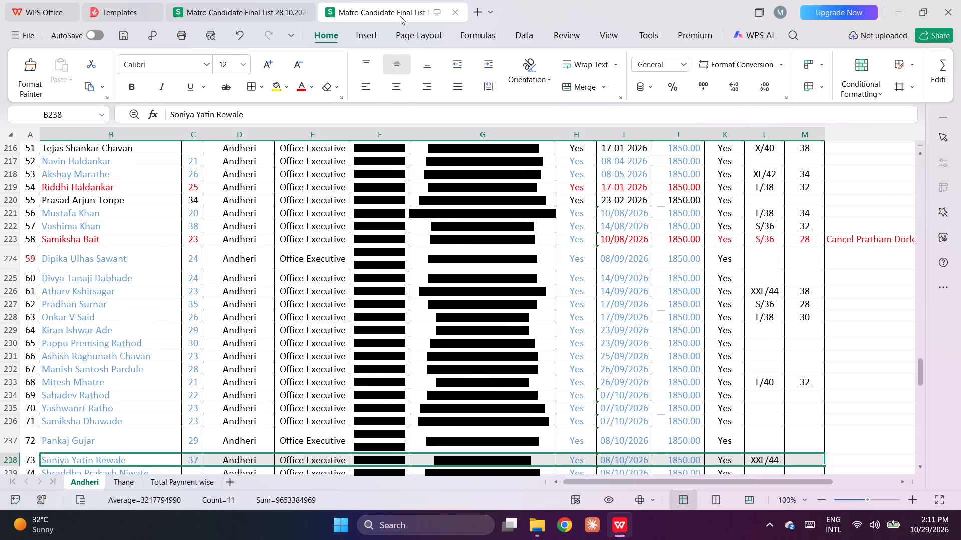
{"action": "key", "text": "Right"}
{"action": "key", "text": "Left"}
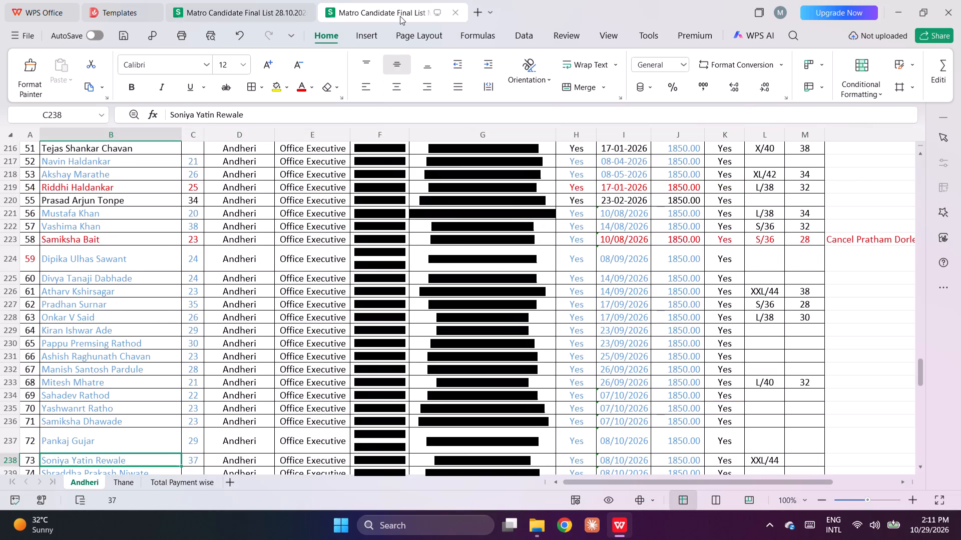
{"action": "key", "text": "ctrl+f"}
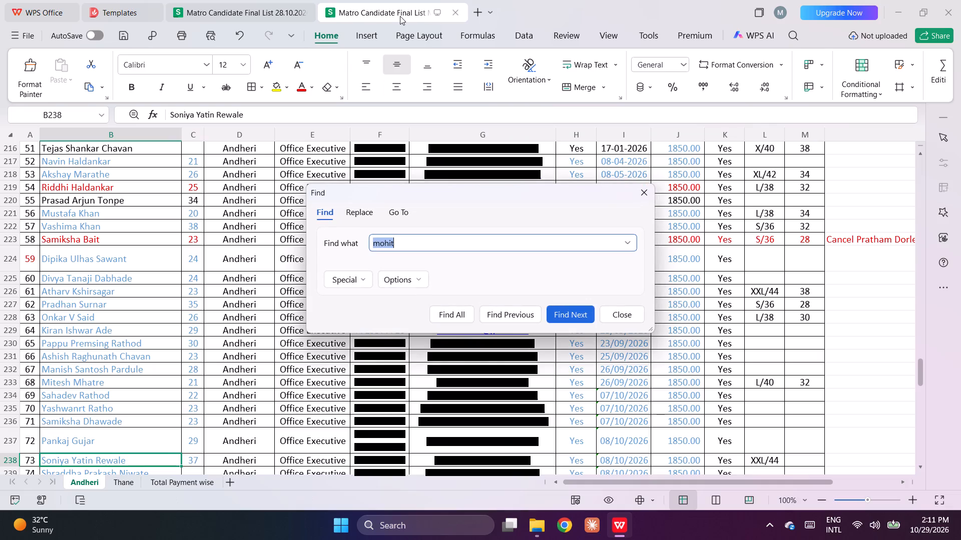
{"action": "type", "text": "mohit"}
{"action": "key", "text": "space"}
{"action": "key", "text": "Return"}
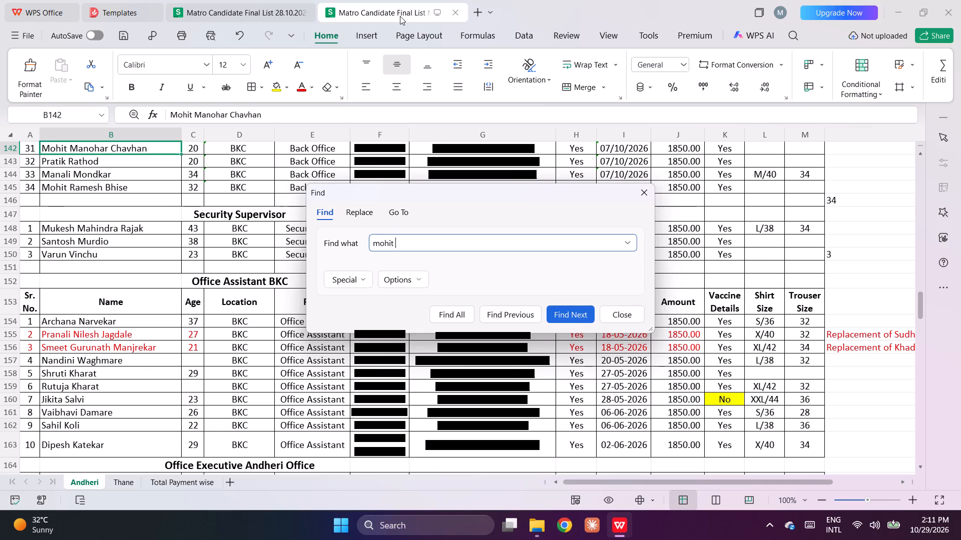
{"action": "key", "text": "Return"}
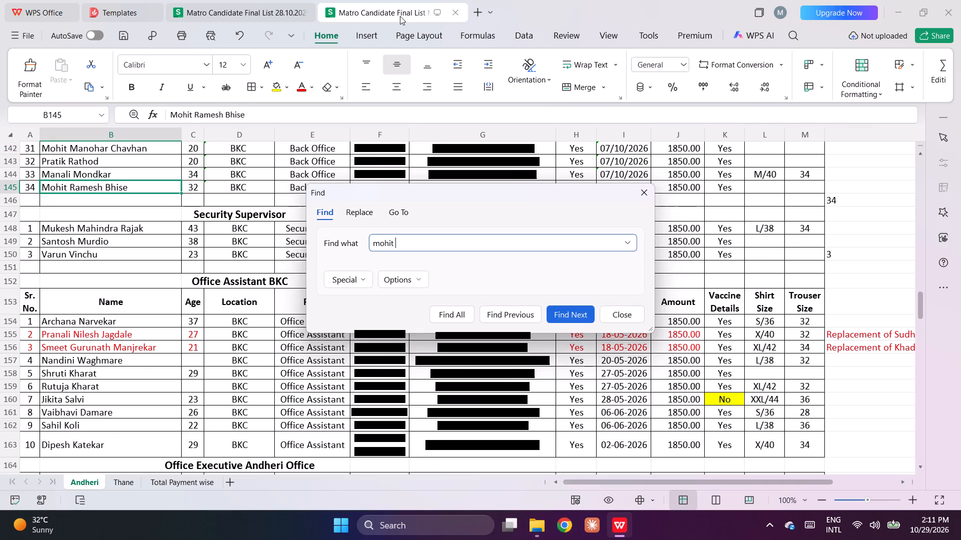
{"action": "key", "text": "Escape"}
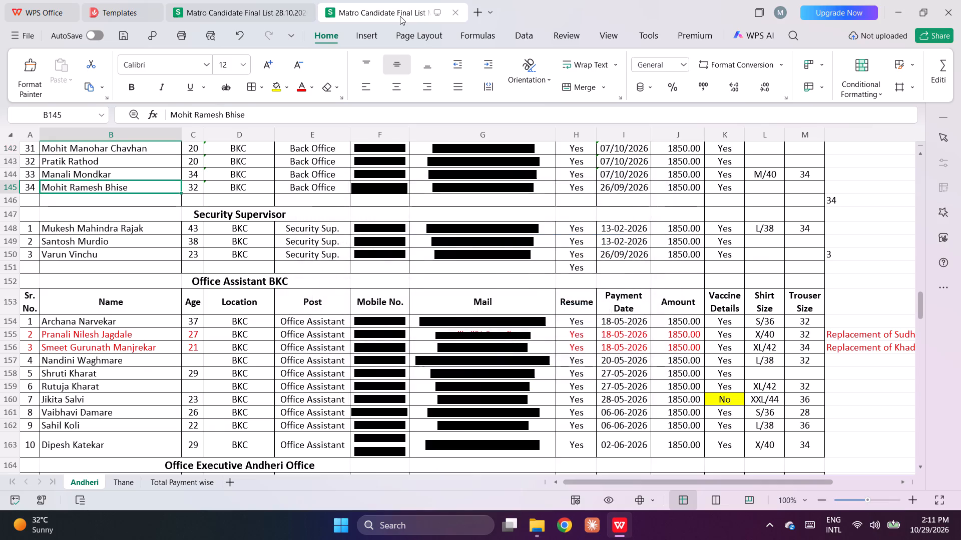
Copy the Back Office BKC record with serial number 34 in the Mail list, from Name through Vaccine Details.
{"action": "key", "text": "Left"}
{"action": "key", "text": "Right"}
{"action": "key", "text": "shift+Right"}
{"action": "key", "text": "shift+Right"}
{"action": "key", "text": "shift+Right"}
{"action": "key", "text": "shift+Right"}
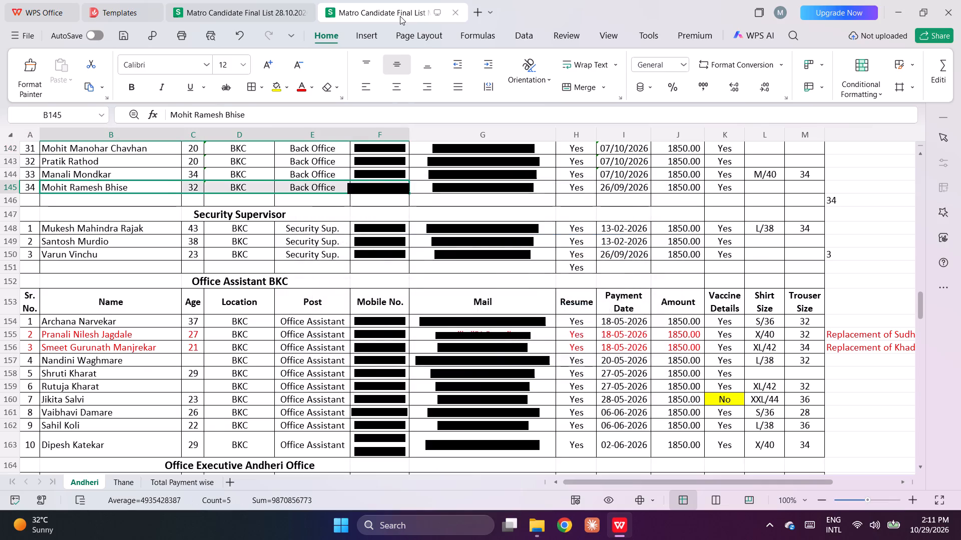
{"action": "key", "text": "shift+Right"}
{"action": "key", "text": "shift+Right"}
{"action": "key", "text": "shift+Right"}
{"action": "key", "text": "shift+Right"}
{"action": "key", "text": "shift+Right"}
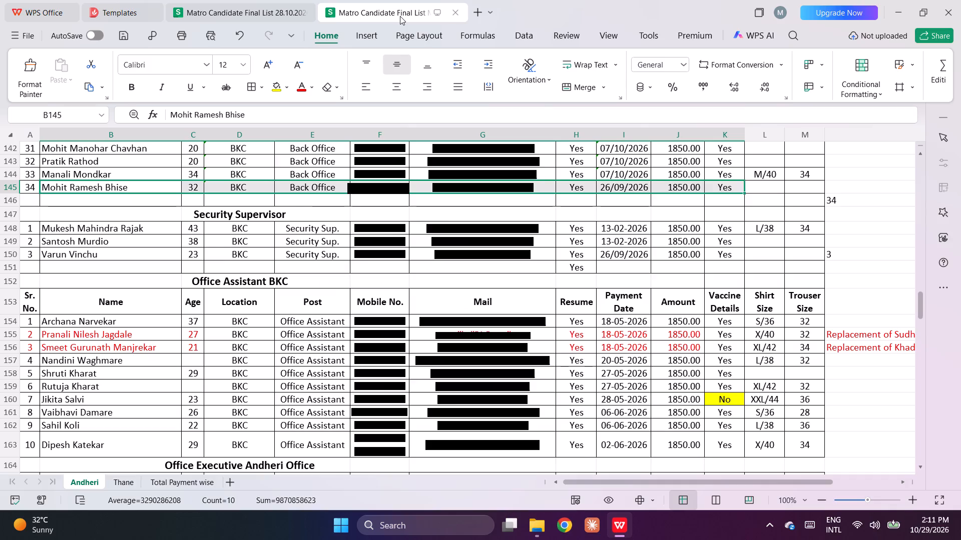
{"action": "key", "text": "ctrl+c"}
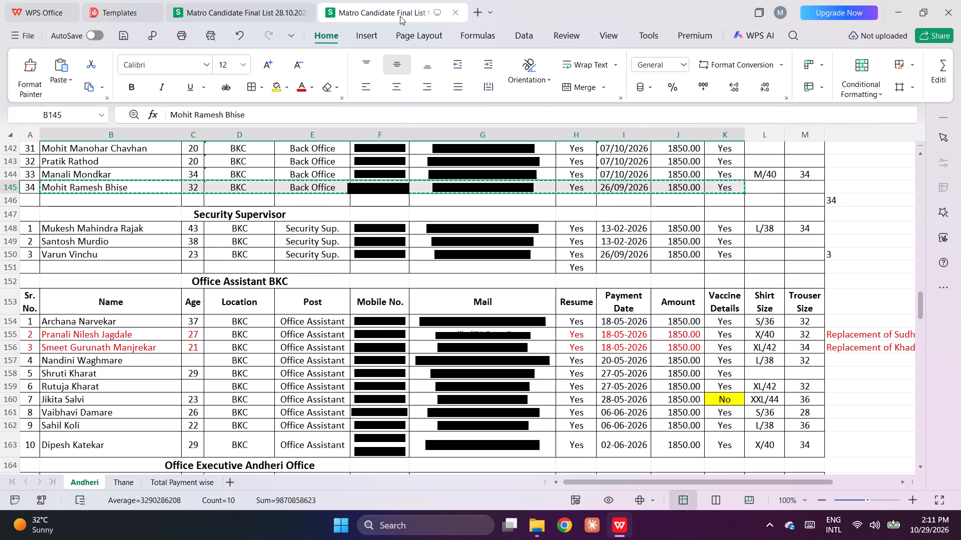
Review the Back Office BKC rows in the Mail list, from serial number 34 up to the section heading and back down.
{"action": "key", "text": "Left"}
{"action": "key", "text": "Up"}
{"action": "key", "text": "Up"}
{"action": "key", "text": "Up"}
{"action": "key", "text": "Up"}
{"action": "key", "text": "Up"}
{"action": "key", "text": "Up"}
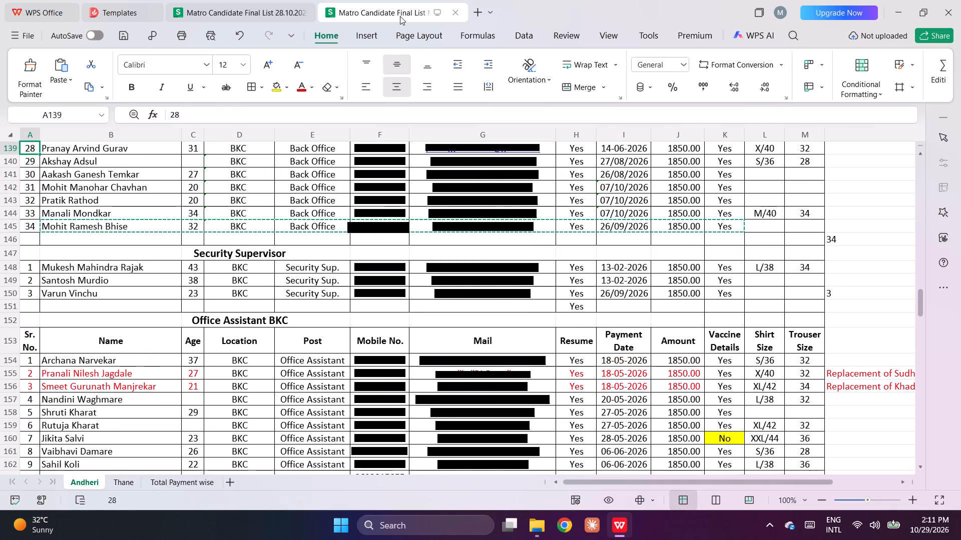
{"action": "key", "text": "Up"}
{"action": "key", "text": "Up"}
{"action": "key", "text": "Up"}
{"action": "key", "text": "Up"}
{"action": "key", "text": "Up"}
{"action": "key", "text": "Up"}
{"action": "key", "text": "Up"}
{"action": "key", "text": "Up"}
{"action": "key", "text": "Up"}
{"action": "key", "text": "Up"}
{"action": "key", "text": "Up"}
{"action": "key", "text": "Up"}
{"action": "key", "text": "Up"}
{"action": "key", "text": "Up"}
{"action": "key", "text": "Up"}
{"action": "key", "text": "Up"}
{"action": "key", "text": "Up"}
{"action": "key", "text": "Up"}
{"action": "key", "text": "Up"}
{"action": "key", "text": "Up"}
{"action": "key", "text": "Up"}
{"action": "key", "text": "Up"}
{"action": "key", "text": "Up"}
{"action": "key", "text": "Up"}
{"action": "key", "text": "Up"}
{"action": "key", "text": "Up"}
{"action": "key", "text": "Up"}
{"action": "key", "text": "Up"}
{"action": "key", "text": "Up"}
{"action": "key", "text": "Up"}
{"action": "key", "text": "Up"}
{"action": "key", "text": "Up"}
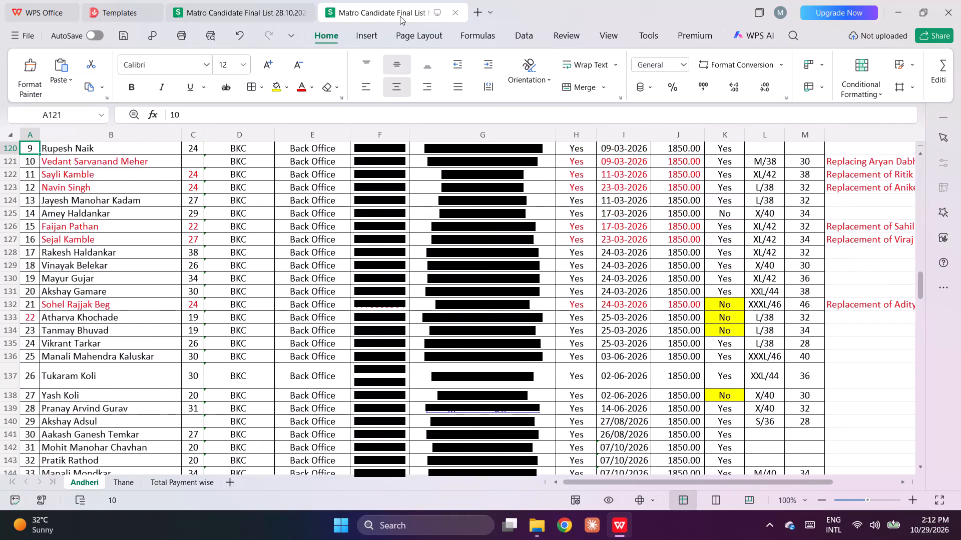
{"action": "key", "text": "Down"}
{"action": "key", "text": "Down"}
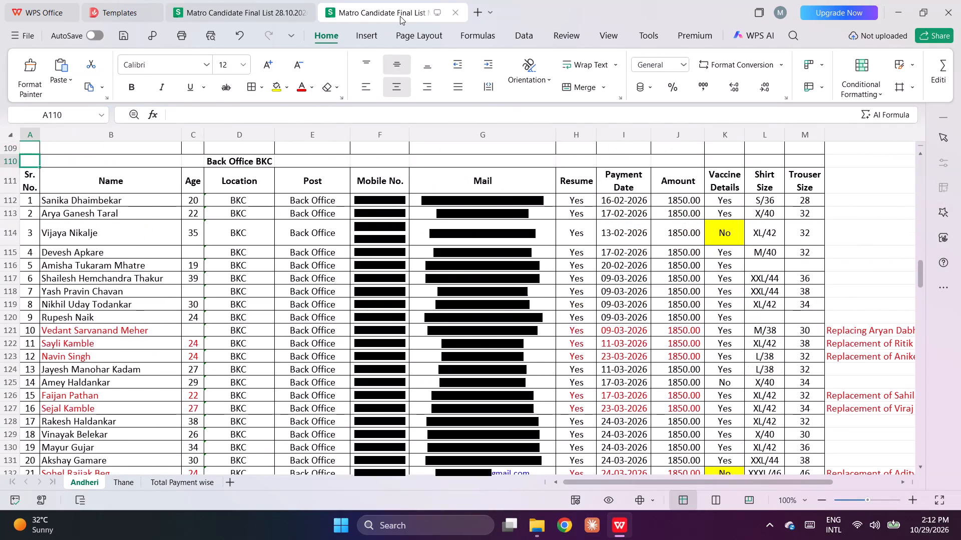
{"action": "key", "text": "Down"}
{"action": "key", "text": "Down"}
{"action": "key", "text": "Down"}
{"action": "key", "text": "Down"}
{"action": "key", "text": "Down"}
{"action": "key", "text": "Down"}
{"action": "key", "text": "Down"}
{"action": "key", "text": "Down"}
{"action": "key", "text": "Down"}
{"action": "key", "text": "Down"}
{"action": "key", "text": "Down"}
{"action": "key", "text": "Down"}
{"action": "key", "text": "Down"}
{"action": "key", "text": "Down"}
{"action": "key", "text": "Down"}
{"action": "key", "text": "Down"}
{"action": "key", "text": "Down"}
{"action": "key", "text": "Down"}
{"action": "key", "text": "Down"}
{"action": "key", "text": "Down"}
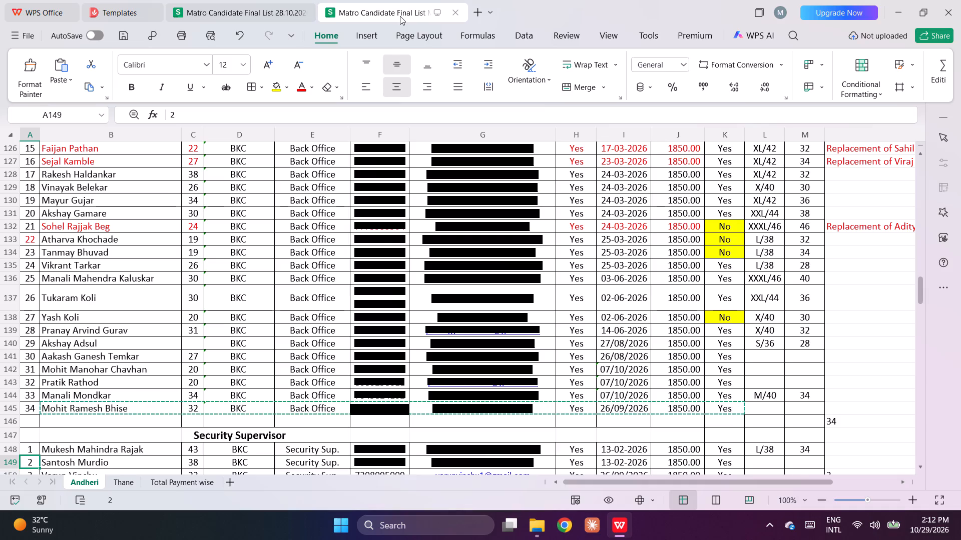
Return to the dated final list and review its Back Office BKC rows up to the section heading and back down to serial number 34.
{"action": "double_click", "coordinate": [229, 19]}
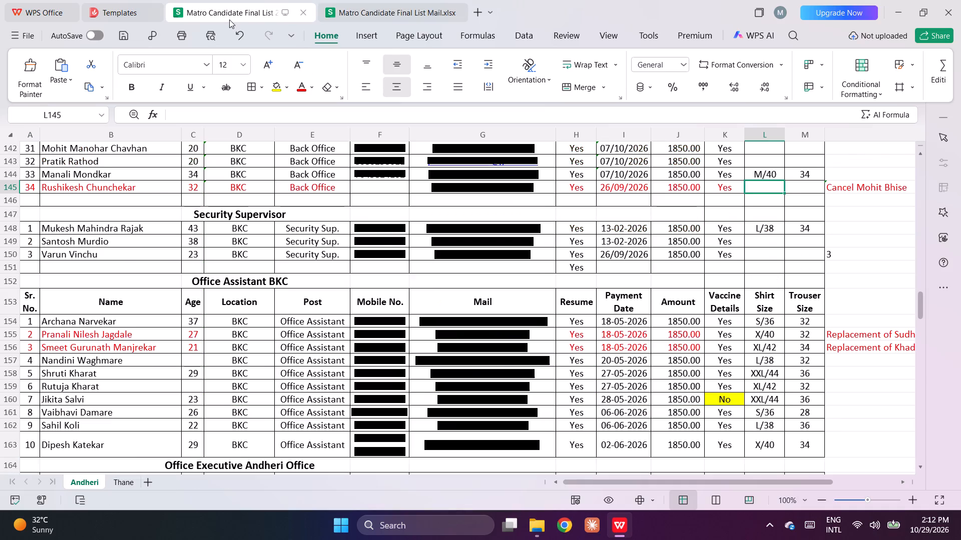
{"action": "key", "text": "Left"}
{"action": "key", "text": "Down"}
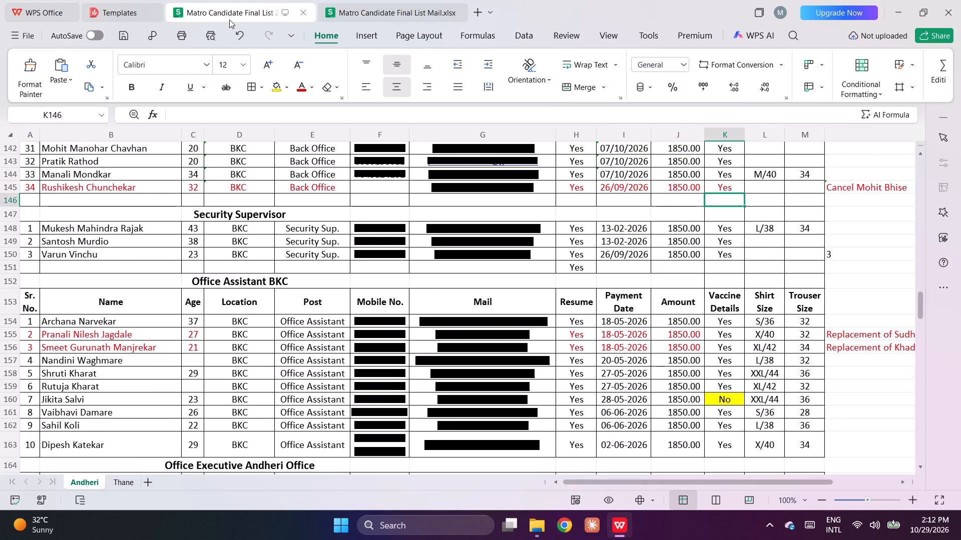
{"action": "left_click_drag", "start_coordinate": [282, 286], "coordinate": [291, 409]}
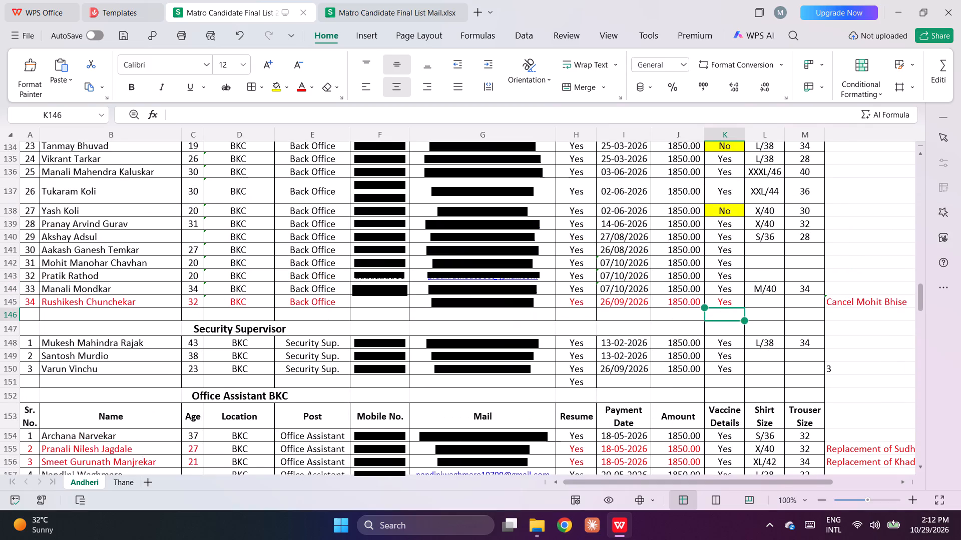
{"action": "key", "text": "Left"}
{"action": "key", "text": "Left"}
{"action": "key", "text": "Left"}
{"action": "key", "text": "Left"}
{"action": "key", "text": "Left"}
{"action": "key", "text": "Left"}
{"action": "key", "text": "Left"}
{"action": "key", "text": "Left"}
{"action": "key", "text": "Left"}
{"action": "key", "text": "Left"}
{"action": "key", "text": "Left"}
{"action": "key", "text": "Left"}
{"action": "key", "text": "Left"}
{"action": "key", "text": "Left"}
{"action": "key", "text": "Left"}
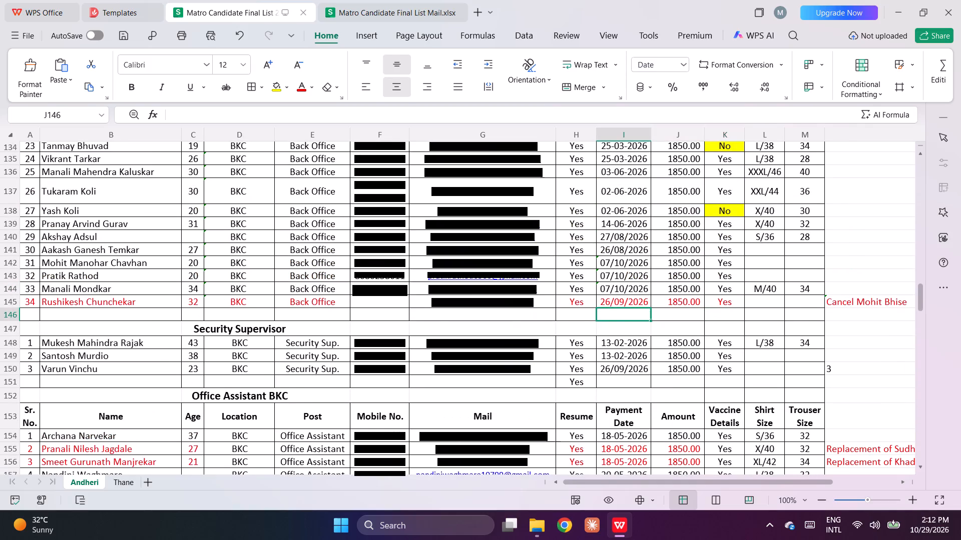
{"action": "key", "text": "Up"}
{"action": "key", "text": "Up"}
{"action": "key", "text": "Up"}
{"action": "key", "text": "Up"}
{"action": "key", "text": "Up"}
{"action": "key", "text": "Up"}
{"action": "key", "text": "Up"}
{"action": "key", "text": "Up"}
{"action": "key", "text": "Up"}
{"action": "key", "text": "Up"}
{"action": "key", "text": "Up"}
{"action": "key", "text": "Up"}
{"action": "key", "text": "Up"}
{"action": "key", "text": "Up"}
{"action": "key", "text": "Up"}
{"action": "key", "text": "Up"}
{"action": "key", "text": "Up"}
{"action": "key", "text": "Up"}
{"action": "key", "text": "Up"}
{"action": "key", "text": "Up"}
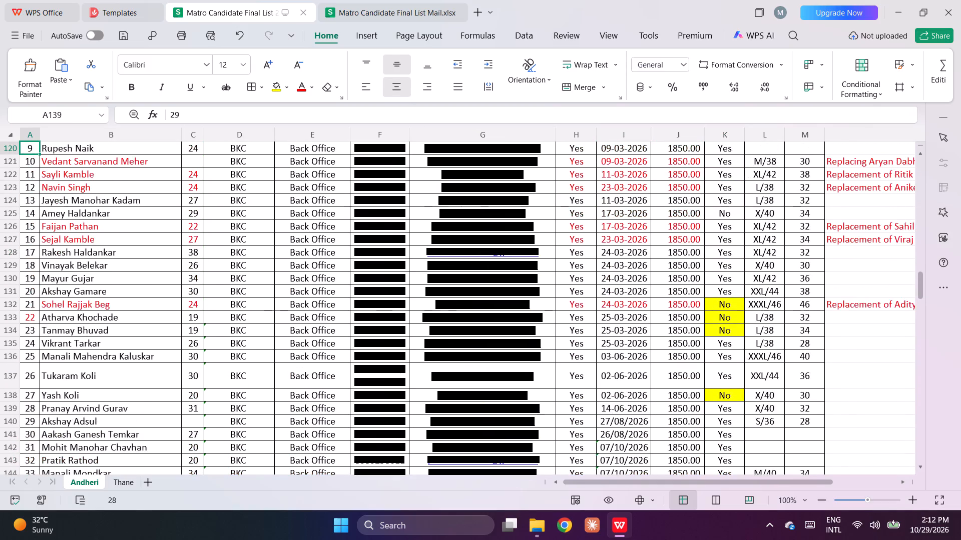
{"action": "key", "text": "Up"}
{"action": "key", "text": "Up"}
{"action": "key", "text": "Up"}
{"action": "key", "text": "Up"}
{"action": "key", "text": "Up"}
{"action": "key", "text": "Up"}
{"action": "key", "text": "Up"}
{"action": "key", "text": "Up"}
{"action": "key", "text": "Up"}
{"action": "key", "text": "Up"}
{"action": "key", "text": "Up"}
{"action": "key", "text": "Up"}
{"action": "key", "text": "Up"}
{"action": "key", "text": "Up"}
{"action": "key", "text": "Up"}
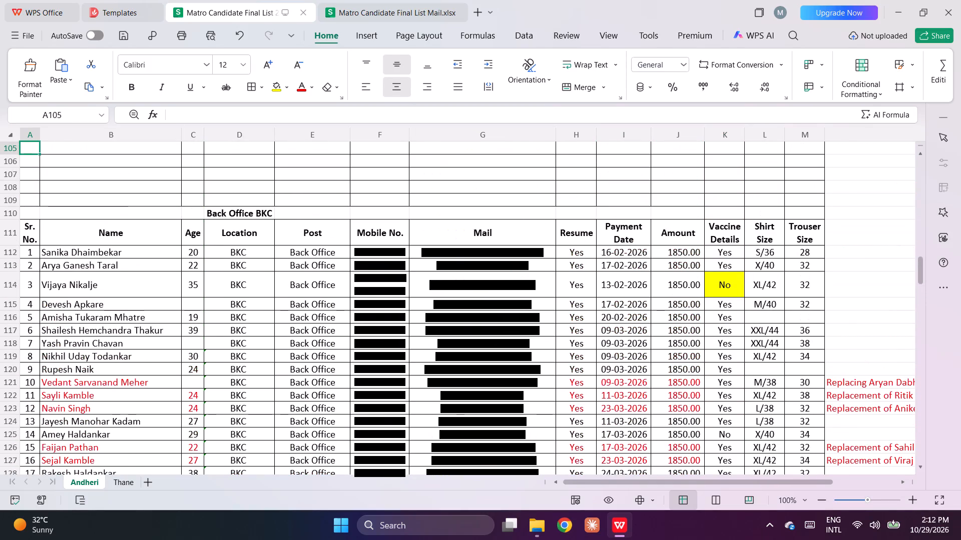
{"action": "key", "text": "Down"}
{"action": "key", "text": "Down"}
{"action": "key", "text": "Down"}
{"action": "key", "text": "Down"}
{"action": "key", "text": "Down"}
{"action": "key", "text": "Down"}
{"action": "key", "text": "Down"}
{"action": "key", "text": "Down"}
{"action": "key", "text": "Down"}
{"action": "key", "text": "Down"}
{"action": "key", "text": "Down"}
{"action": "key", "text": "Down"}
{"action": "key", "text": "Down"}
{"action": "key", "text": "Down"}
{"action": "key", "text": "Down"}
{"action": "key", "text": "Down"}
{"action": "key", "text": "Down"}
{"action": "key", "text": "Down"}
{"action": "key", "text": "Down"}
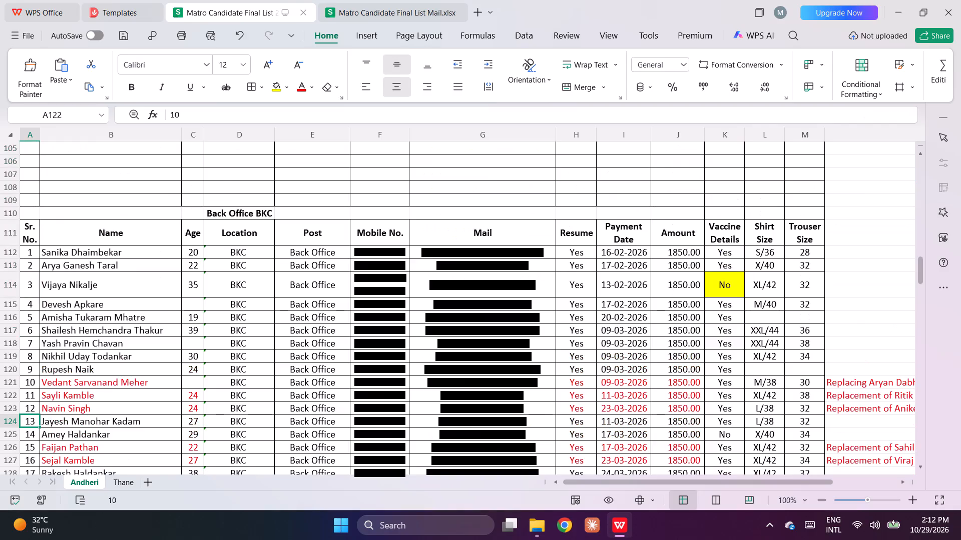
{"action": "key", "text": "Down"}
{"action": "key", "text": "Down"}
{"action": "key", "text": "Down"}
{"action": "key", "text": "Down"}
{"action": "key", "text": "Down"}
{"action": "key", "text": "Down"}
{"action": "key", "text": "Down"}
{"action": "key", "text": "Down"}
{"action": "key", "text": "Down"}
{"action": "key", "text": "Down"}
{"action": "key", "text": "Down"}
{"action": "key", "text": "Down"}
{"action": "key", "text": "Down"}
{"action": "key", "text": "Down"}
{"action": "key", "text": "Down"}
{"action": "key", "text": "Down"}
{"action": "key", "text": "Down"}
{"action": "key", "text": "Down"}
{"action": "key", "text": "Down"}
{"action": "key", "text": "Down"}
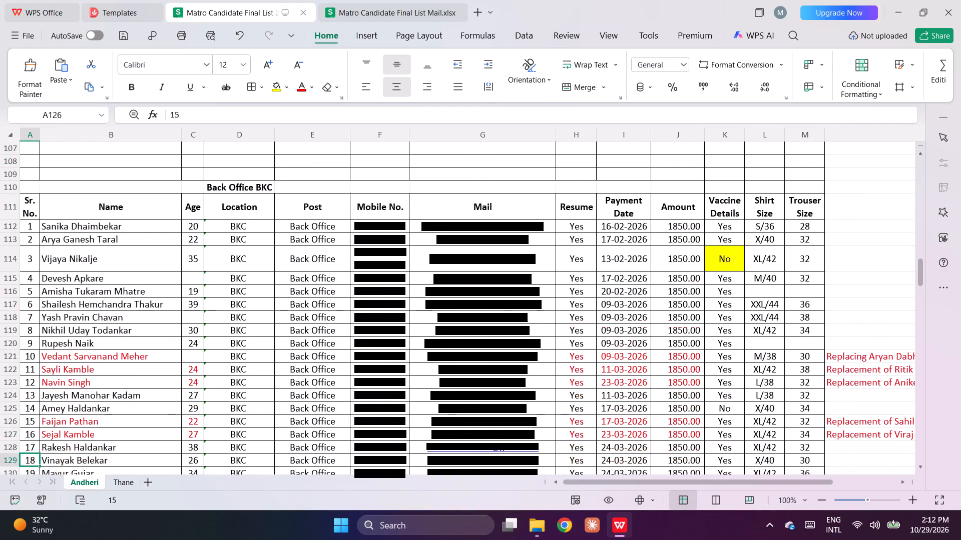
{"action": "key", "text": "Up"}
{"action": "key", "text": "Up"}
{"action": "key", "text": "Up"}
{"action": "key", "text": "Up"}
{"action": "key", "text": "Up"}
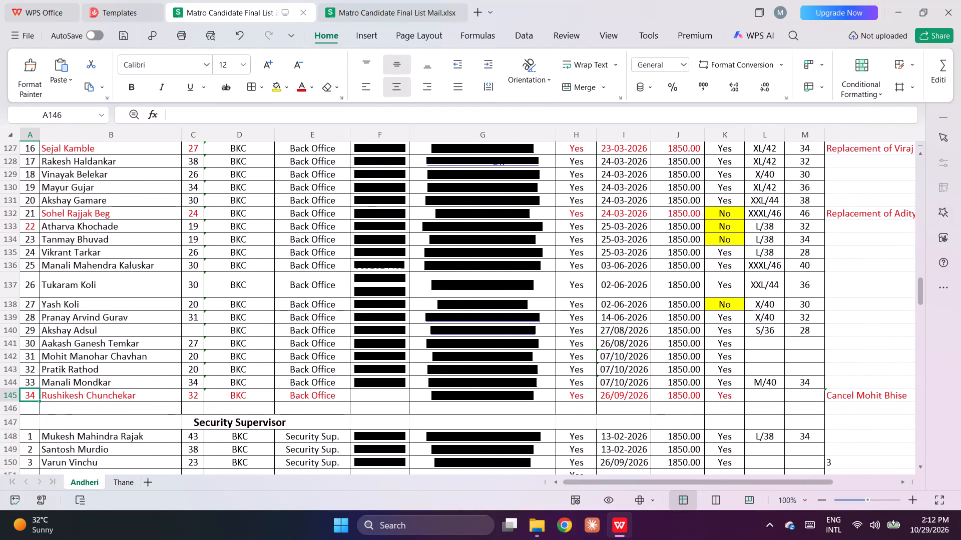
Paste the copied record into the empty Back Office BKC row below serial number 34 and number it 35.
{"action": "key", "text": "Down"}
{"action": "key", "text": "Right"}
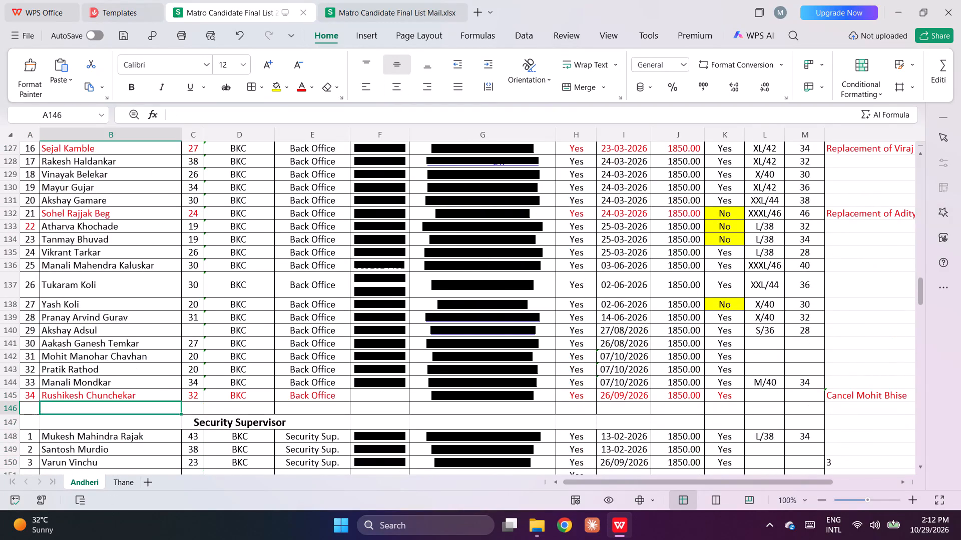
{"action": "key", "text": "ctrl+v"}
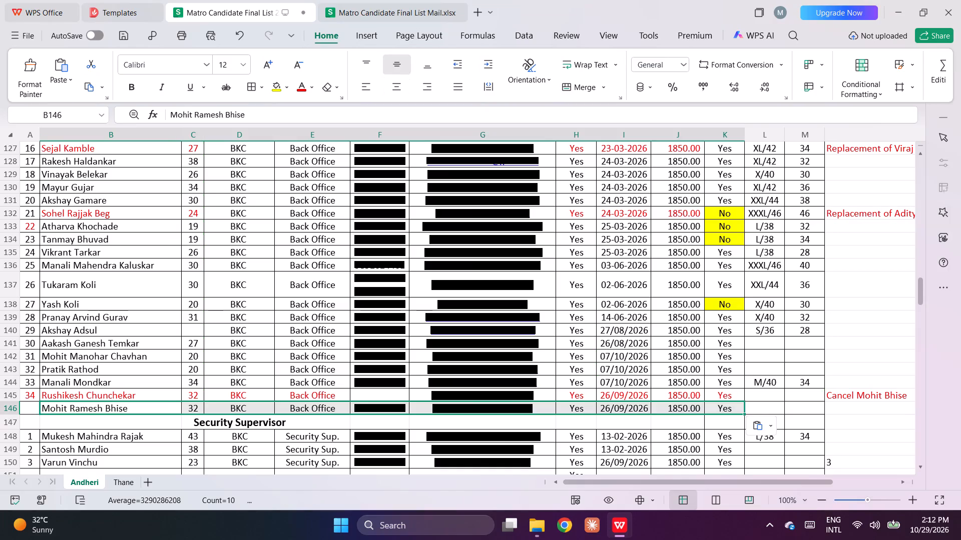
{"action": "key", "text": "Left"}
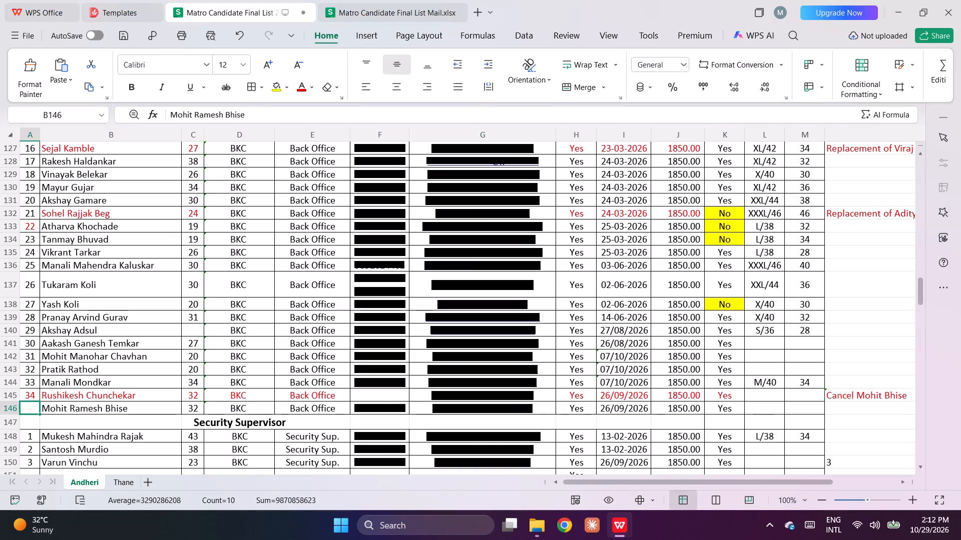
{"action": "type", "text": "35"}
{"action": "key", "text": "Right"}
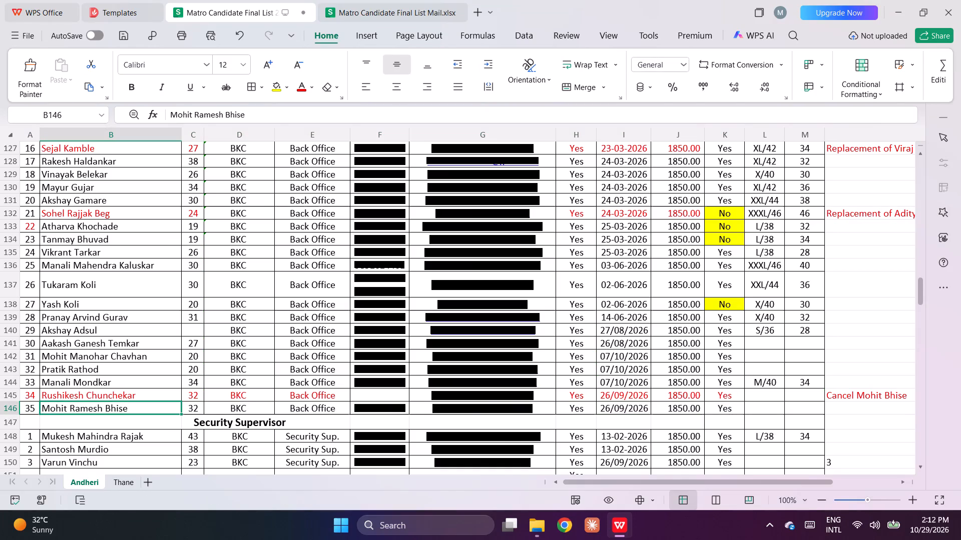
Delete the cancellation remark beside the Back Office BKC row with serial number 34.
{"action": "key", "text": "Right"}
{"action": "key", "text": "Right"}
{"action": "key", "text": "Right"}
{"action": "key", "text": "Right"}
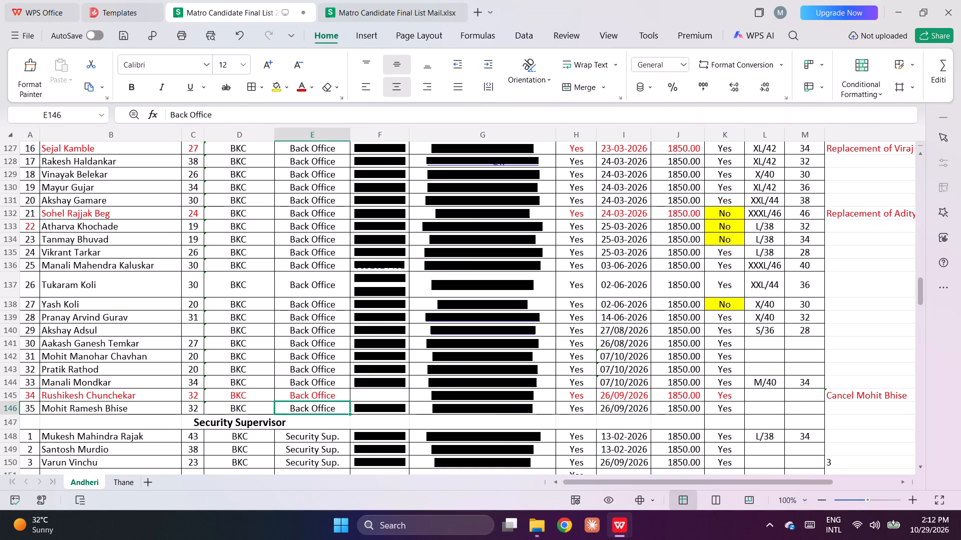
{"action": "key", "text": "Right"}
{"action": "key", "text": "Right"}
{"action": "key", "text": "Right"}
{"action": "key", "text": "Right"}
{"action": "key", "text": "Right"}
{"action": "key", "text": "Right"}
{"action": "key", "text": "Right"}
{"action": "key", "text": "Right"}
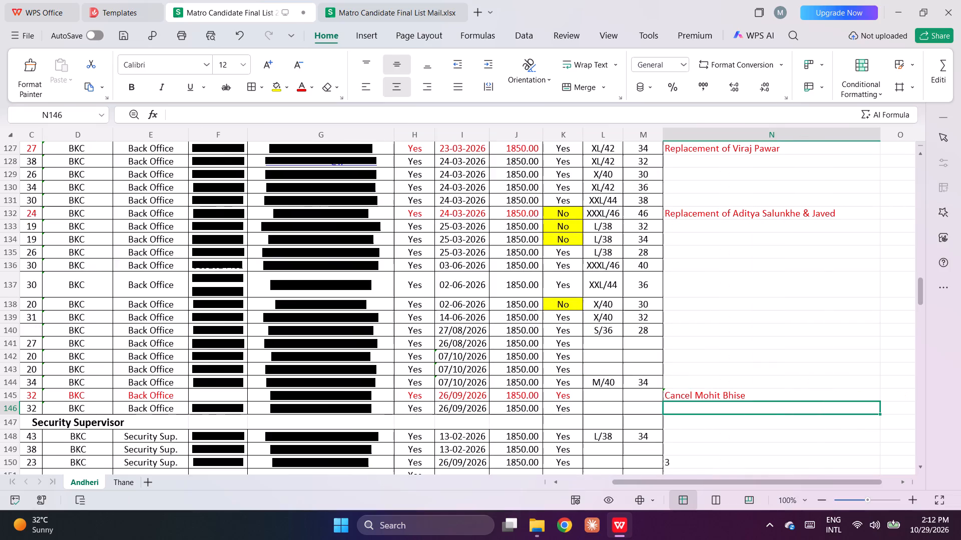
{"action": "key", "text": "Up"}
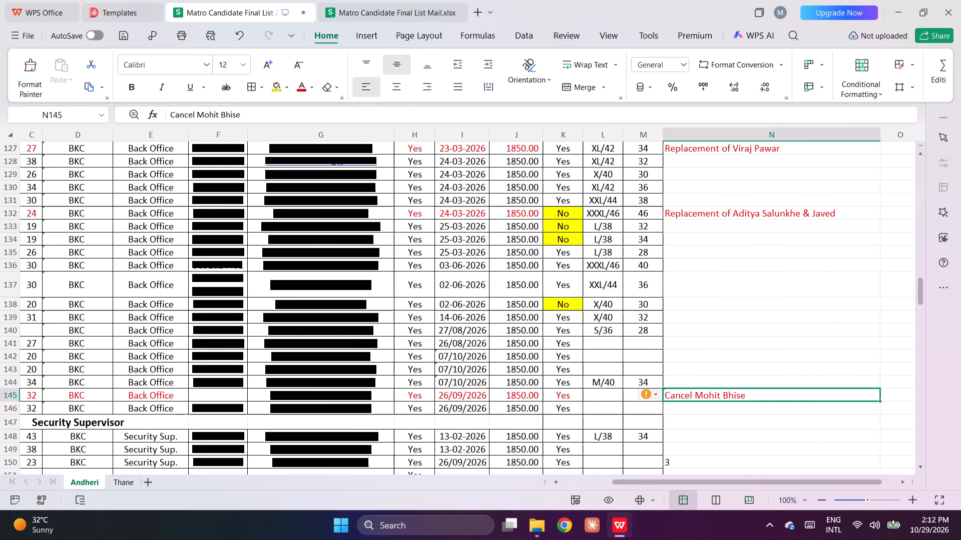
{"action": "key", "text": "Delete"}
Set the font colour of the Back Office BKC row with serial number 34 to black, from serial number through Trouser Size.
{"action": "key", "text": "Left"}
{"action": "key", "text": "Left"}
{"action": "key", "text": "Left"}
{"action": "key", "text": "Left"}
{"action": "key", "text": "Left"}
{"action": "key", "text": "Left"}
{"action": "key", "text": "Left"}
{"action": "key", "text": "Left"}
{"action": "key", "text": "Left"}
{"action": "key", "text": "Left"}
{"action": "key", "text": "Left"}
{"action": "key", "text": "Left"}
{"action": "key", "text": "Left"}
{"action": "key", "text": "Left"}
{"action": "key", "text": "Left"}
{"action": "key", "text": "Left"}
{"action": "key", "text": "Left"}
{"action": "key", "text": "Left"}
{"action": "key", "text": "Left"}
{"action": "key", "text": "Left"}
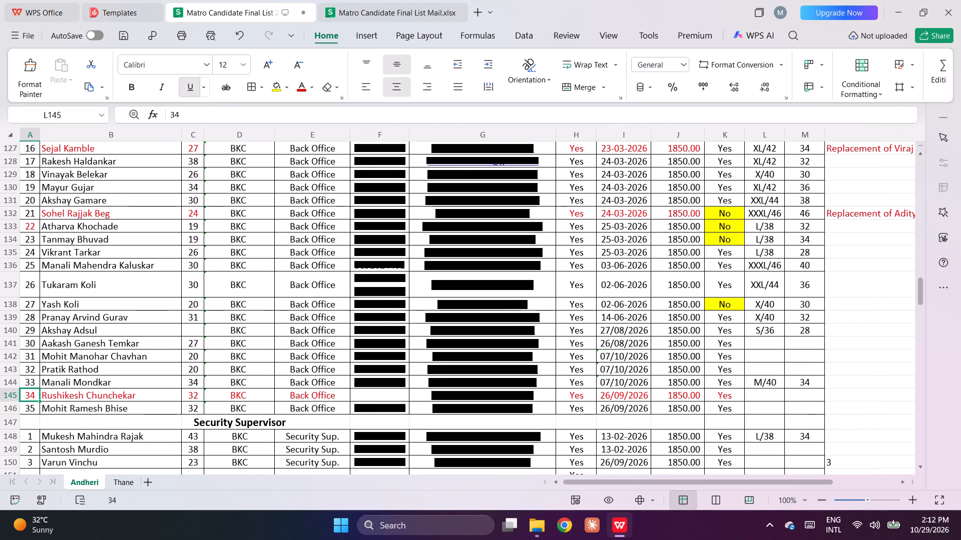
{"action": "key", "text": "Right"}
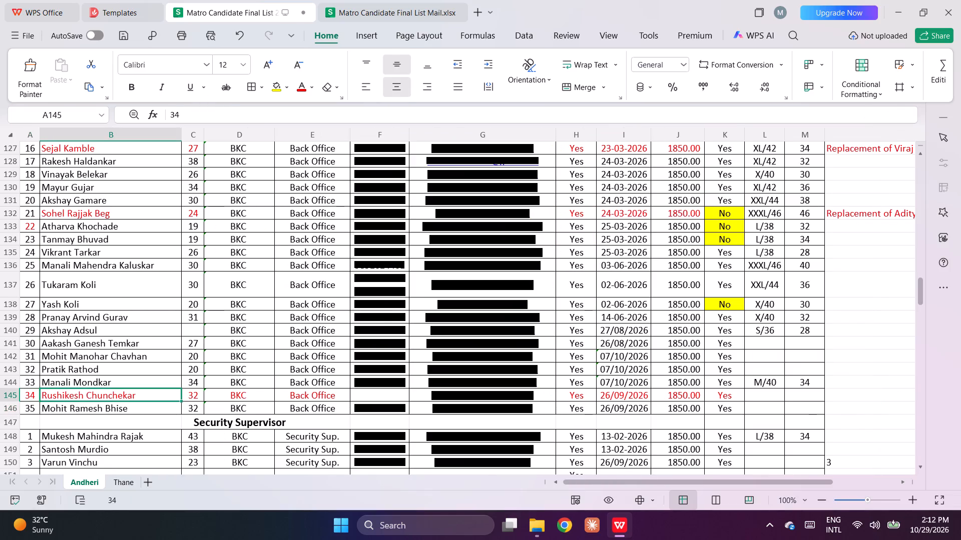
{"action": "key", "text": "Left"}
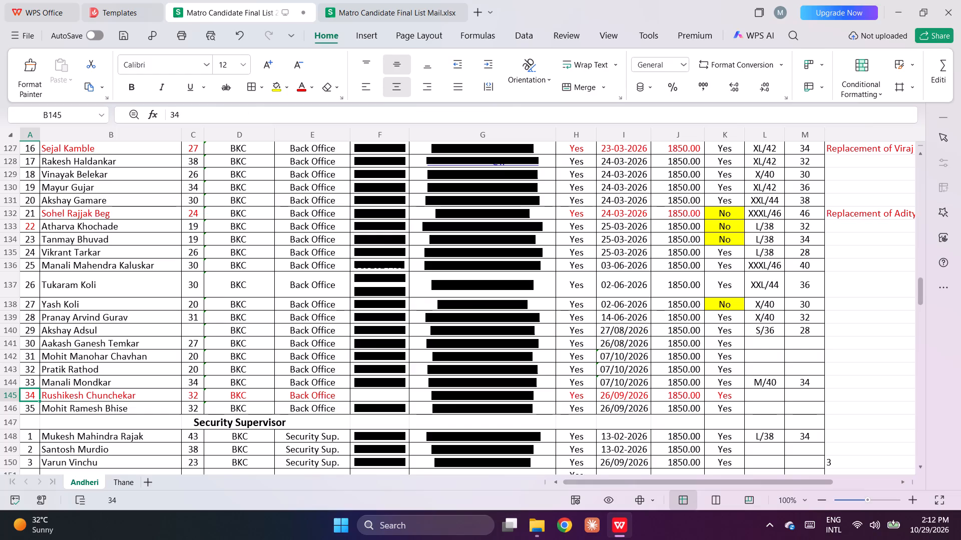
{"action": "key", "text": "shift+Right"}
{"action": "key", "text": "shift+Right"}
{"action": "key", "text": "shift+Right"}
{"action": "key", "text": "shift+Right"}
{"action": "key", "text": "shift+Right"}
{"action": "key", "text": "shift+Right"}
{"action": "key", "text": "shift+Right"}
{"action": "key", "text": "shift+Right"}
{"action": "key", "text": "shift+Right"}
{"action": "key", "text": "shift+Right"}
{"action": "key", "text": "shift+Right"}
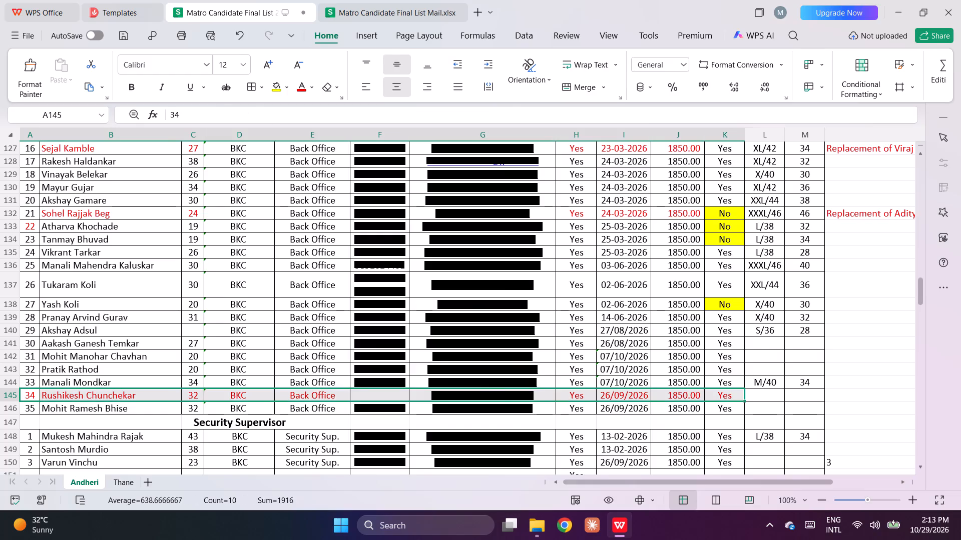
{"action": "key", "text": "shift+Right"}
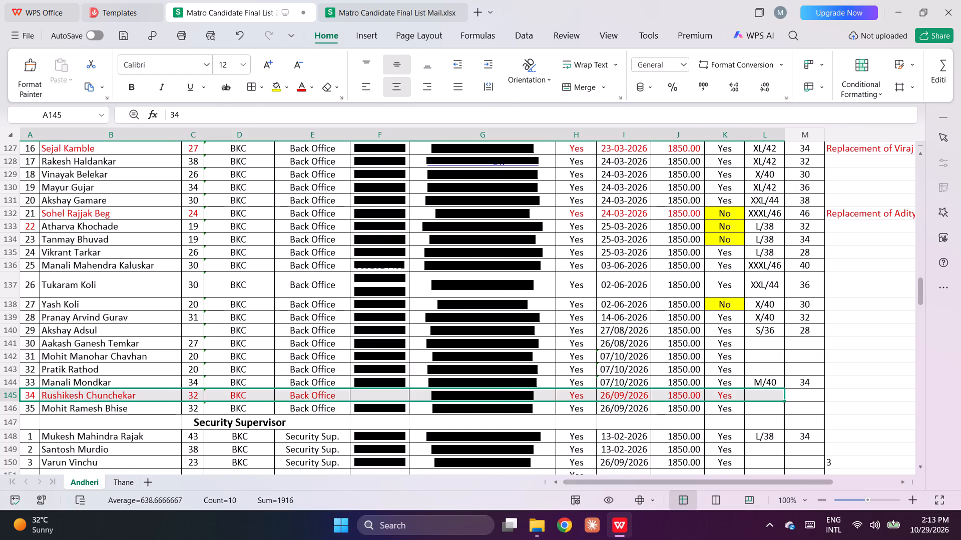
{"action": "left_click", "coordinate": [310, 87]}
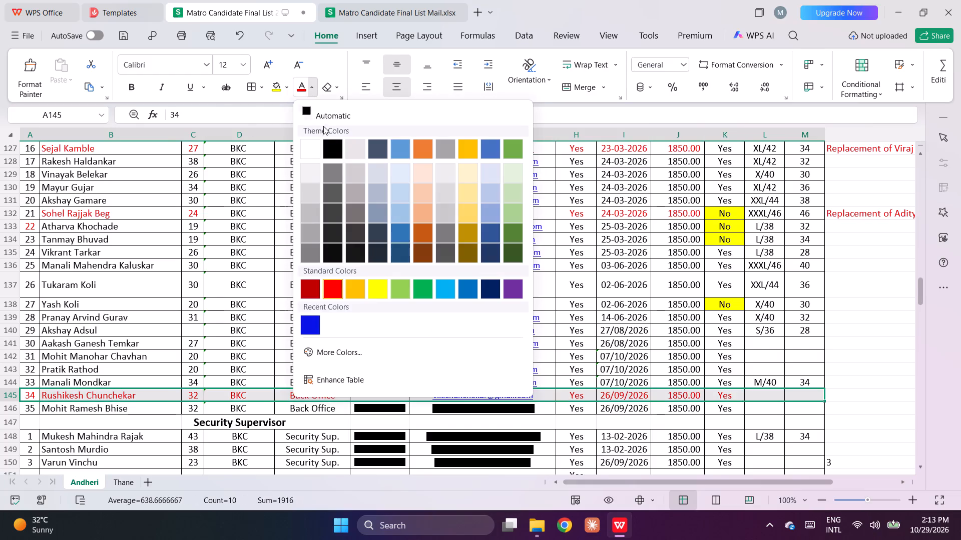
{"action": "left_click", "coordinate": [328, 148]}
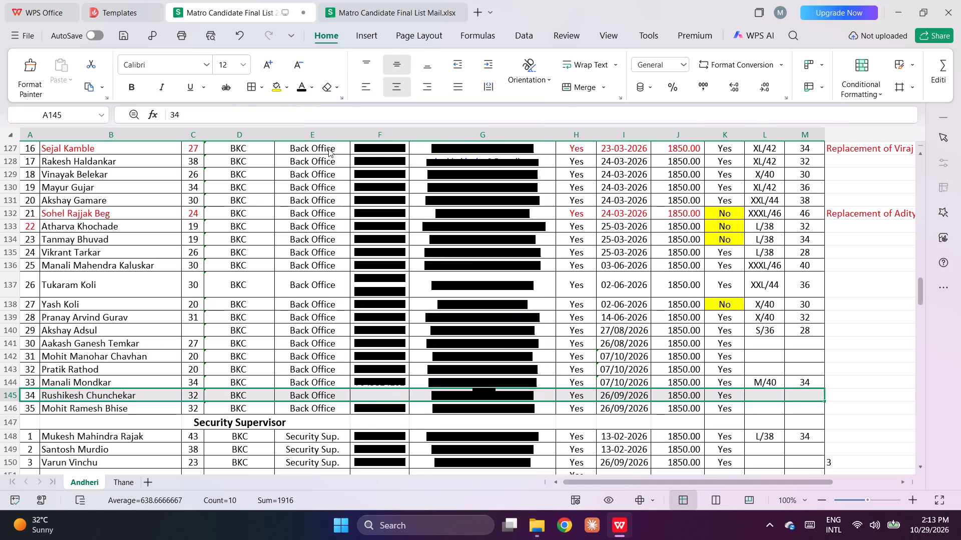
{"action": "key", "text": "Right"}
{"action": "key", "text": "Left"}
{"action": "key", "text": "Left"}
{"action": "key", "text": "Left"}
{"action": "key", "text": "Left"}
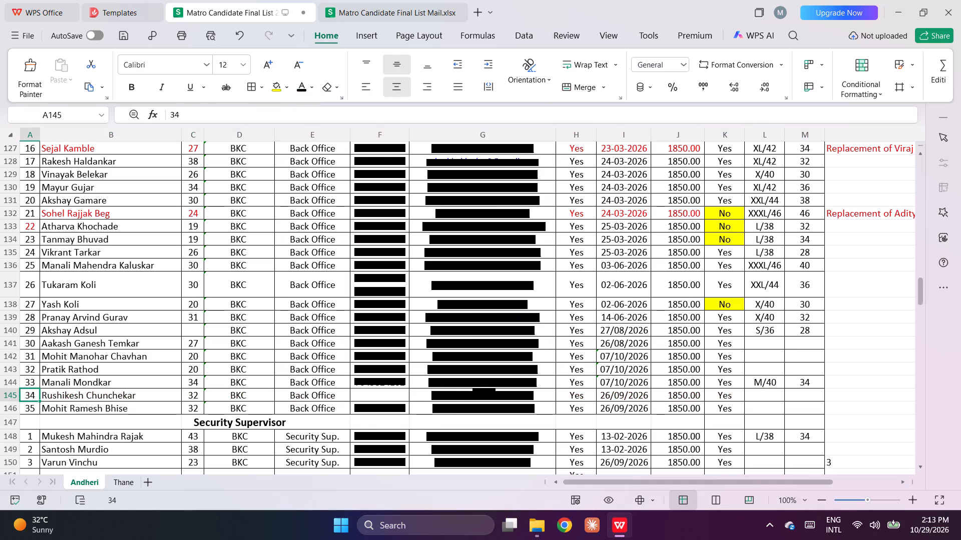
Examine the Back Office BKC record with serial number 34 for missing details, from its serial number to the columns after the designation.
{"action": "key", "text": "Down"}
{"action": "key", "text": "Down"}
{"action": "key", "text": "Up"}
{"action": "key", "text": "Up"}
{"action": "key", "text": "Right"}
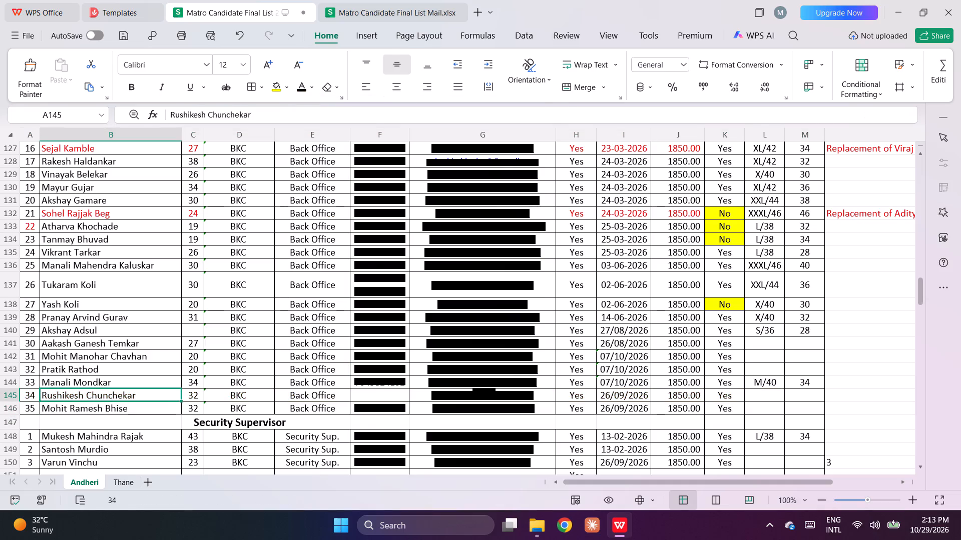
{"action": "key", "text": "Right"}
{"action": "key", "text": "Right"}
{"action": "key", "text": "Right"}
{"action": "key", "text": "Right"}
{"action": "key", "text": "Right"}
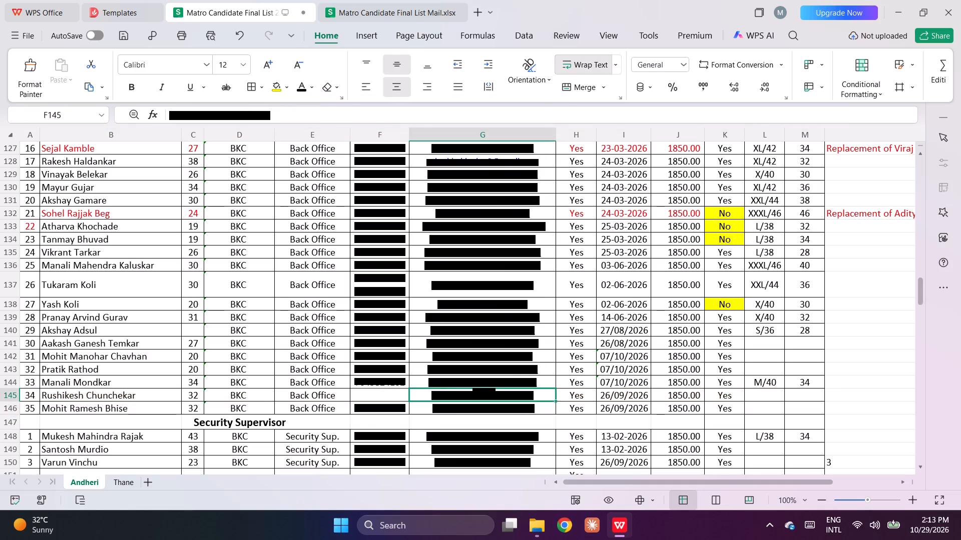
{"action": "key", "text": "Left"}
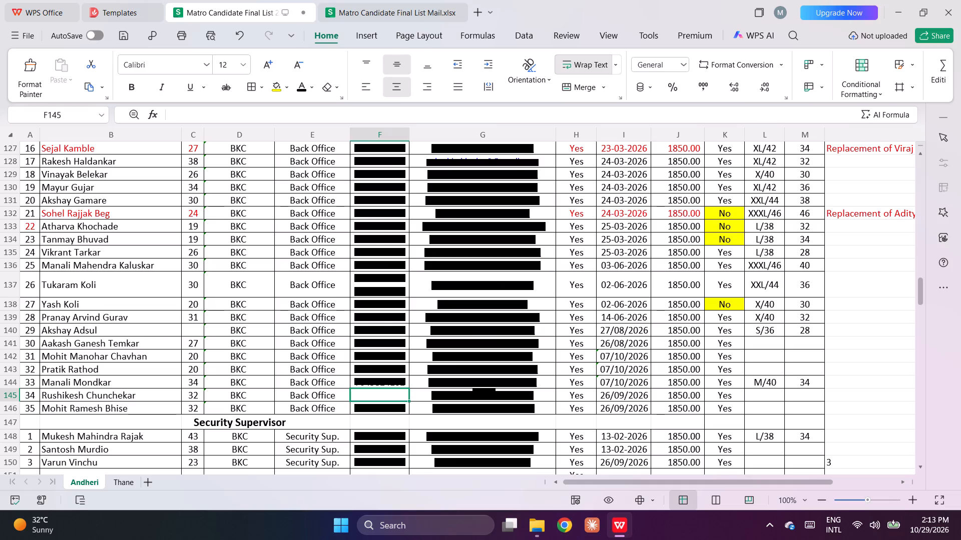
Save the changes to the final candidate list workbook.
{"action": "key", "text": "ctrl+s"}
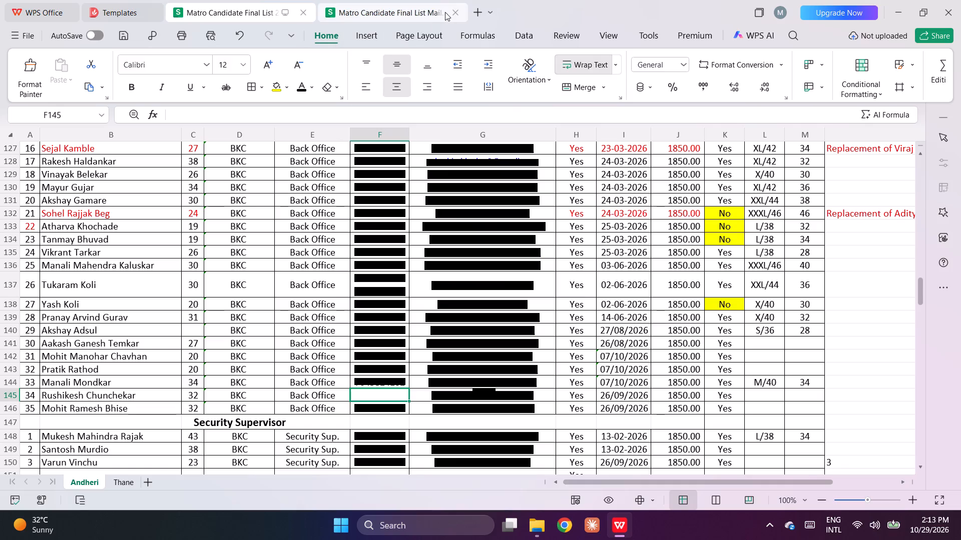
Close the Matro Candidate Final List Mail workbook.
{"action": "left_click", "coordinate": [454, 10]}
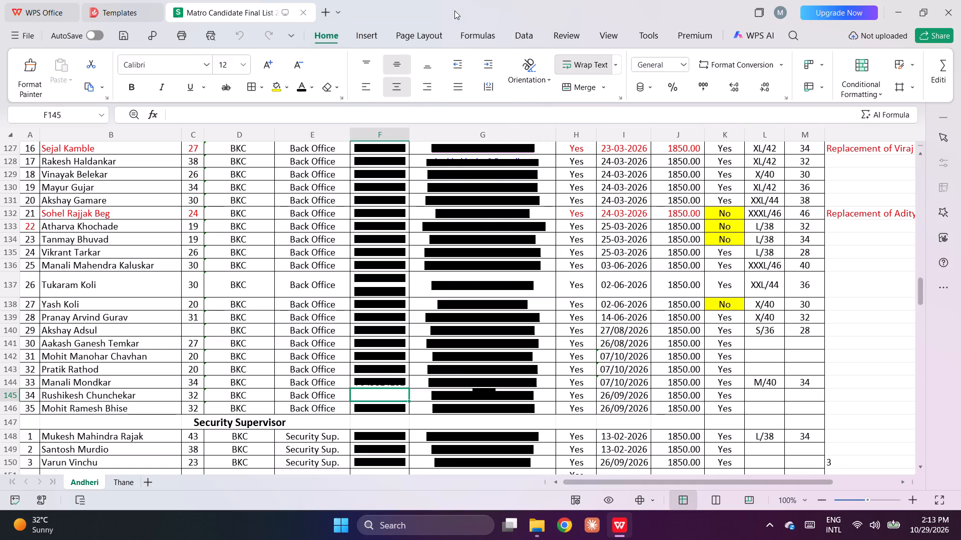
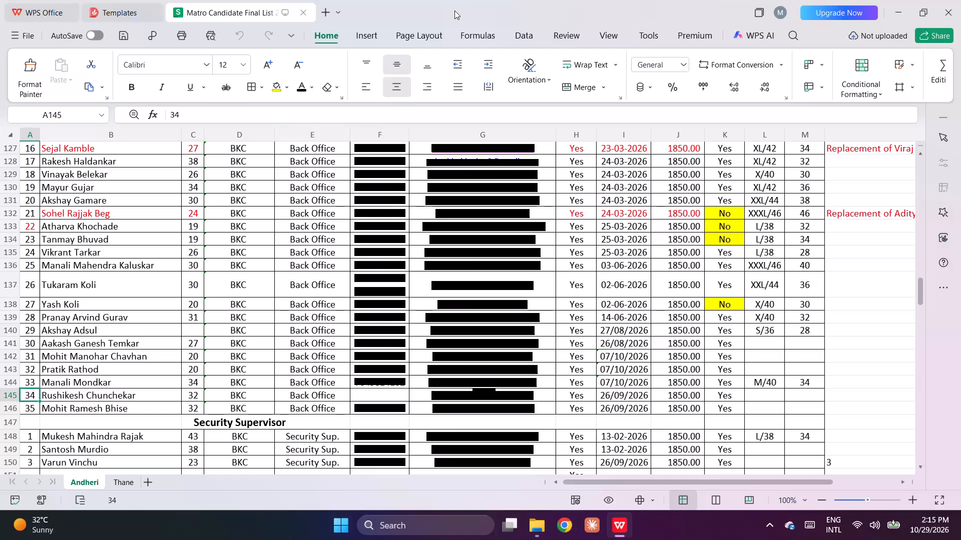
Copy the Back Office BKC record with serial number 34, from Name through Trouser Size.
{"action": "key", "text": "Right"}
{"action": "key", "text": "Left"}
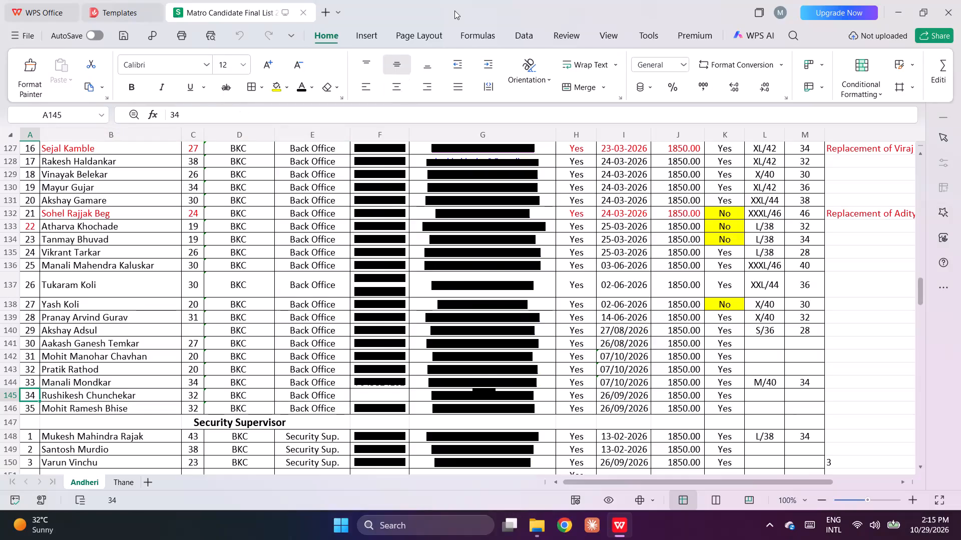
{"action": "key", "text": "shift+Right"}
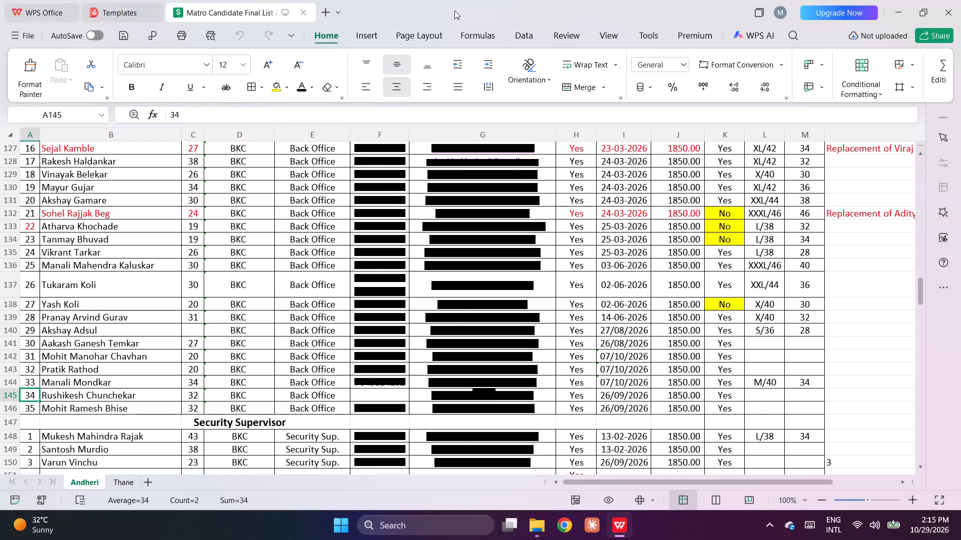
{"action": "key", "text": "Down"}
{"action": "key", "text": "Up"}
{"action": "key", "text": "Right"}
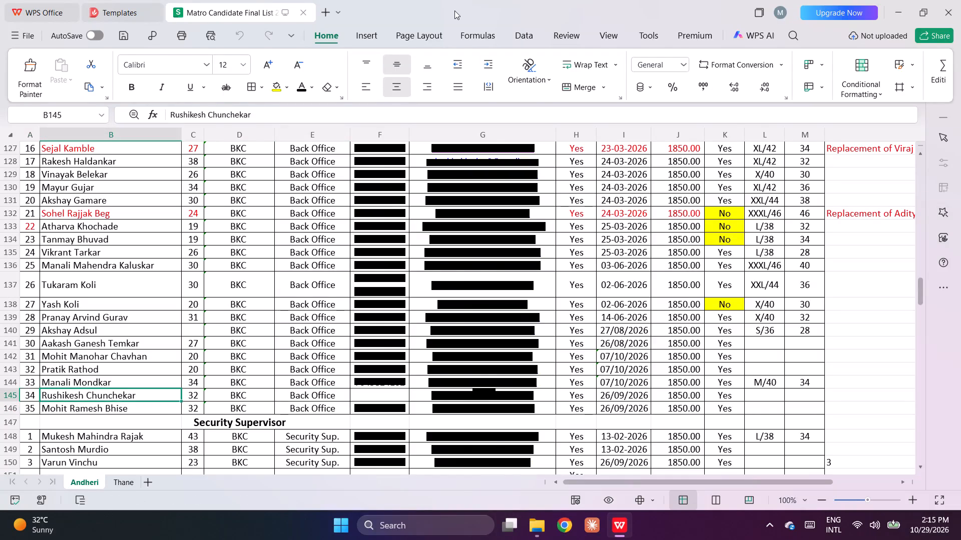
{"action": "key", "text": "Left"}
{"action": "key", "text": "Right"}
{"action": "key", "text": "Left"}
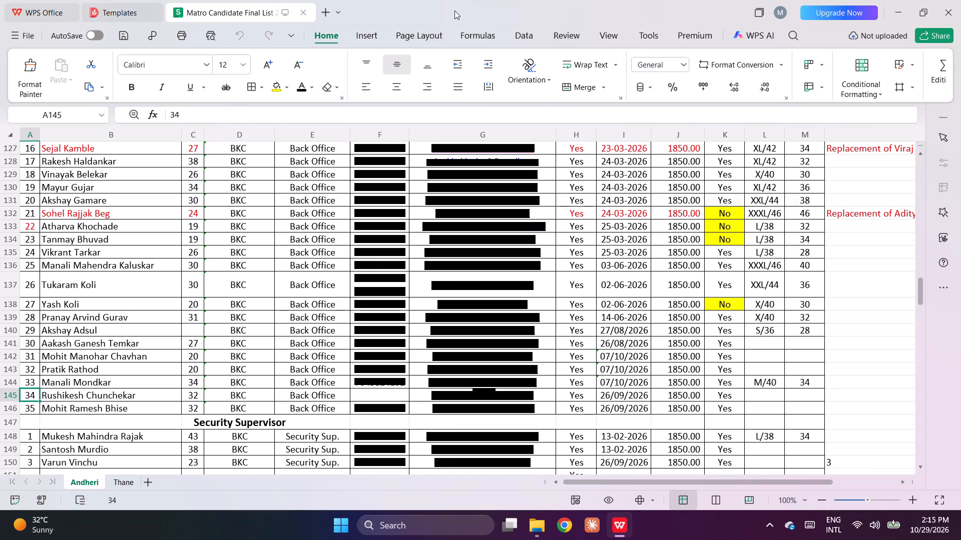
{"action": "key", "text": "Right"}
{"action": "key", "text": "shift+Right"}
{"action": "key", "text": "shift+Right"}
{"action": "key", "text": "shift+Right"}
{"action": "key", "text": "shift+Right"}
{"action": "key", "text": "shift+Right"}
{"action": "key", "text": "shift+Right"}
{"action": "key", "text": "shift+Right"}
{"action": "key", "text": "shift+Right"}
{"action": "key", "text": "shift+Right"}
{"action": "key", "text": "shift+Right"}
{"action": "key", "text": "shift+Right"}
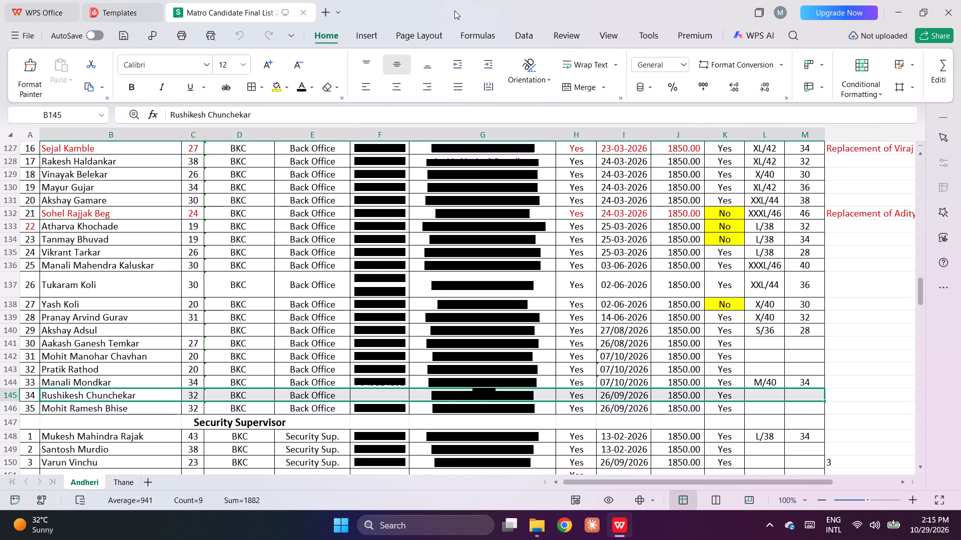
{"action": "key", "text": "ctrl+c"}
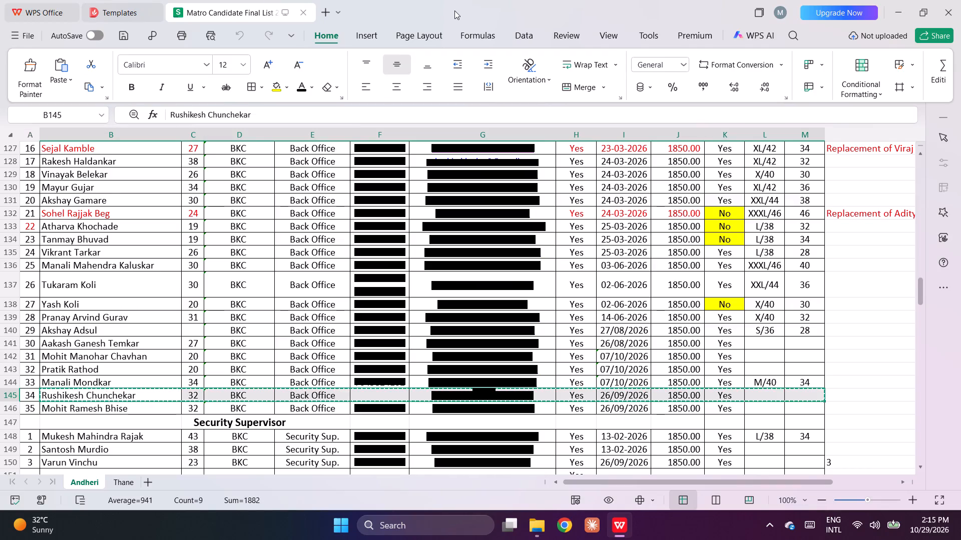
Look through the Andheri sheet's candidate records from Back Office BKC back to the start of the Aqualine list.
{"action": "key", "text": "Up"}
{"action": "key", "text": "Up"}
{"action": "key", "text": "Up"}
{"action": "key", "text": "Up"}
{"action": "key", "text": "Up"}
{"action": "key", "text": "Up"}
{"action": "key", "text": "Up"}
{"action": "key", "text": "Up"}
{"action": "key", "text": "Up"}
{"action": "key", "text": "Up"}
{"action": "key", "text": "Up"}
{"action": "key", "text": "Up"}
{"action": "key", "text": "Up"}
{"action": "key", "text": "Up"}
{"action": "key", "text": "Up"}
{"action": "key", "text": "Up"}
{"action": "key", "text": "Up"}
{"action": "key", "text": "Up"}
{"action": "key", "text": "Up"}
{"action": "key", "text": "Up"}
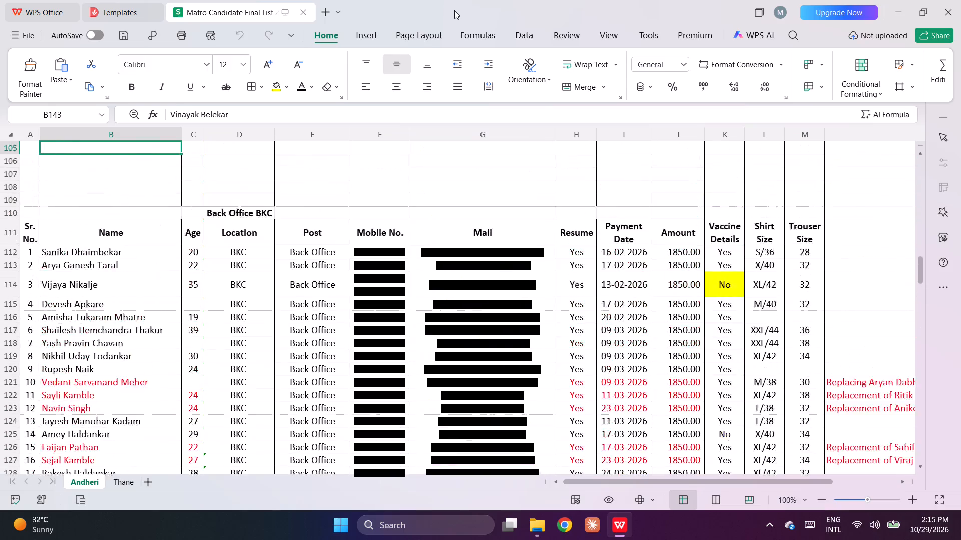
{"action": "key", "text": "Down"}
{"action": "key", "text": "Down"}
{"action": "key", "text": "Down"}
{"action": "key", "text": "Down"}
{"action": "key", "text": "Down"}
{"action": "key", "text": "Up"}
{"action": "key", "text": "Up"}
{"action": "key", "text": "Up"}
{"action": "key", "text": "Up"}
{"action": "key", "text": "Up"}
{"action": "key", "text": "Up"}
{"action": "key", "text": "Up"}
{"action": "key", "text": "Up"}
{"action": "key", "text": "Up"}
{"action": "key", "text": "Up"}
{"action": "key", "text": "Up"}
{"action": "key", "text": "Up"}
{"action": "key", "text": "Up"}
{"action": "key", "text": "Up"}
{"action": "key", "text": "Up"}
{"action": "key", "text": "Up"}
{"action": "key", "text": "Up"}
{"action": "key", "text": "Up"}
{"action": "key", "text": "Up"}
{"action": "key", "text": "Up"}
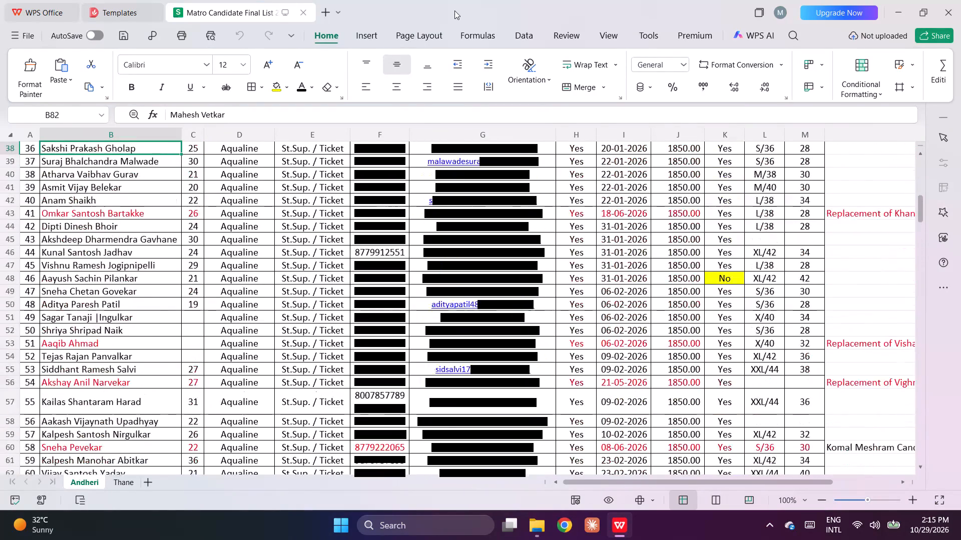
{"action": "key", "text": "Down"}
{"action": "key", "text": "Down"}
{"action": "key", "text": "Down"}
{"action": "key", "text": "Down"}
{"action": "key", "text": "Down"}
{"action": "key", "text": "Down"}
{"action": "key", "text": "Down"}
{"action": "key", "text": "Down"}
{"action": "key", "text": "Down"}
{"action": "key", "text": "Down"}
{"action": "key", "text": "Down"}
{"action": "key", "text": "Down"}
{"action": "key", "text": "Down"}
{"action": "key", "text": "Down"}
{"action": "key", "text": "Down"}
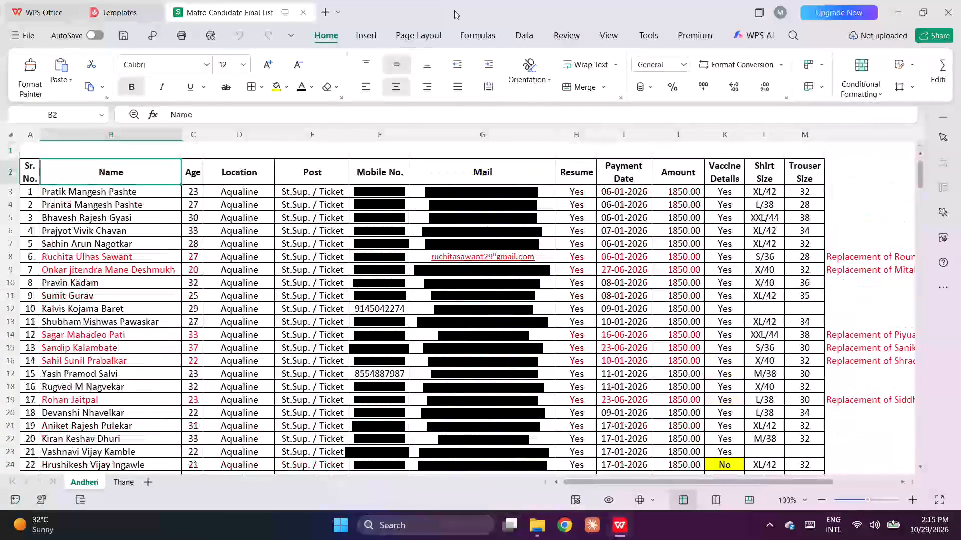
{"action": "key", "text": "Up"}
{"action": "key", "text": "Up"}
{"action": "key", "text": "Up"}
{"action": "key", "text": "Up"}
{"action": "key", "text": "Up"}
{"action": "key", "text": "Up"}
{"action": "key", "text": "Up"}
{"action": "key", "text": "Up"}
{"action": "key", "text": "Up"}
{"action": "key", "text": "Up"}
{"action": "key", "text": "Up"}
{"action": "key", "text": "Up"}
{"action": "key", "text": "Up"}
{"action": "key", "text": "Up"}
{"action": "key", "text": "Up"}
{"action": "key", "text": "Up"}
{"action": "key", "text": "Up"}
{"action": "key", "text": "Up"}
{"action": "key", "text": "Up"}
{"action": "key", "text": "Up"}
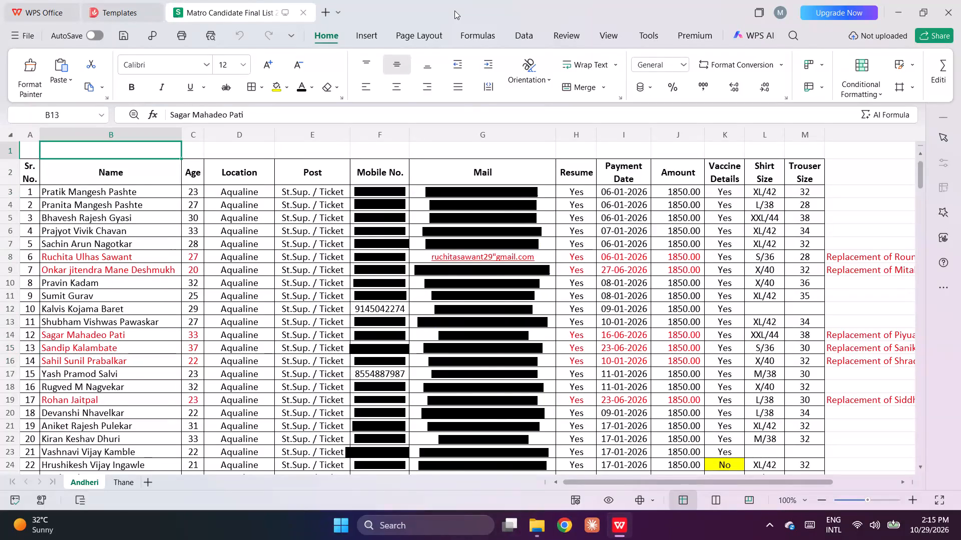
Paste the copied Back Office record into the first empty row of the Office Executive Andheri Office list, starting at the Name column.
{"action": "key", "text": "Down"}
{"action": "key", "text": "Down"}
{"action": "key", "text": "Down"}
{"action": "key", "text": "Down"}
{"action": "key", "text": "Down"}
{"action": "key", "text": "Down"}
{"action": "key", "text": "Down"}
{"action": "key", "text": "Down"}
{"action": "key", "text": "Down"}
{"action": "key", "text": "Down"}
{"action": "key", "text": "Down"}
{"action": "key", "text": "Down"}
{"action": "key", "text": "Down"}
{"action": "key", "text": "Down"}
{"action": "key", "text": "Down"}
{"action": "key", "text": "Down"}
{"action": "key", "text": "Down"}
{"action": "key", "text": "Down"}
{"action": "key", "text": "Down"}
{"action": "key", "text": "Down"}
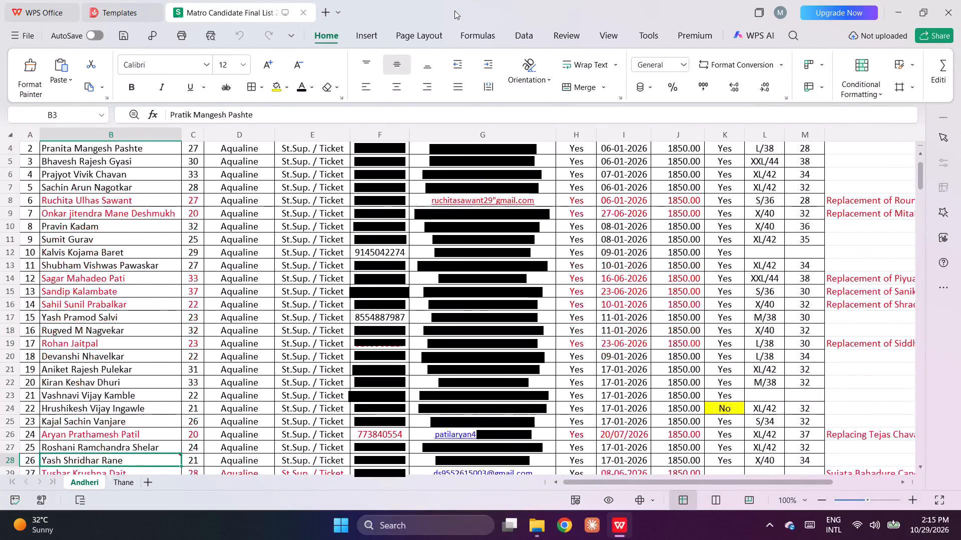
{"action": "key", "text": "Down"}
{"action": "key", "text": "Down"}
{"action": "key", "text": "Down"}
{"action": "key", "text": "Down"}
{"action": "key", "text": "Down"}
{"action": "key", "text": "Down"}
{"action": "key", "text": "Down"}
{"action": "key", "text": "Down"}
{"action": "key", "text": "Down"}
{"action": "key", "text": "Down"}
{"action": "key", "text": "Down"}
{"action": "key", "text": "Down"}
{"action": "key", "text": "Down"}
{"action": "key", "text": "Down"}
{"action": "key", "text": "Down"}
{"action": "key", "text": "Down"}
{"action": "key", "text": "Down"}
{"action": "key", "text": "Down"}
{"action": "key", "text": "Down"}
{"action": "key", "text": "Down"}
{"action": "key", "text": "Down"}
{"action": "key", "text": "Down"}
{"action": "key", "text": "Down"}
{"action": "key", "text": "Down"}
{"action": "key", "text": "Down"}
{"action": "key", "text": "Down"}
{"action": "key", "text": "Down"}
{"action": "key", "text": "Down"}
{"action": "key", "text": "Down"}
{"action": "key", "text": "Down"}
{"action": "key", "text": "Down"}
{"action": "key", "text": "Down"}
{"action": "key", "text": "Down"}
{"action": "key", "text": "Down"}
{"action": "key", "text": "Down"}
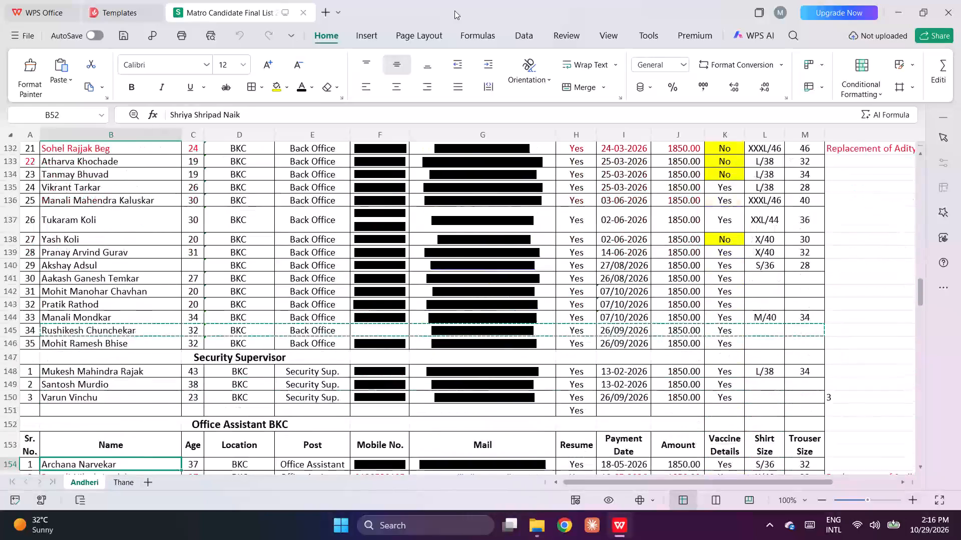
{"action": "key", "text": "Down"}
{"action": "key", "text": "Down"}
{"action": "key", "text": "Down"}
{"action": "key", "text": "Down"}
{"action": "key", "text": "Down"}
{"action": "key", "text": "Down"}
{"action": "key", "text": "Down"}
{"action": "key", "text": "Down"}
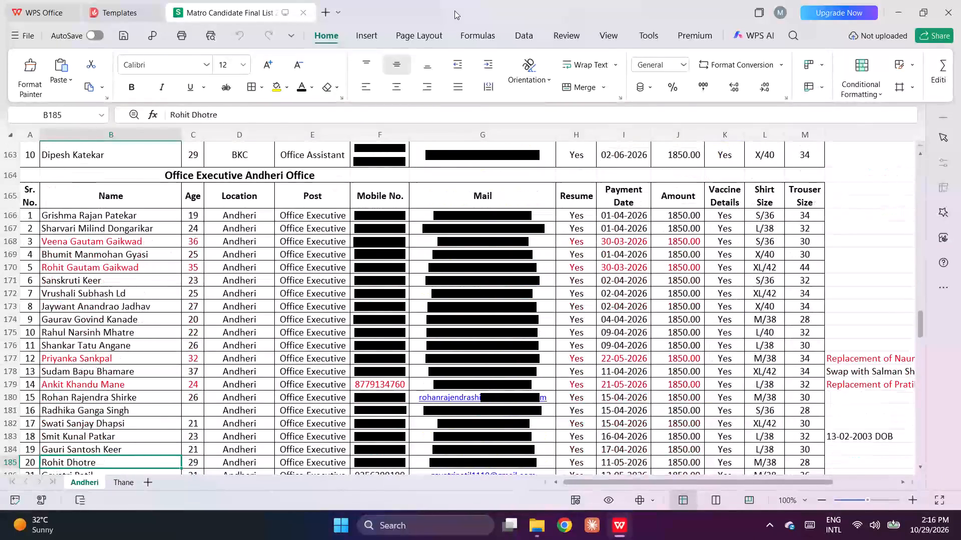
{"action": "key", "text": "Down"}
{"action": "key", "text": "Down"}
{"action": "key", "text": "Down"}
{"action": "key", "text": "Down"}
{"action": "key", "text": "Down"}
{"action": "key", "text": "Down"}
{"action": "key", "text": "Down"}
{"action": "key", "text": "Down"}
{"action": "key", "text": "Down"}
{"action": "key", "text": "Down"}
{"action": "key", "text": "Down"}
{"action": "key", "text": "Down"}
{"action": "key", "text": "Down"}
{"action": "key", "text": "Down"}
{"action": "key", "text": "Down"}
{"action": "key", "text": "Down"}
{"action": "key", "text": "Down"}
{"action": "key", "text": "Down"}
{"action": "key", "text": "Down"}
{"action": "key", "text": "Down"}
{"action": "key", "text": "Down"}
{"action": "key", "text": "Down"}
{"action": "key", "text": "Down"}
{"action": "key", "text": "Down"}
{"action": "key", "text": "Down"}
{"action": "key", "text": "Down"}
{"action": "key", "text": "Down"}
{"action": "key", "text": "Down"}
{"action": "key", "text": "Down"}
{"action": "key", "text": "Down"}
{"action": "key", "text": "Down"}
{"action": "key", "text": "Down"}
{"action": "key", "text": "Down"}
{"action": "key", "text": "Down"}
{"action": "key", "text": "Down"}
{"action": "key", "text": "Down"}
{"action": "key", "text": "Down"}
{"action": "key", "text": "Down"}
{"action": "key", "text": "Down"}
{"action": "key", "text": "Down"}
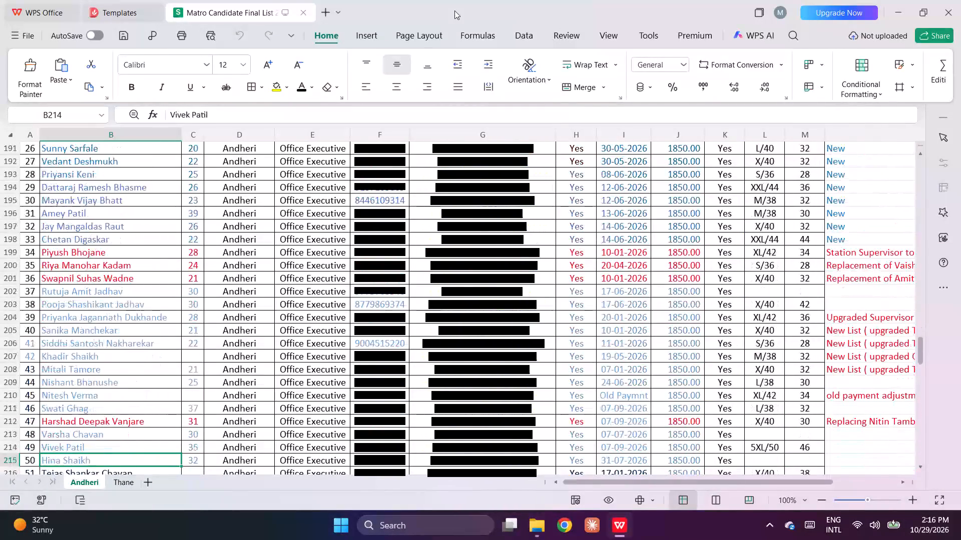
{"action": "key", "text": "Down"}
{"action": "key", "text": "Down"}
{"action": "key", "text": "Down"}
{"action": "key", "text": "Down"}
{"action": "key", "text": "Down"}
{"action": "key", "text": "Down"}
{"action": "key", "text": "Down"}
{"action": "key", "text": "Down"}
{"action": "key", "text": "Down"}
{"action": "key", "text": "Down"}
{"action": "key", "text": "Down"}
{"action": "key", "text": "Down"}
{"action": "key", "text": "Down"}
{"action": "key", "text": "Down"}
{"action": "key", "text": "Down"}
{"action": "key", "text": "Down"}
{"action": "key", "text": "Down"}
{"action": "key", "text": "Down"}
{"action": "key", "text": "Down"}
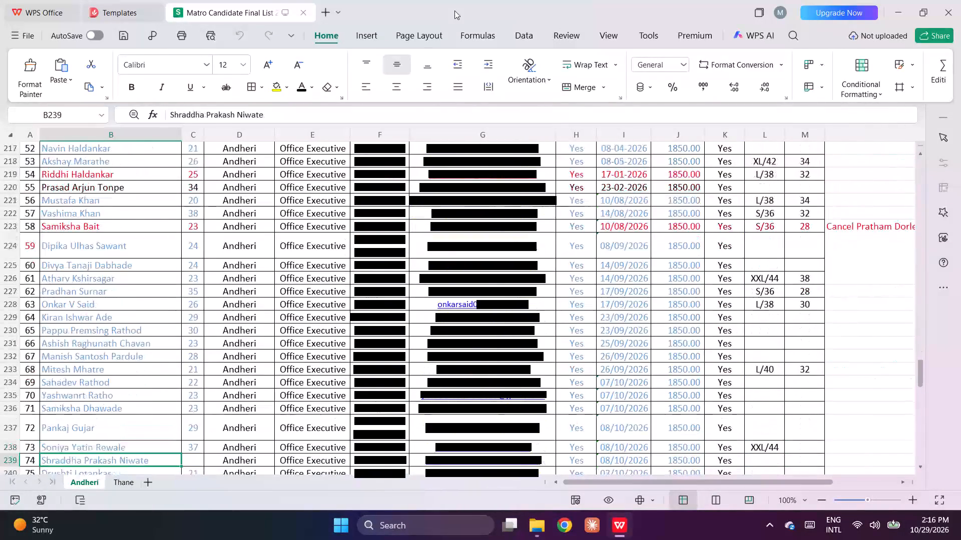
{"action": "key", "text": "Up"}
{"action": "key", "text": "Up"}
{"action": "key", "text": "Up"}
{"action": "key", "text": "Up"}
{"action": "key", "text": "Up"}
{"action": "key", "text": "Up"}
{"action": "key", "text": "Up"}
{"action": "key", "text": "Up"}
{"action": "key", "text": "Up"}
{"action": "key", "text": "Up"}
{"action": "key", "text": "Up"}
{"action": "key", "text": "Up"}
{"action": "key", "text": "Up"}
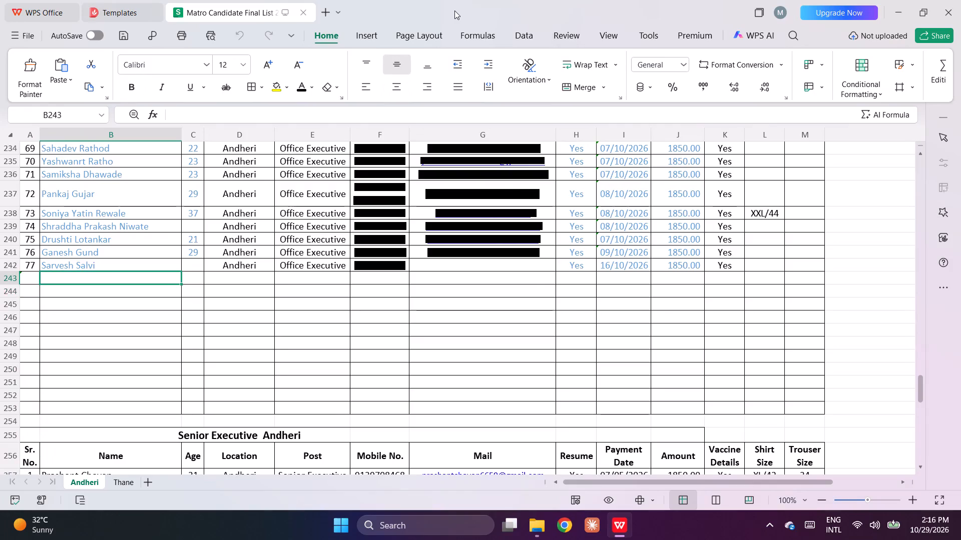
{"action": "key", "text": "ctrl+v"}
Number the pasted record 78 in the Office Executive list's serial number column.
{"action": "key", "text": "Left"}
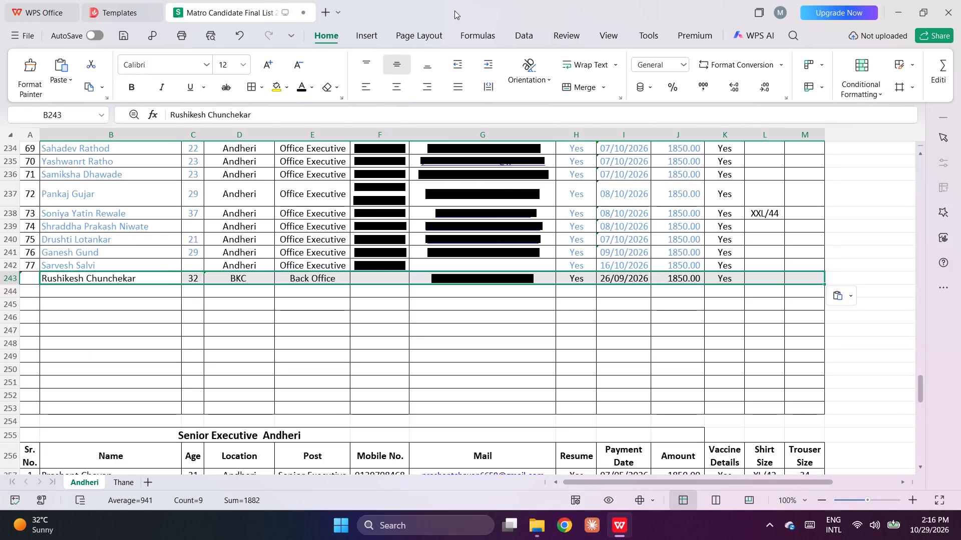
{"action": "type", "text": "78"}
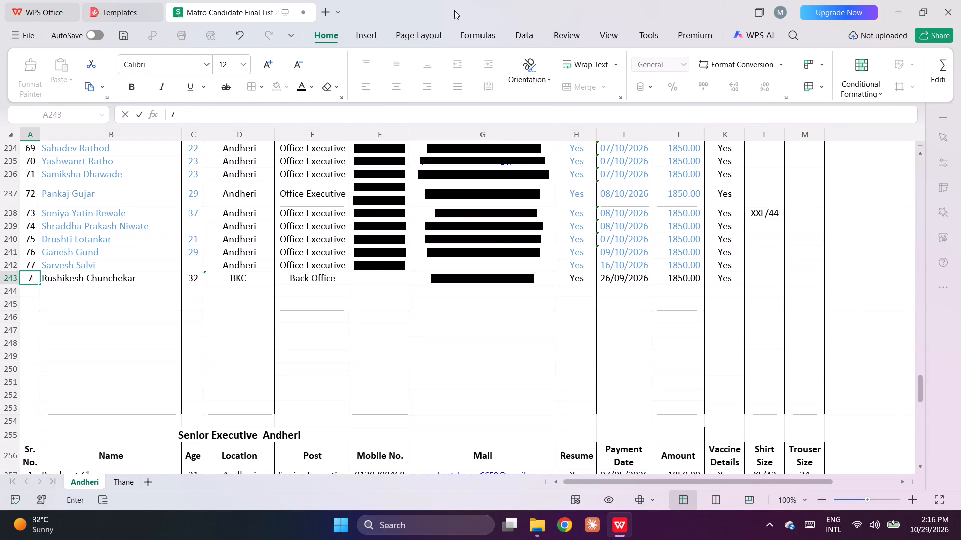
{"action": "key", "text": "Right"}
Fill the location Andheri down from the record above into the Location cell of record 78.
{"action": "key", "text": "Right"}
{"action": "key", "text": "Right"}
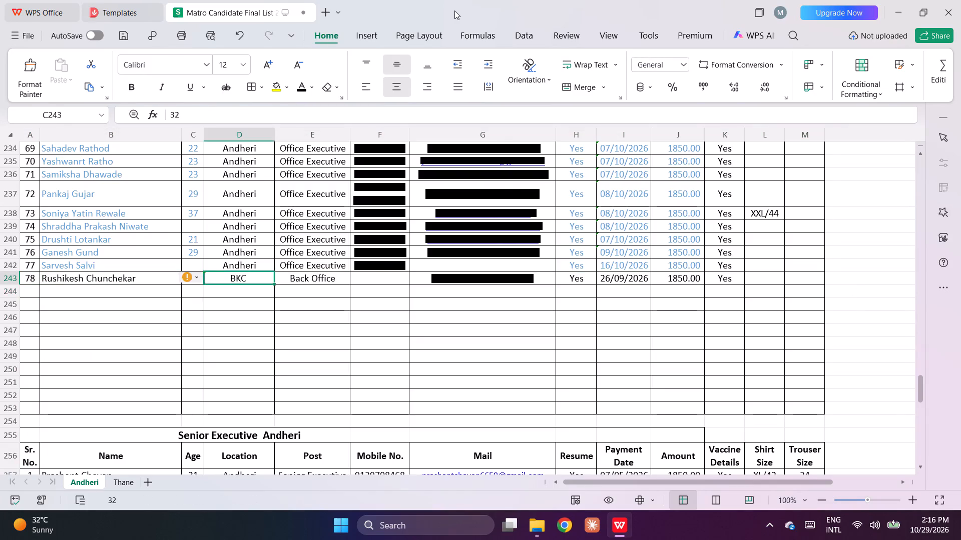
{"action": "key", "text": "Right"}
{"action": "key", "text": "Right"}
{"action": "key", "text": "Left"}
{"action": "key", "text": "Left"}
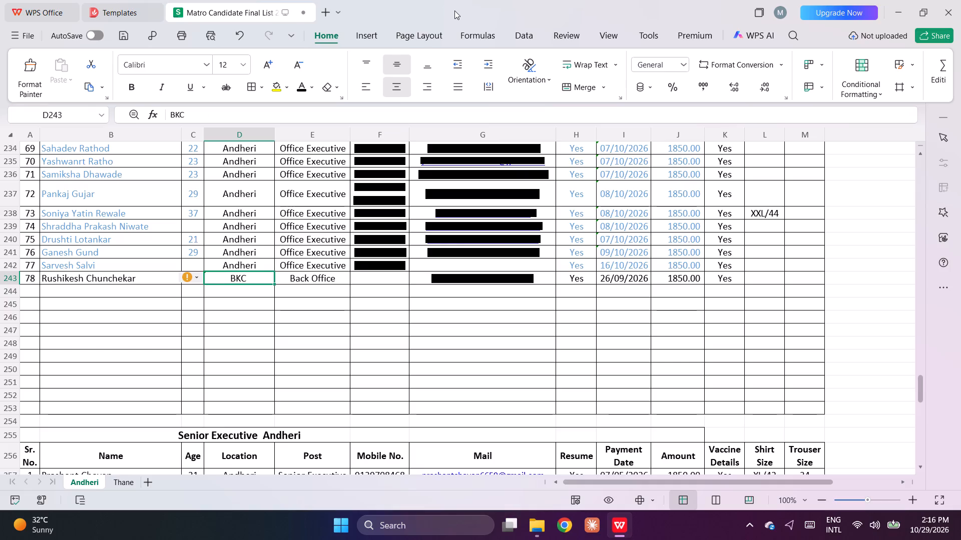
{"action": "key", "text": "ctrl+d"}
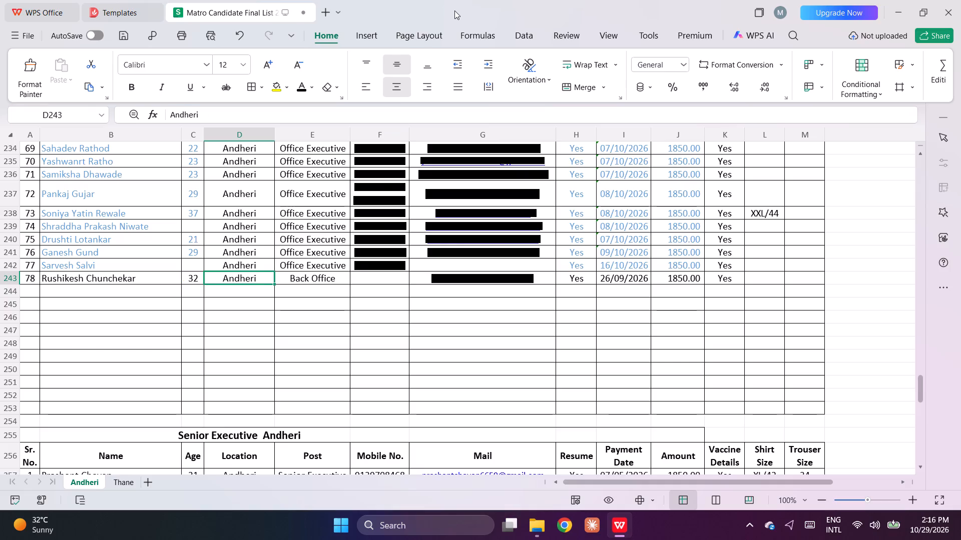
Clear serial number 35 from the last record of the Back Office BKC list.
{"action": "key", "text": "Up"}
{"action": "key", "text": "Up"}
{"action": "key", "text": "Up"}
{"action": "key", "text": "Up"}
{"action": "key", "text": "Up"}
{"action": "key", "text": "Up"}
{"action": "key", "text": "Up"}
{"action": "key", "text": "Up"}
{"action": "key", "text": "Up"}
{"action": "key", "text": "Up"}
{"action": "key", "text": "Up"}
{"action": "key", "text": "Up"}
{"action": "key", "text": "Up"}
{"action": "key", "text": "Up"}
{"action": "key", "text": "Up"}
{"action": "key", "text": "Up"}
{"action": "key", "text": "Up"}
{"action": "key", "text": "Up"}
{"action": "key", "text": "Up"}
{"action": "key", "text": "Up"}
{"action": "key", "text": "Up"}
{"action": "key", "text": "Up"}
{"action": "key", "text": "Up"}
{"action": "key", "text": "Up"}
{"action": "key", "text": "Up"}
{"action": "key", "text": "Up"}
{"action": "key", "text": "Up"}
{"action": "key", "text": "Up"}
{"action": "key", "text": "Up"}
{"action": "key", "text": "Up"}
{"action": "key", "text": "Up"}
{"action": "key", "text": "Up"}
{"action": "key", "text": "Up"}
{"action": "key", "text": "Up"}
{"action": "key", "text": "Up"}
{"action": "key", "text": "Up"}
{"action": "key", "text": "Up"}
{"action": "key", "text": "Up"}
{"action": "key", "text": "Up"}
{"action": "key", "text": "Up"}
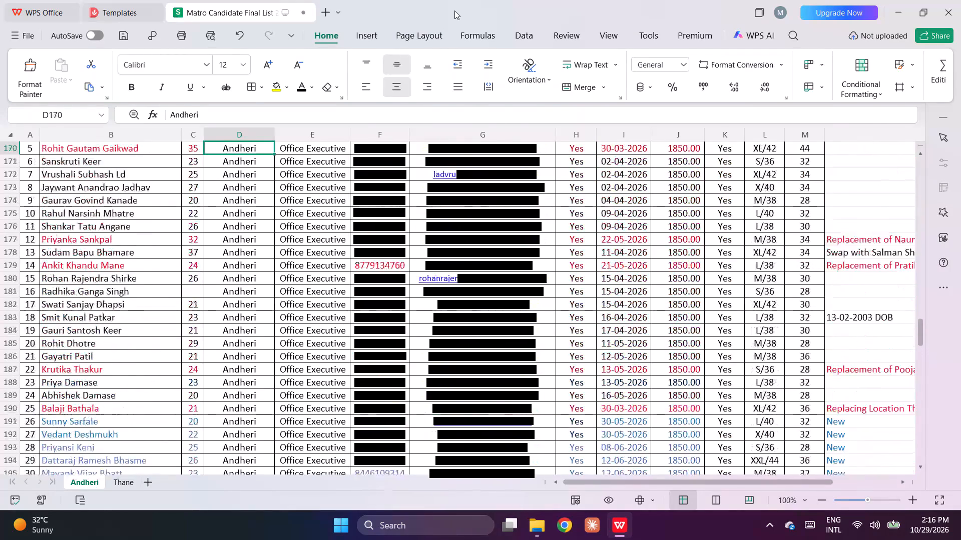
{"action": "key", "text": "Up"}
{"action": "key", "text": "Up"}
{"action": "key", "text": "Up"}
{"action": "key", "text": "Up"}
{"action": "key", "text": "Up"}
{"action": "key", "text": "Up"}
{"action": "key", "text": "Up"}
{"action": "key", "text": "Up"}
{"action": "key", "text": "Up"}
{"action": "key", "text": "Up"}
{"action": "key", "text": "Up"}
{"action": "key", "text": "Up"}
{"action": "key", "text": "Up"}
{"action": "key", "text": "Up"}
{"action": "key", "text": "Up"}
{"action": "key", "text": "Up"}
{"action": "key", "text": "Up"}
{"action": "key", "text": "Up"}
{"action": "key", "text": "Up"}
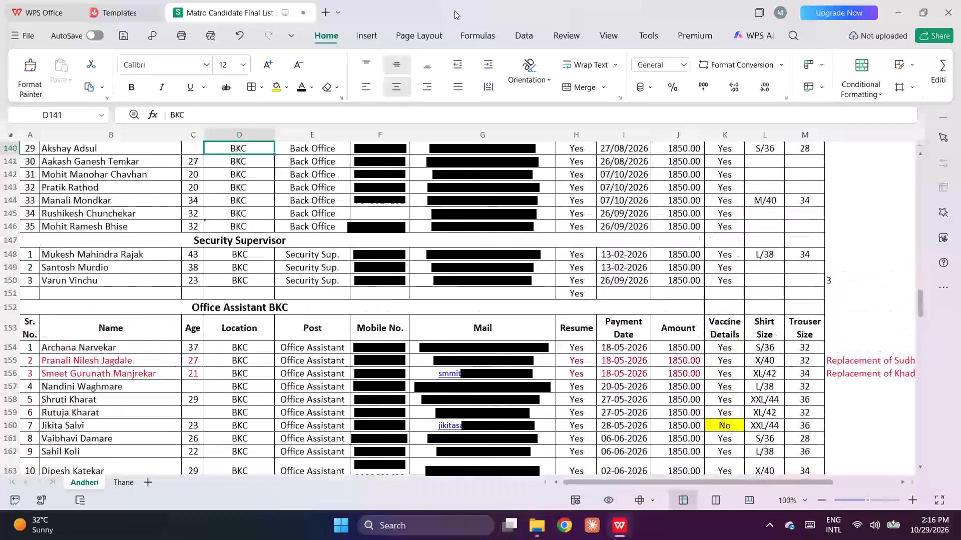
{"action": "key", "text": "Up"}
{"action": "key", "text": "Down"}
{"action": "key", "text": "Down"}
{"action": "key", "text": "Down"}
{"action": "key", "text": "Down"}
{"action": "key", "text": "Down"}
{"action": "key", "text": "Down"}
{"action": "key", "text": "Down"}
{"action": "key", "text": "Down"}
{"action": "key", "text": "Down"}
{"action": "key", "text": "Down"}
{"action": "key", "text": "Down"}
{"action": "key", "text": "Down"}
{"action": "key", "text": "Down"}
{"action": "key", "text": "Down"}
{"action": "key", "text": "Down"}
{"action": "key", "text": "Down"}
{"action": "key", "text": "Down"}
{"action": "key", "text": "Down"}
{"action": "key", "text": "Down"}
{"action": "key", "text": "Down"}
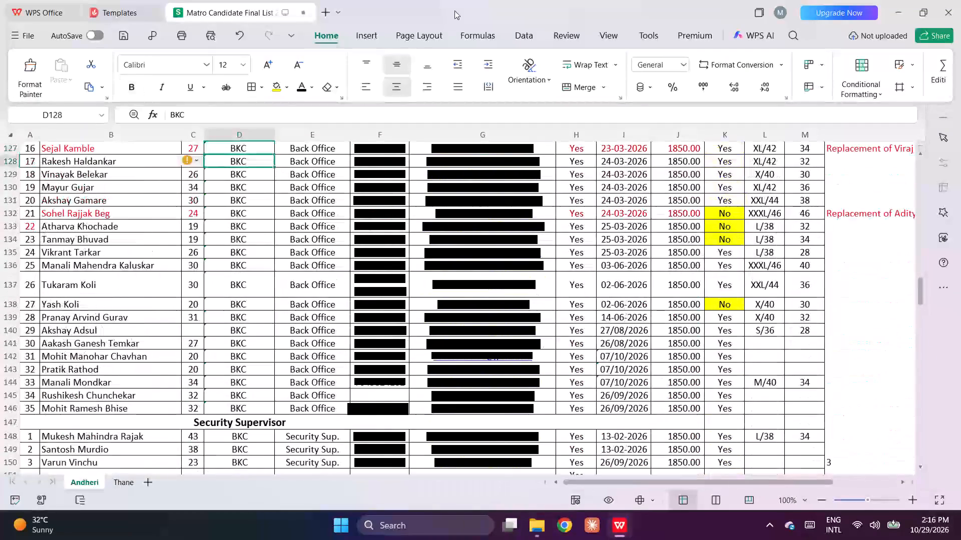
{"action": "key", "text": "Left"}
{"action": "key", "text": "Left"}
{"action": "key", "text": "Left"}
{"action": "key", "text": "Left"}
{"action": "key", "text": "Up"}
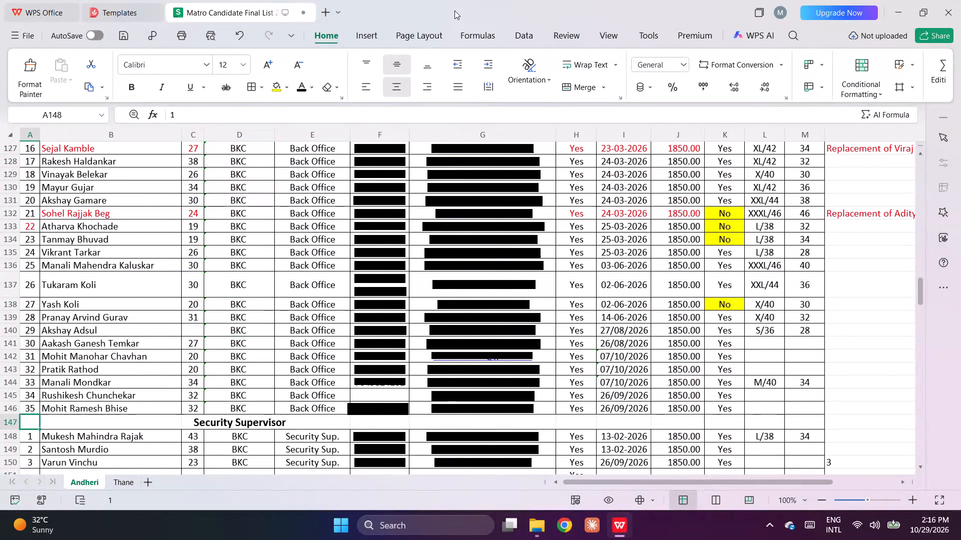
{"action": "key", "text": "Up"}
{"action": "key", "text": "Delete"}
Copy the last Back Office BKC record, from Name through Trouser Size, over record 34 in the row above.
{"action": "key", "text": "Right"}
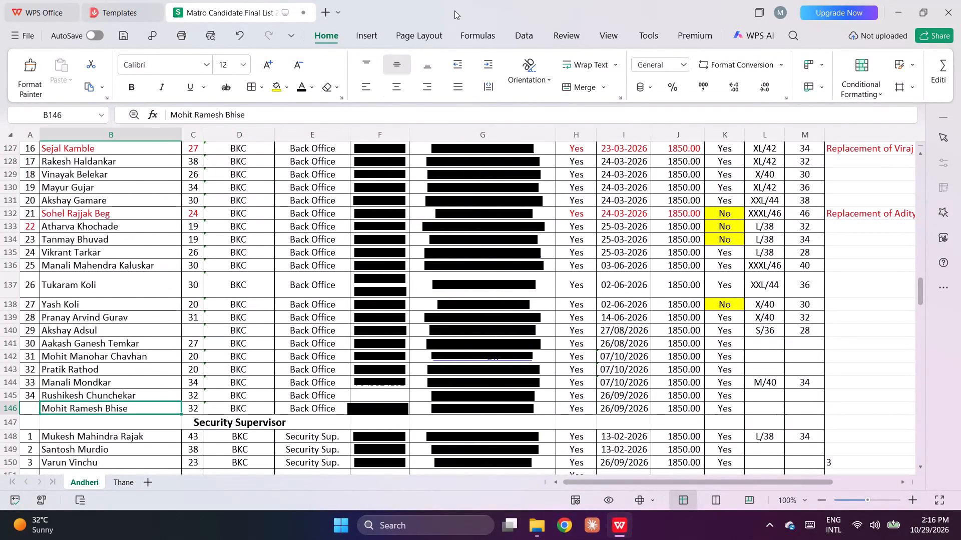
{"action": "key", "text": "shift+Right"}
{"action": "key", "text": "shift+Right"}
{"action": "key", "text": "shift+Right"}
{"action": "key", "text": "shift+Right"}
{"action": "key", "text": "shift+Right"}
{"action": "key", "text": "shift+Right"}
{"action": "key", "text": "shift+Right"}
{"action": "key", "text": "shift+Right"}
{"action": "key", "text": "shift+Right"}
{"action": "key", "text": "shift+Right"}
{"action": "key", "text": "shift+Right"}
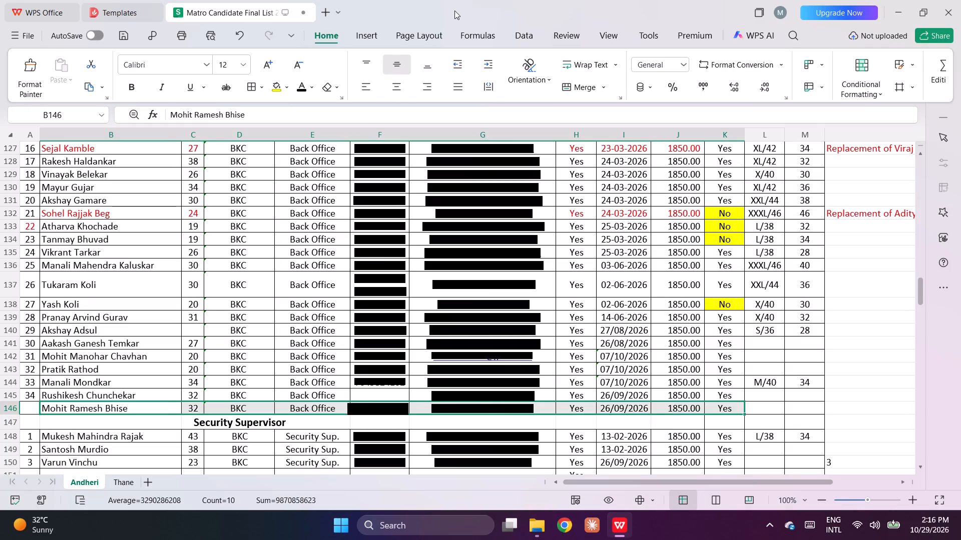
{"action": "key", "text": "ctrl+c"}
{"action": "key", "text": "Up"}
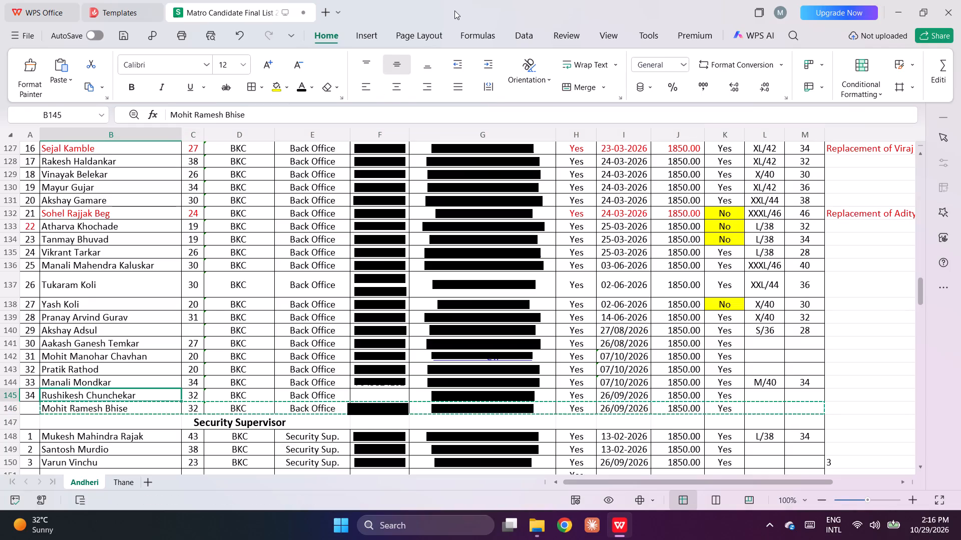
{"action": "key", "text": "ctrl+v"}
Clear the duplicate unnumbered record below Back Office record 34, from Name through Vaccine Details.
{"action": "key", "text": "Down"}
{"action": "key", "text": "Left"}
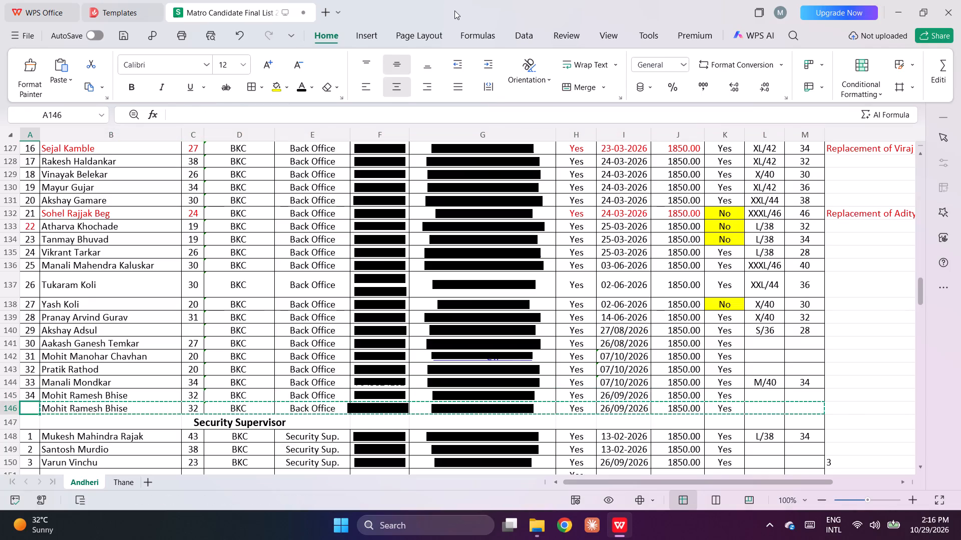
{"action": "key", "text": "Right"}
{"action": "key", "text": "shift+Right"}
{"action": "key", "text": "shift+Right"}
{"action": "key", "text": "shift+Right"}
{"action": "key", "text": "shift+Right"}
{"action": "key", "text": "shift+Right"}
{"action": "key", "text": "shift+Right"}
{"action": "key", "text": "shift+Right"}
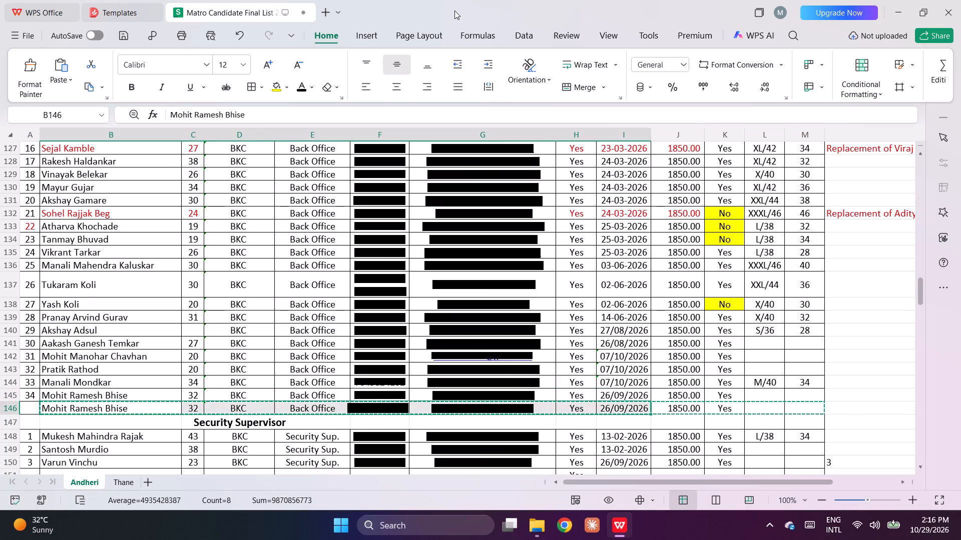
{"action": "key", "text": "shift+Right"}
{"action": "key", "text": "shift+Right"}
{"action": "key", "text": "Delete"}
{"action": "key", "text": "Left"}
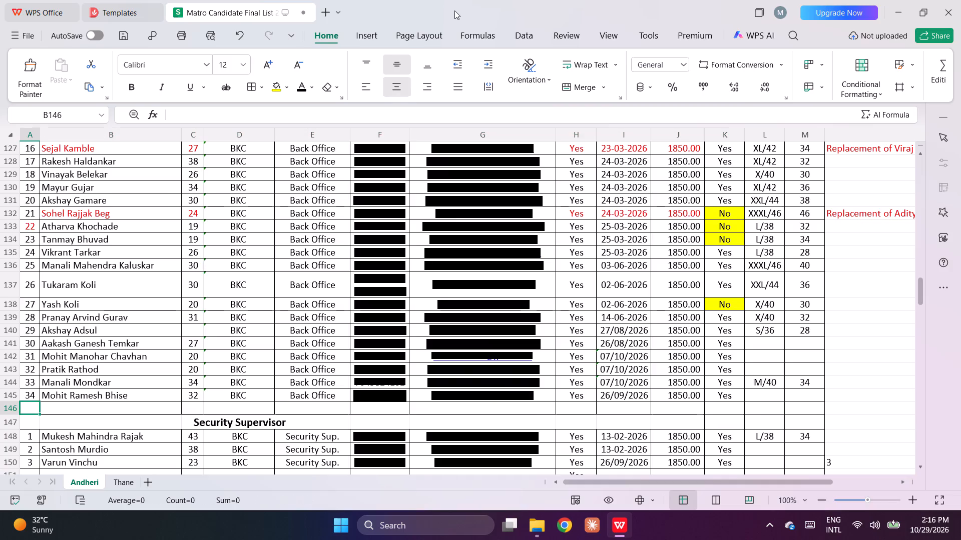
Save the candidate list workbook.
{"action": "key", "text": "ctrl+s"}
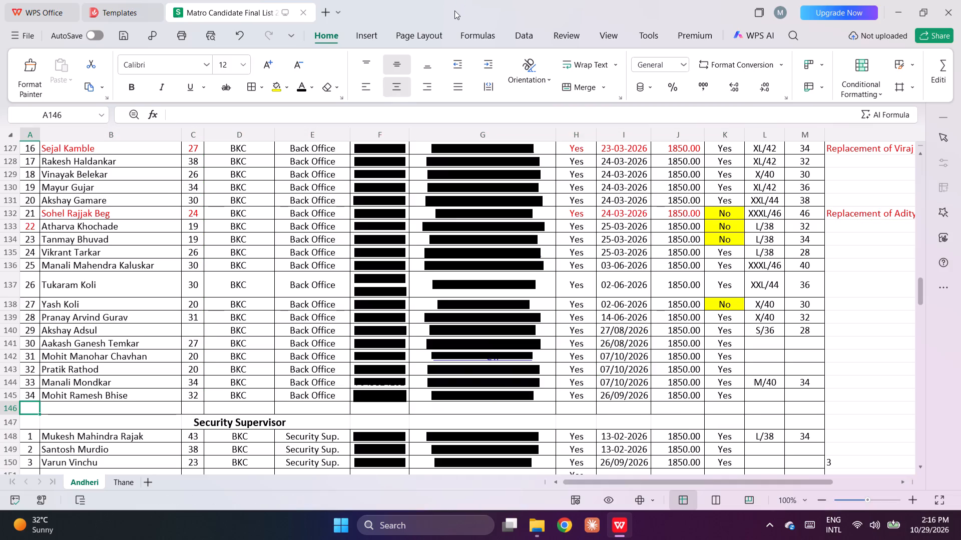
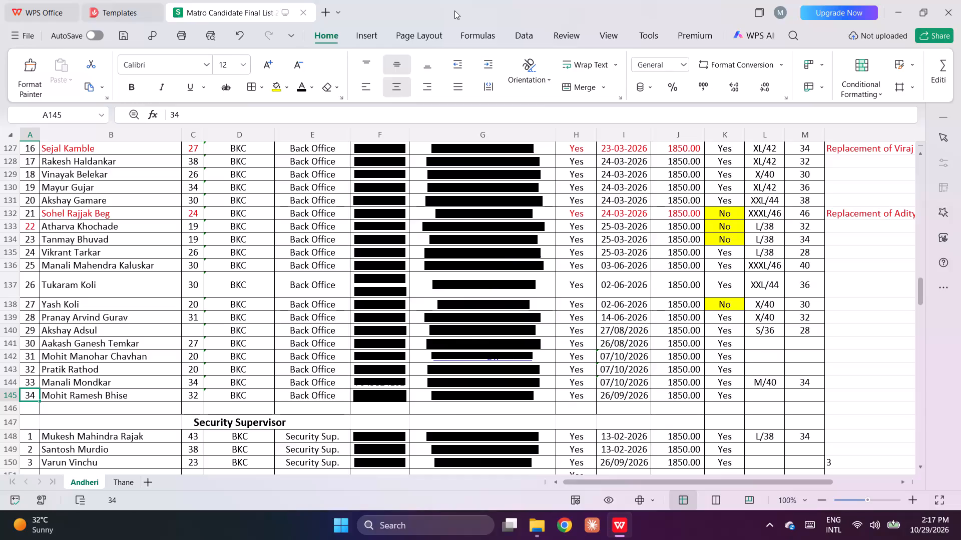
Look through the Andheri sheet's records, from the Back Office BKC list up to the Aqualine St.Sup. / Ticket records.
{"action": "key", "text": "Down"}
{"action": "key", "text": "Down"}
{"action": "key", "text": "Down"}
{"action": "key", "text": "Down"}
{"action": "key", "text": "Down"}
{"action": "key", "text": "Down"}
{"action": "key", "text": "Down"}
{"action": "key", "text": "Down"}
{"action": "key", "text": "Down"}
{"action": "key", "text": "Up"}
{"action": "key", "text": "Up"}
{"action": "key", "text": "Up"}
{"action": "key", "text": "Up"}
{"action": "key", "text": "Up"}
{"action": "key", "text": "Up"}
{"action": "key", "text": "Up"}
{"action": "key", "text": "Up"}
{"action": "key", "text": "Up"}
{"action": "key", "text": "Up"}
{"action": "key", "text": "Up"}
{"action": "key", "text": "Up"}
{"action": "key", "text": "Up"}
{"action": "key", "text": "Up"}
{"action": "key", "text": "Up"}
{"action": "key", "text": "Up"}
{"action": "key", "text": "Up"}
{"action": "key", "text": "Up"}
{"action": "key", "text": "Up"}
{"action": "key", "text": "Up"}
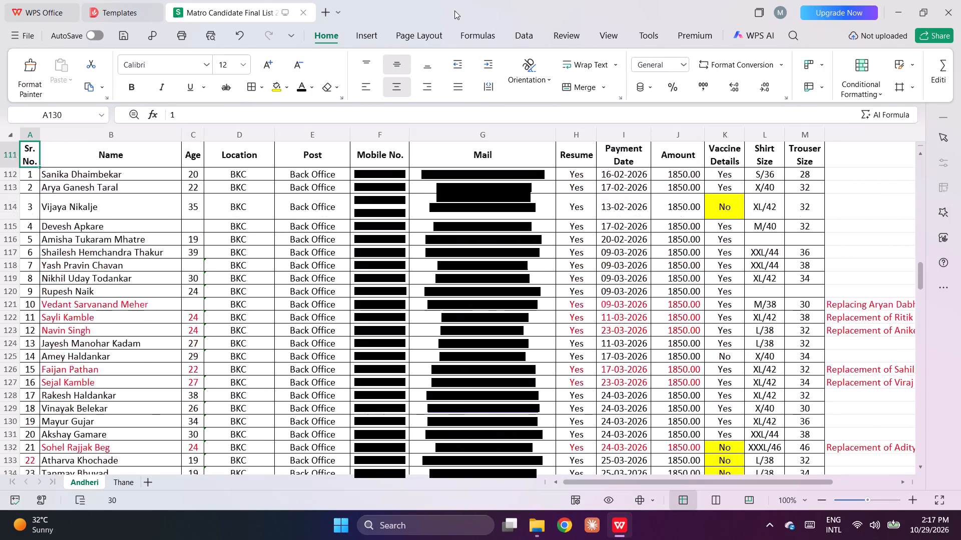
{"action": "key", "text": "Down"}
{"action": "key", "text": "Up"}
{"action": "key", "text": "Up"}
{"action": "key", "text": "Up"}
{"action": "key", "text": "Up"}
{"action": "key", "text": "Up"}
{"action": "key", "text": "Up"}
{"action": "key", "text": "Up"}
{"action": "key", "text": "Up"}
{"action": "key", "text": "Up"}
{"action": "key", "text": "Up"}
{"action": "key", "text": "Up"}
{"action": "key", "text": "Up"}
{"action": "key", "text": "Up"}
{"action": "key", "text": "Up"}
{"action": "key", "text": "Up"}
{"action": "key", "text": "Up"}
{"action": "key", "text": "Up"}
{"action": "key", "text": "Up"}
{"action": "key", "text": "Up"}
{"action": "key", "text": "Up"}
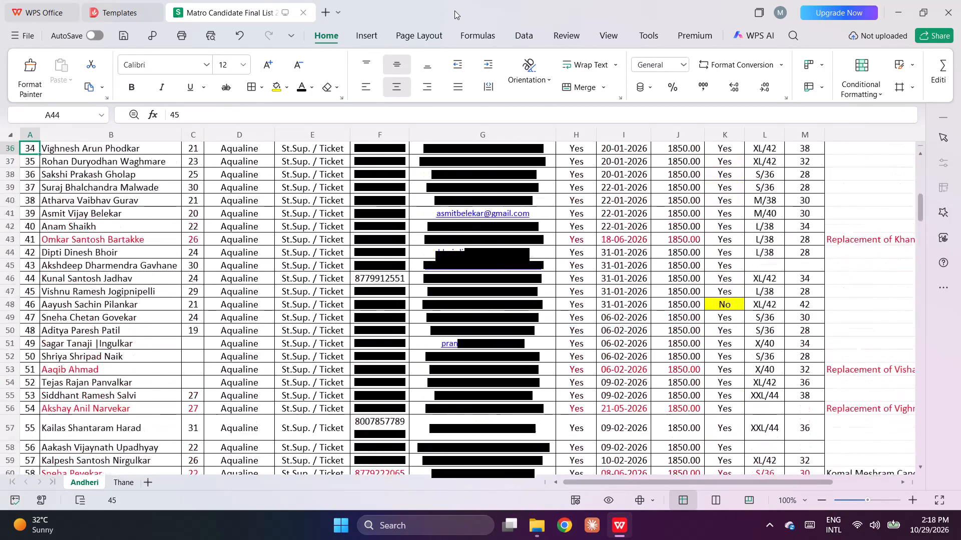
Fill the Post of record 78 in the Office Executive Andheri list with Office Executive from the record above.
{"action": "key", "text": "Down"}
{"action": "key", "text": "Down"}
{"action": "key", "text": "Down"}
{"action": "key", "text": "Down"}
{"action": "key", "text": "Down"}
{"action": "key", "text": "Down"}
{"action": "key", "text": "Down"}
{"action": "key", "text": "Down"}
{"action": "key", "text": "Down"}
{"action": "key", "text": "Down"}
{"action": "key", "text": "Down"}
{"action": "key", "text": "Down"}
{"action": "key", "text": "Down"}
{"action": "key", "text": "Down"}
{"action": "key", "text": "Down"}
{"action": "key", "text": "Down"}
{"action": "key", "text": "Down"}
{"action": "key", "text": "Down"}
{"action": "key", "text": "Down"}
{"action": "key", "text": "Down"}
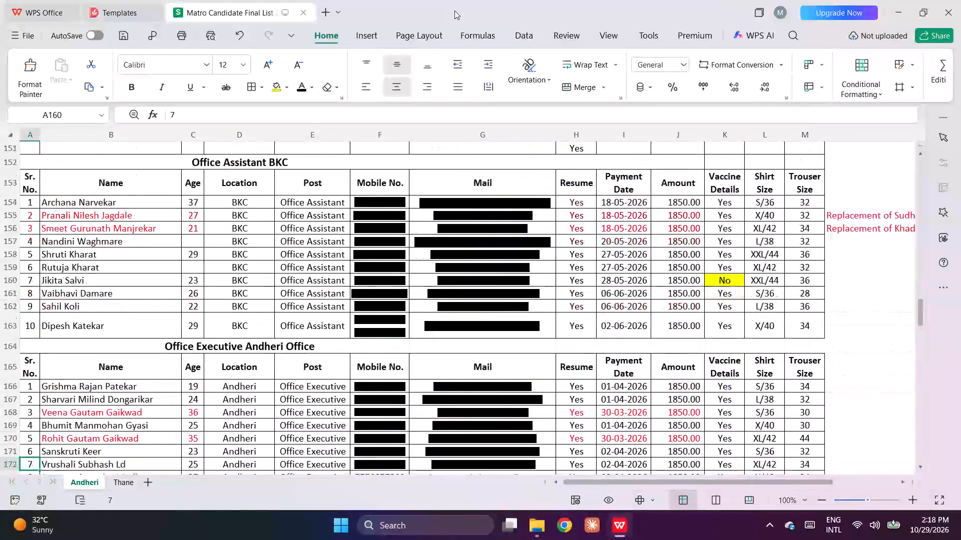
{"action": "key", "text": "Down"}
{"action": "key", "text": "Down"}
{"action": "key", "text": "Down"}
{"action": "key", "text": "Down"}
{"action": "key", "text": "Down"}
{"action": "key", "text": "Down"}
{"action": "key", "text": "Down"}
{"action": "key", "text": "Down"}
{"action": "key", "text": "Down"}
{"action": "key", "text": "Down"}
{"action": "key", "text": "Down"}
{"action": "key", "text": "Down"}
{"action": "key", "text": "Down"}
{"action": "key", "text": "Down"}
{"action": "key", "text": "Down"}
{"action": "key", "text": "Down"}
{"action": "key", "text": "Down"}
{"action": "key", "text": "Down"}
{"action": "key", "text": "Down"}
{"action": "key", "text": "Down"}
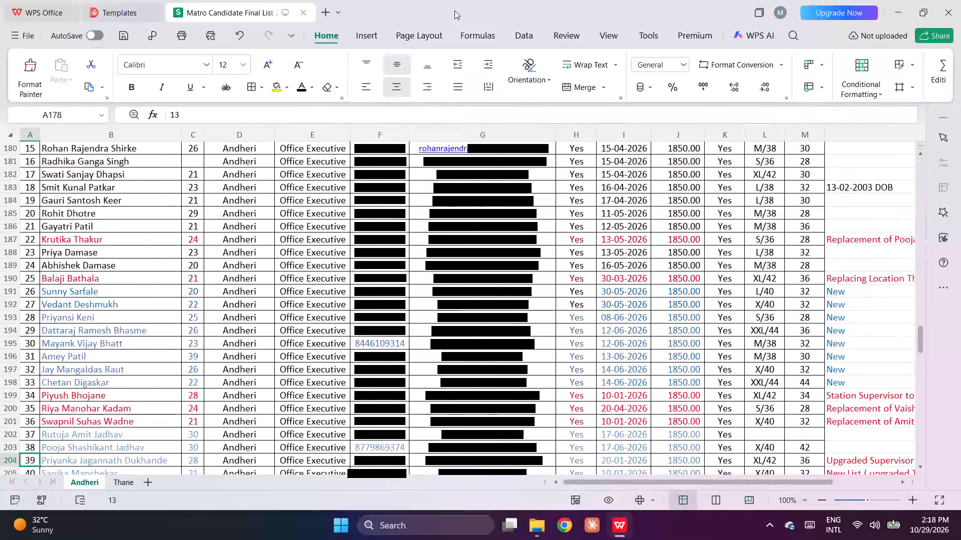
{"action": "key", "text": "Down"}
{"action": "key", "text": "Down"}
{"action": "key", "text": "Down"}
{"action": "key", "text": "Down"}
{"action": "key", "text": "Down"}
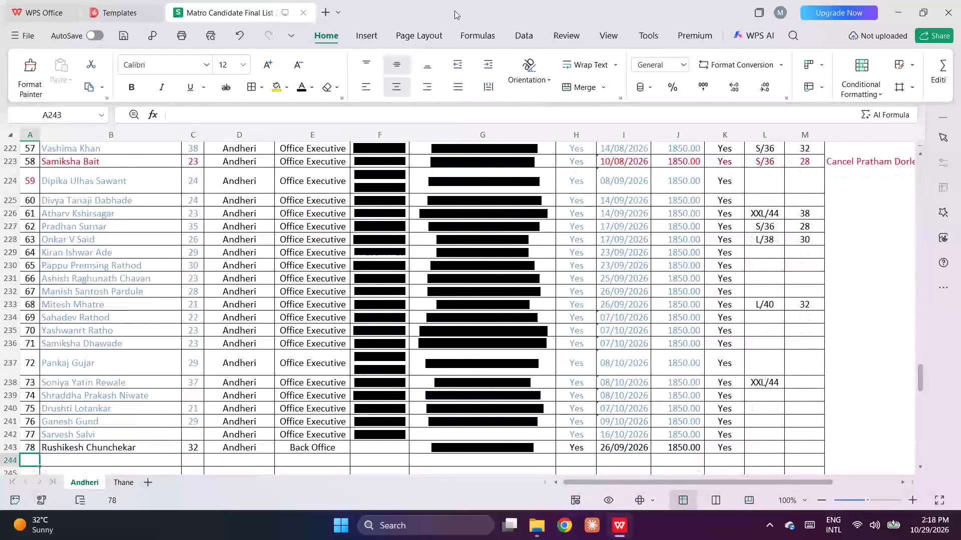
{"action": "key", "text": "Up"}
{"action": "key", "text": "Up"}
{"action": "key", "text": "Up"}
{"action": "key", "text": "Up"}
{"action": "key", "text": "Up"}
{"action": "key", "text": "Right"}
{"action": "key", "text": "Right"}
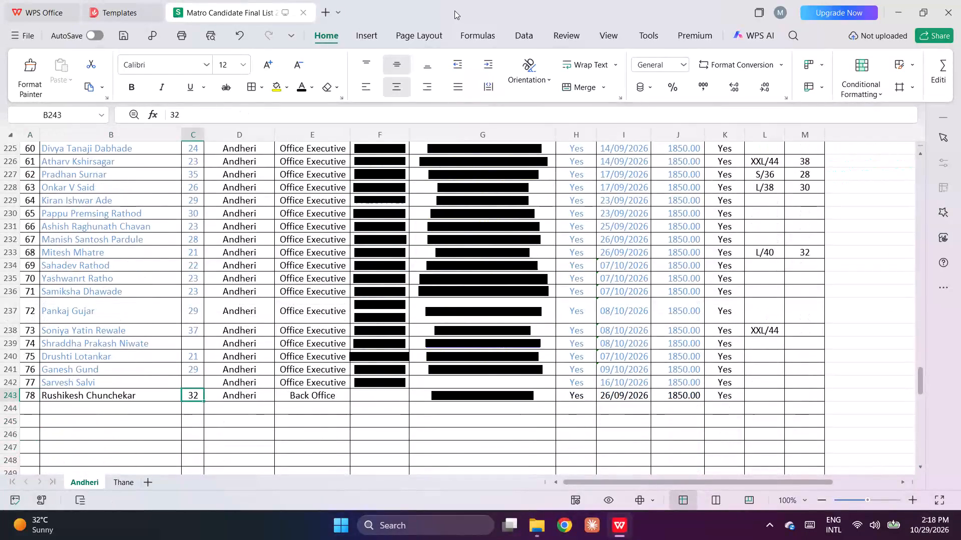
{"action": "key", "text": "Right"}
{"action": "key", "text": "Right"}
{"action": "key", "text": "Right"}
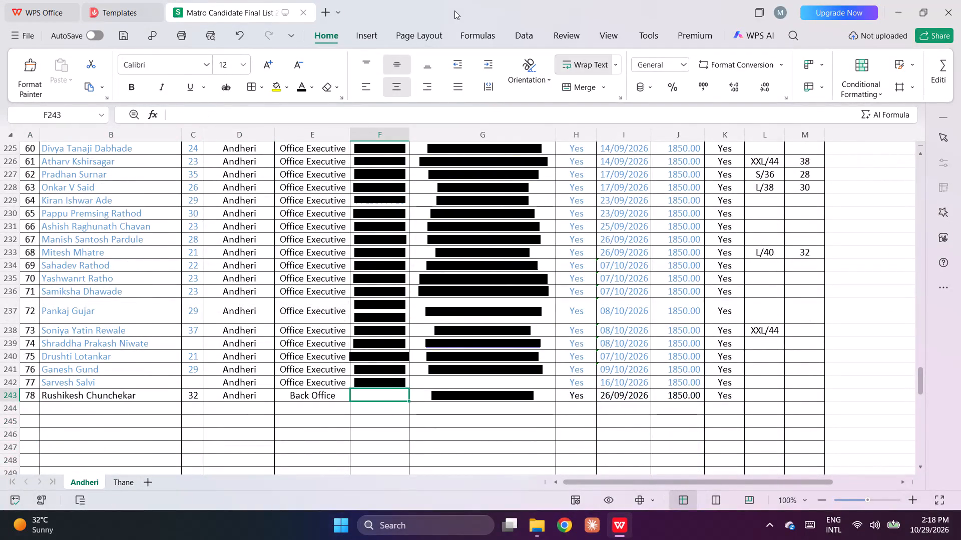
{"action": "key", "text": "Left"}
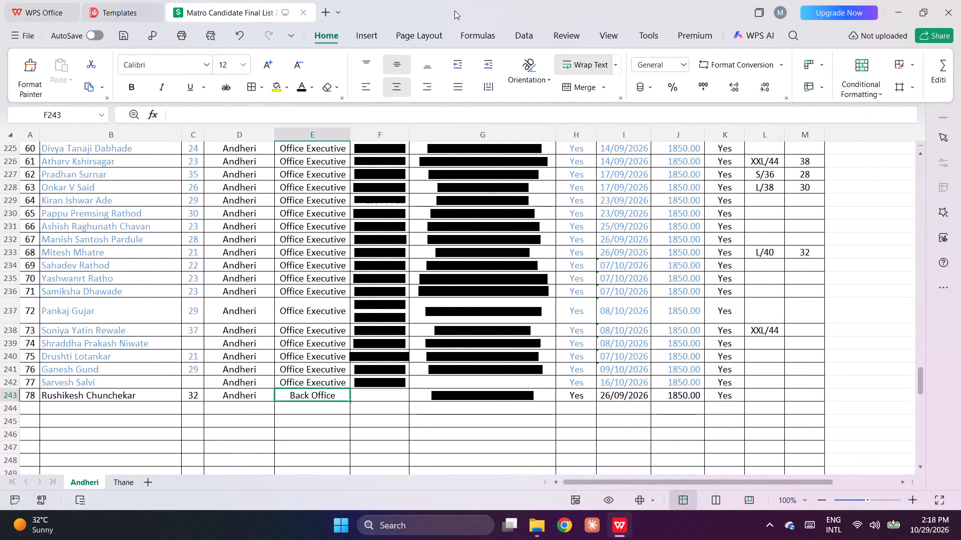
{"action": "key", "text": "ctrl+d"}
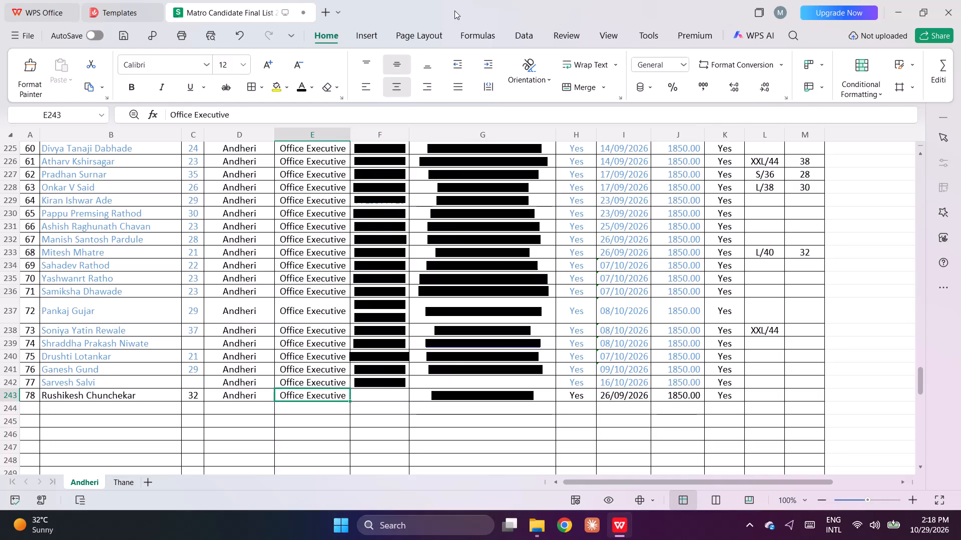
Set the Age of Office Executive Andheri record 78 to 26.
{"action": "key", "text": "Right"}
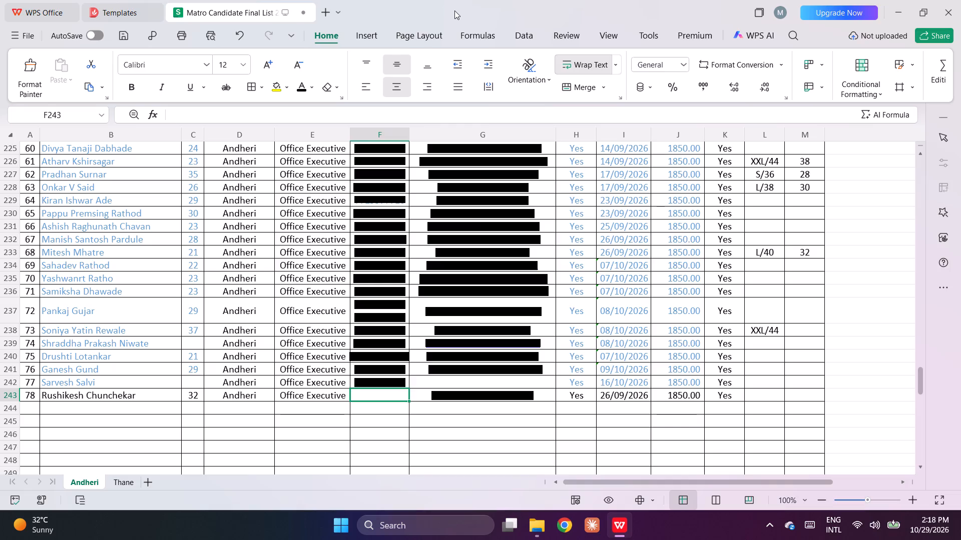
{"action": "key", "text": "Left"}
{"action": "key", "text": "Left"}
{"action": "key", "text": "Left"}
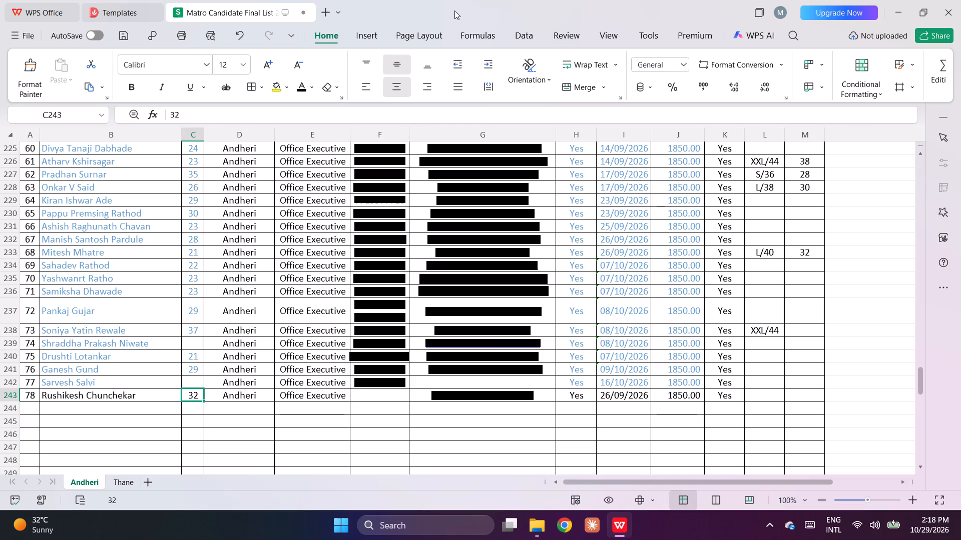
{"action": "key", "text": "2"}
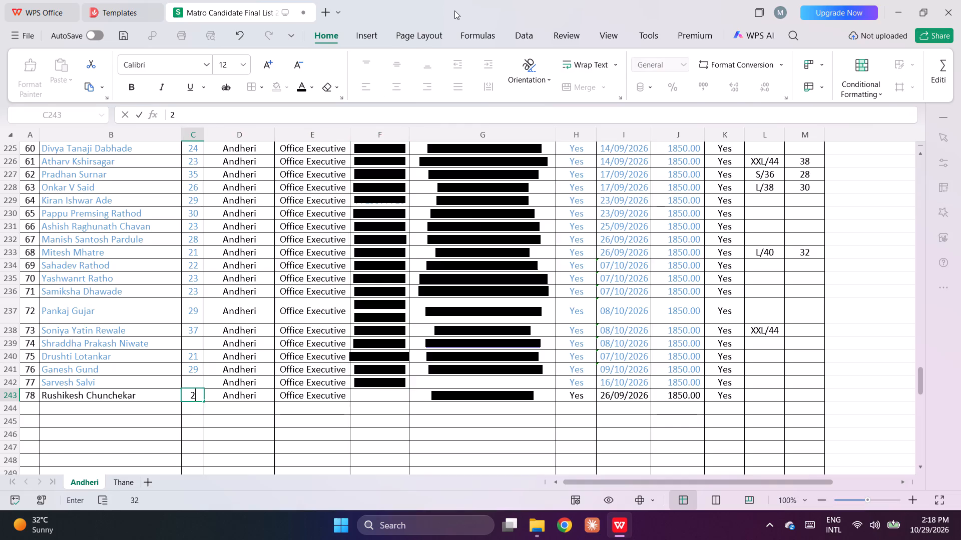
{"action": "key", "text": "6"}
{"action": "key", "text": "Down"}
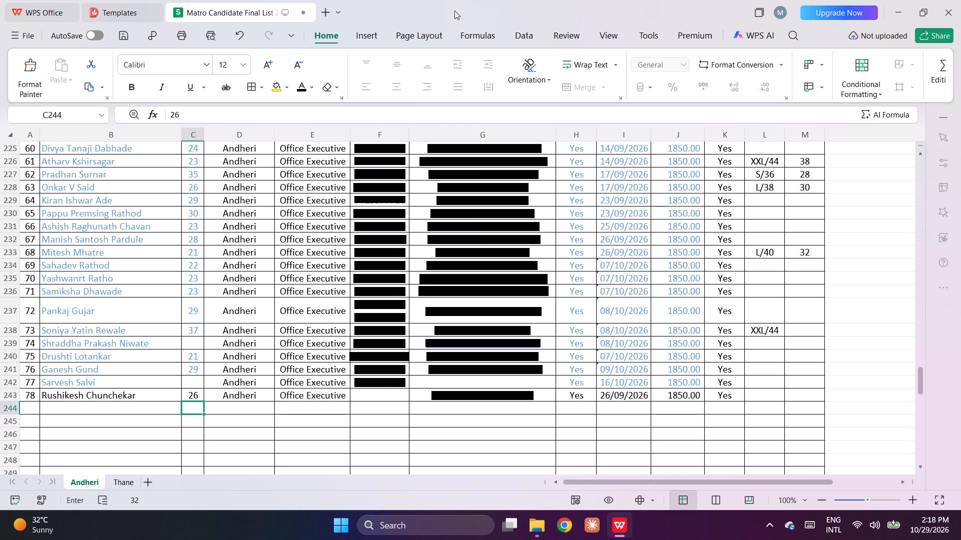
Check Office Executive Andheri record 78 from Name through Shirt Size, along with the Name and Age of record 77.
{"action": "key", "text": "Up"}
{"action": "key", "text": "Up"}
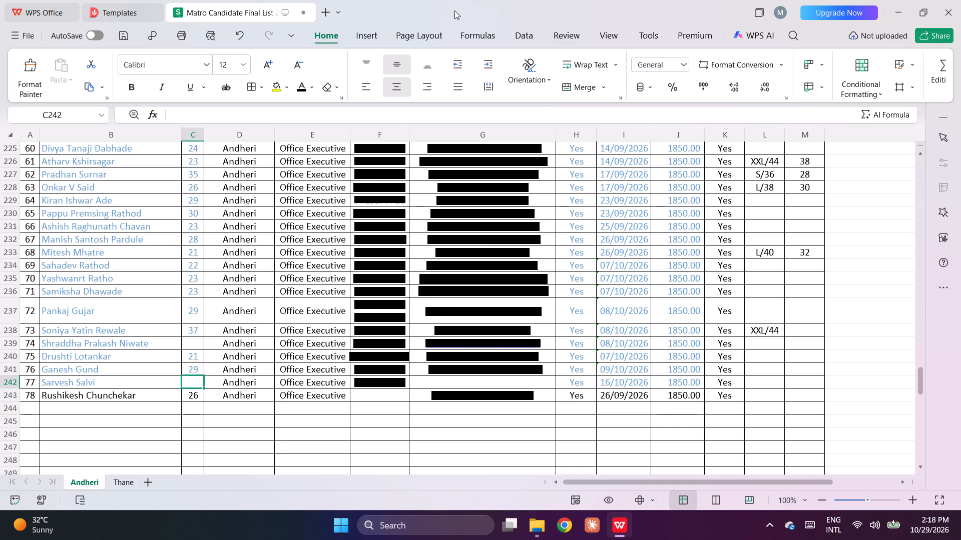
{"action": "key", "text": "Down"}
{"action": "key", "text": "Right"}
{"action": "key", "text": "Right"}
{"action": "key", "text": "Right"}
{"action": "key", "text": "Right"}
{"action": "key", "text": "Right"}
{"action": "key", "text": "Right"}
{"action": "key", "text": "Right"}
{"action": "key", "text": "Right"}
{"action": "key", "text": "Right"}
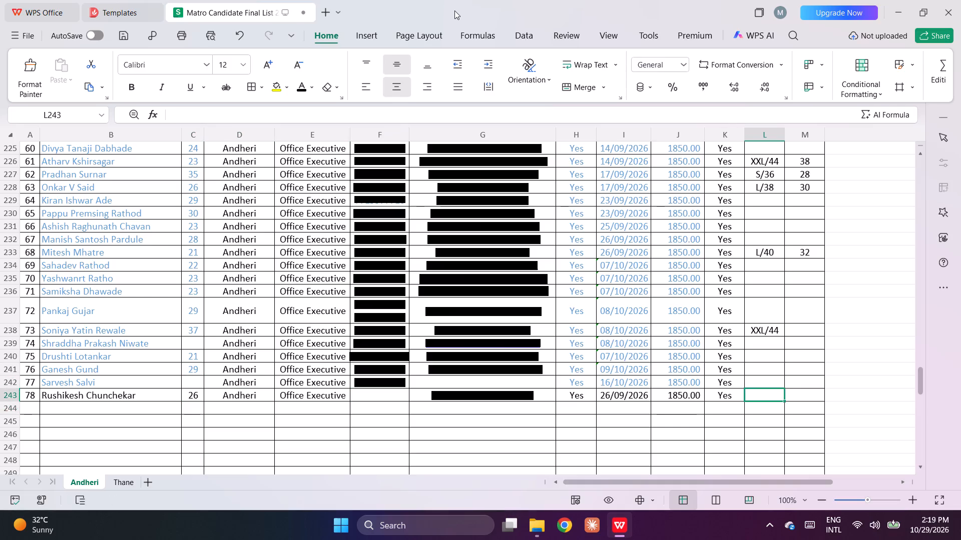
{"action": "key", "text": "Left"}
{"action": "key", "text": "Left"}
{"action": "key", "text": "Left"}
{"action": "key", "text": "Left"}
{"action": "key", "text": "Left"}
{"action": "key", "text": "Left"}
{"action": "key", "text": "Left"}
{"action": "key", "text": "Left"}
{"action": "key", "text": "Left"}
{"action": "key", "text": "Left"}
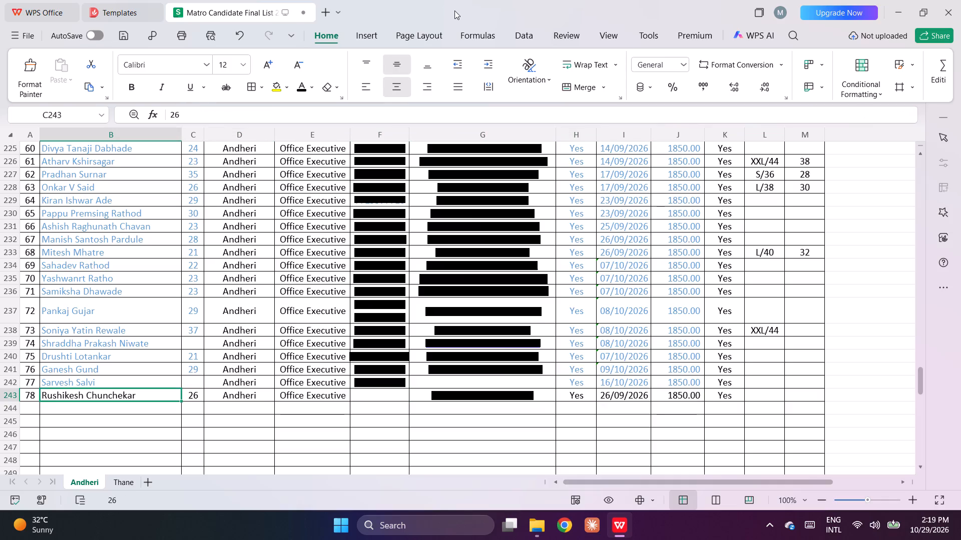
{"action": "key", "text": "Up"}
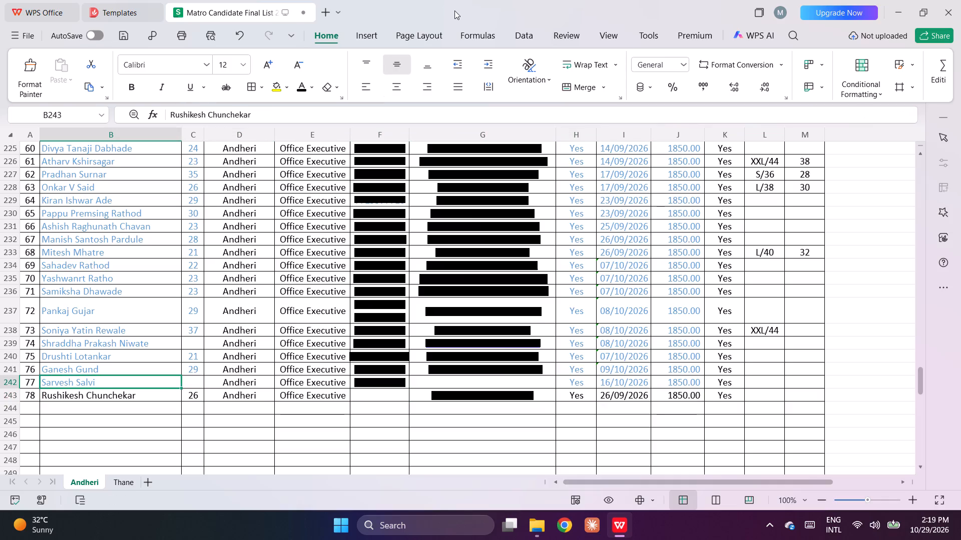
{"action": "key", "text": "Right"}
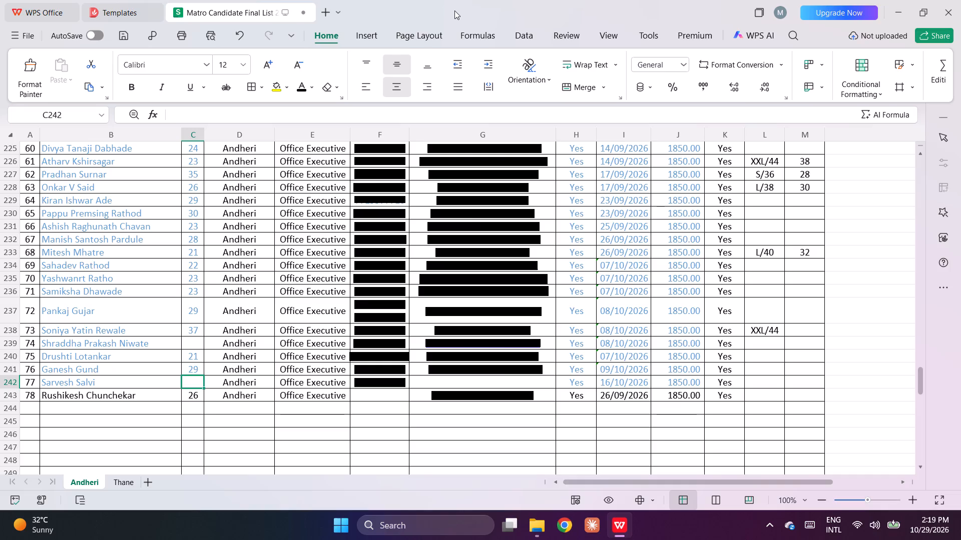
Start filling in the empty Mobile No. of Office Executive Andheri record 78.
{"action": "key", "text": "Down"}
{"action": "key", "text": "Right"}
{"action": "key", "text": "Right"}
{"action": "key", "text": "Right"}
{"action": "key", "text": "Right"}
{"action": "key", "text": "Left"}
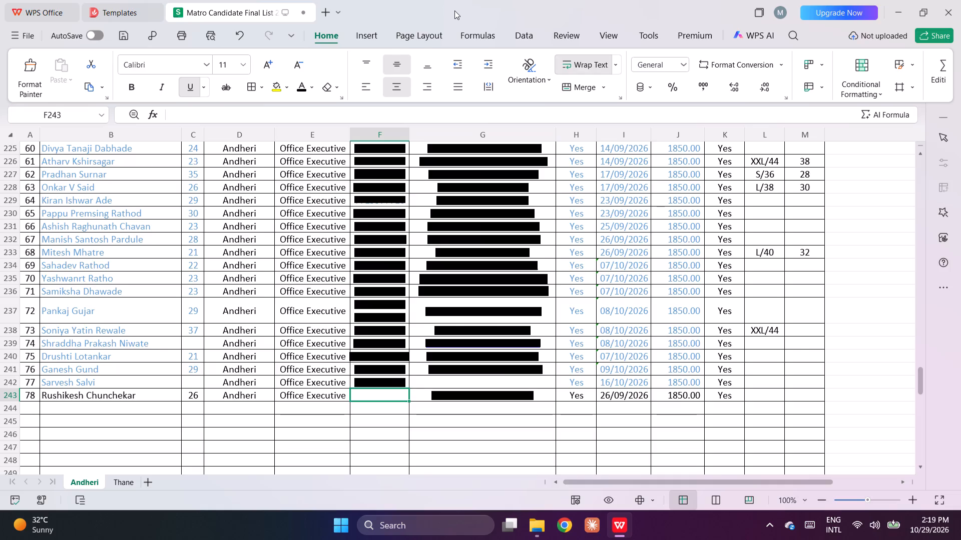
{"action": "key", "text": "space"}
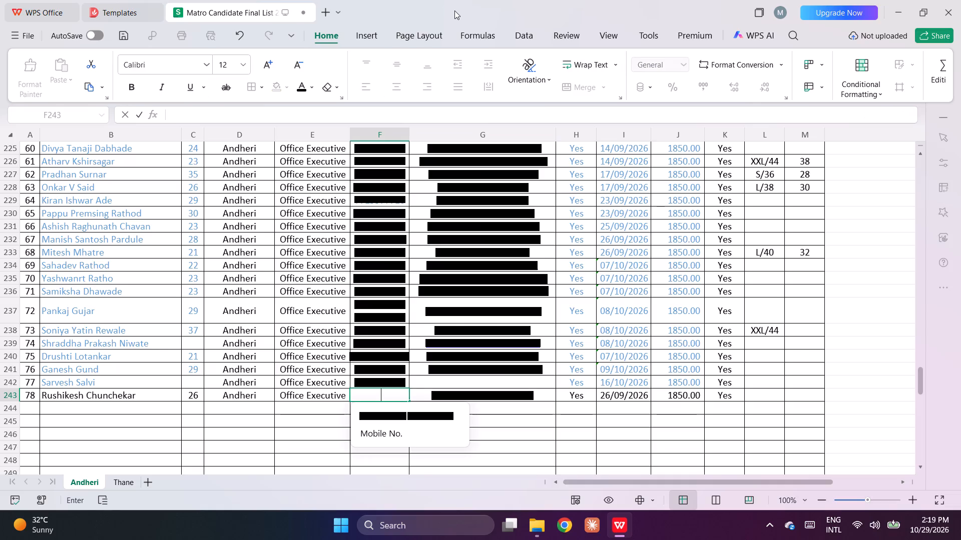
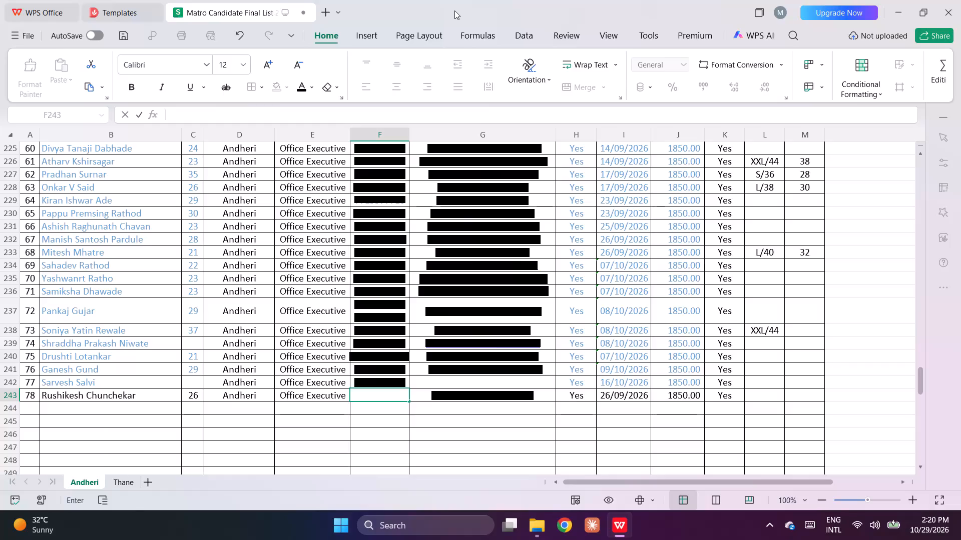
Complete the Mobile No. entry of Office Executive Andheri record 78 and save the workbook.
{"action": "key", "text": "Return"}
{"action": "key", "text": "Up"}
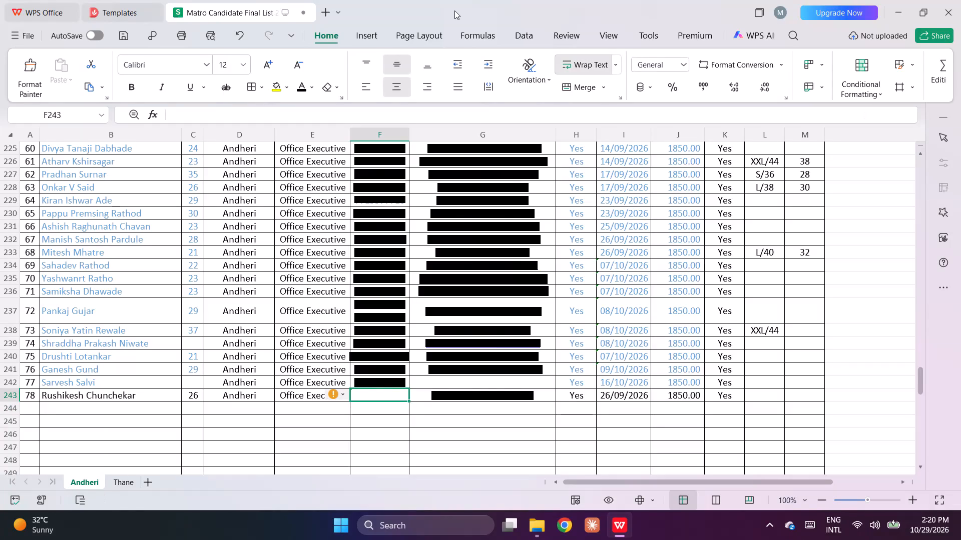
{"action": "key", "text": "ctrl+s"}
Check Office Executive Andheri record 78 from its serial number through the columns just after the Mobile No.
{"action": "key", "text": "Right"}
{"action": "key", "text": "Left"}
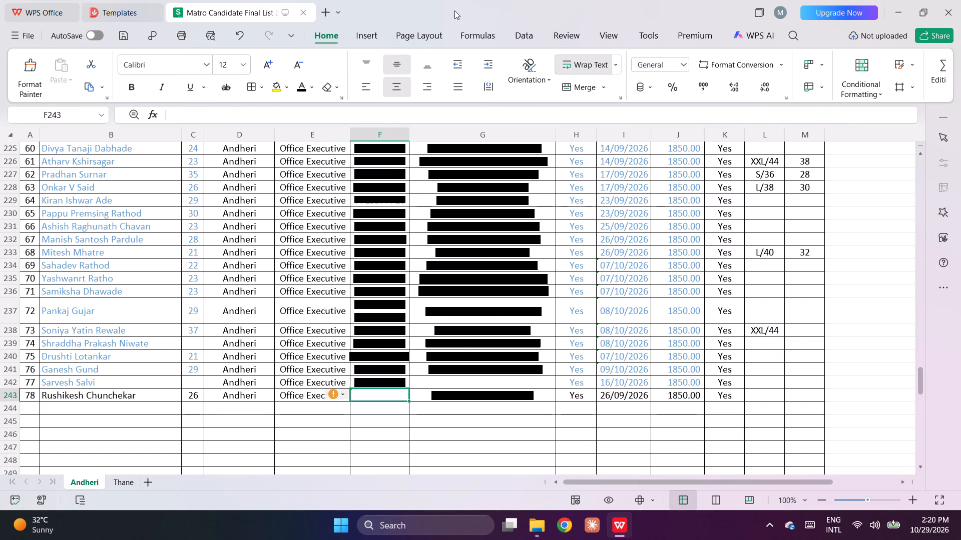
{"action": "key", "text": "Right"}
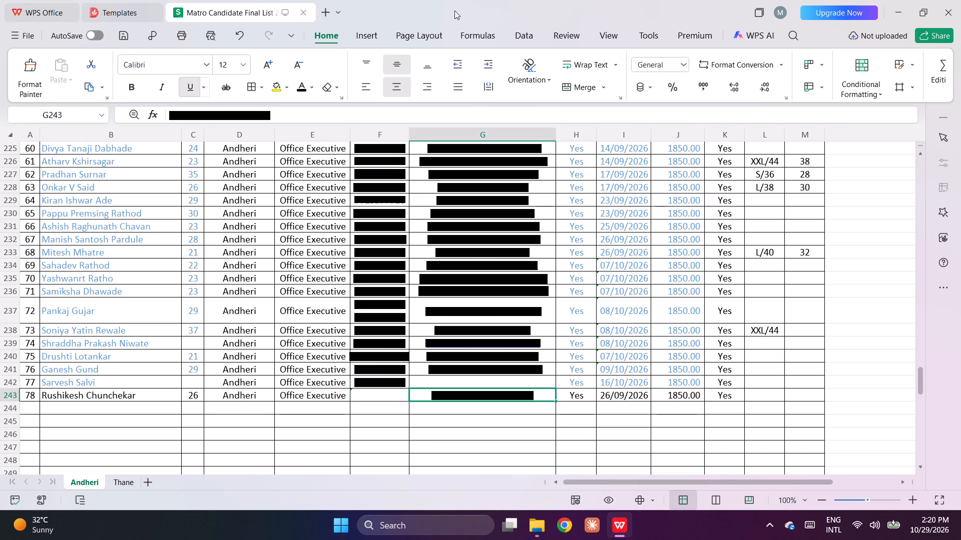
{"action": "key", "text": "Right"}
{"action": "key", "text": "Right"}
{"action": "key", "text": "Left"}
{"action": "key", "text": "Left"}
{"action": "key", "text": "Left"}
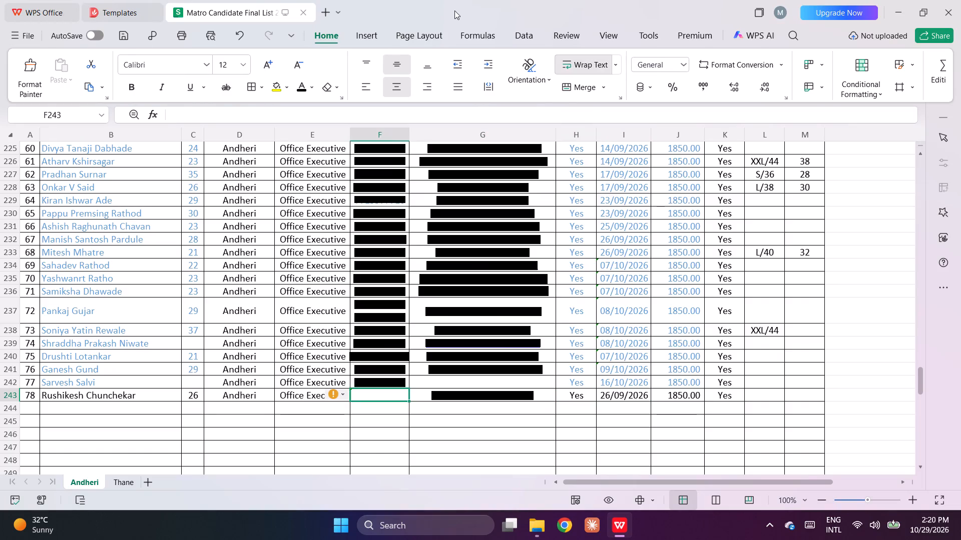
{"action": "key", "text": "Left"}
{"action": "key", "text": "Left"}
{"action": "key", "text": "Left"}
{"action": "key", "text": "Left"}
{"action": "key", "text": "Left"}
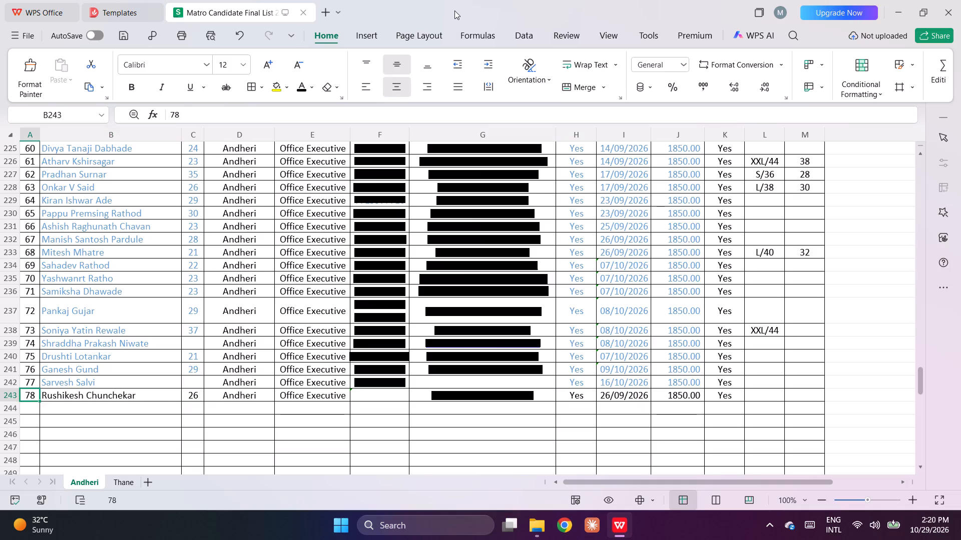
{"action": "key", "text": "Right"}
{"action": "key", "text": "Left"}
Review record 78 from Name through the Yes entry after the 1850.00 amount, along with the Age of record 77.
{"action": "key", "text": "Right"}
{"action": "key", "text": "shift+Right"}
{"action": "key", "text": "shift+Right"}
{"action": "key", "text": "shift+Right"}
{"action": "key", "text": "shift+Right"}
{"action": "key", "text": "shift+Right"}
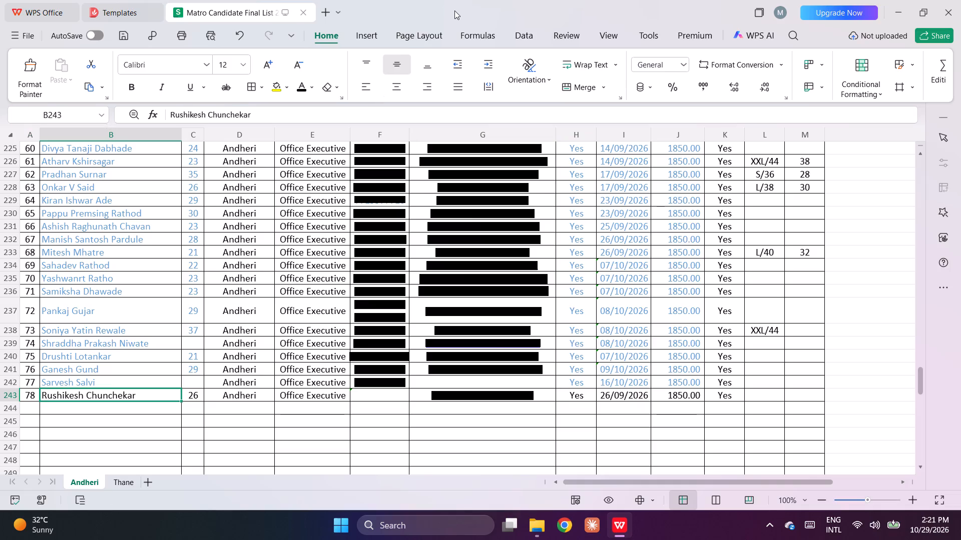
{"action": "key", "text": "shift+Right"}
{"action": "key", "text": "shift+Right"}
{"action": "key", "text": "shift+Right"}
{"action": "key", "text": "shift+Right"}
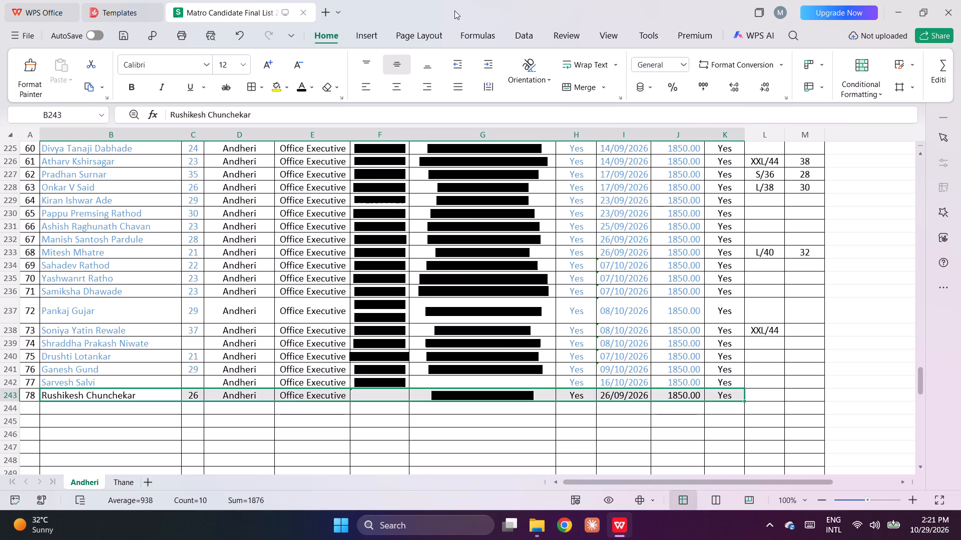
{"action": "key", "text": "Right"}
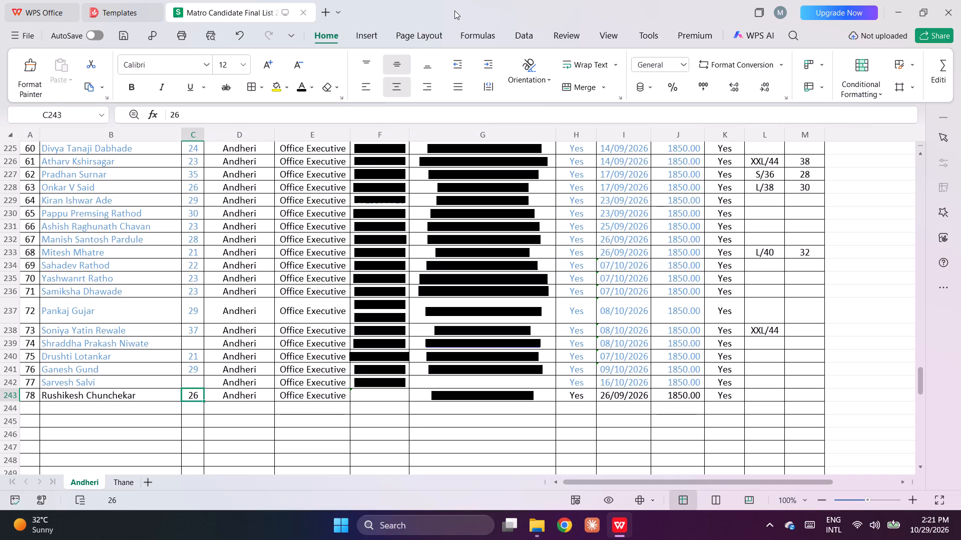
{"action": "key", "text": "Right"}
{"action": "key", "text": "Right"}
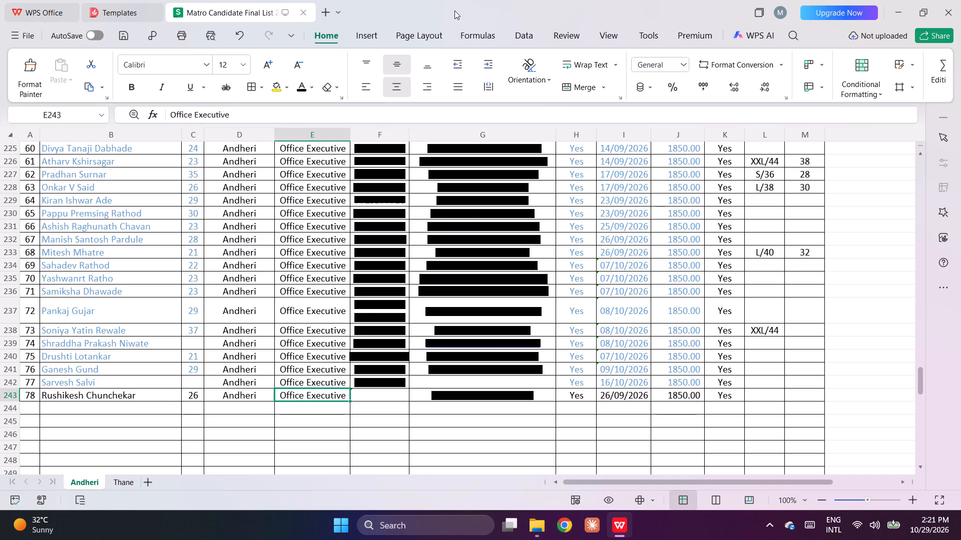
{"action": "key", "text": "Left"}
{"action": "key", "text": "Left"}
{"action": "key", "text": "Up"}
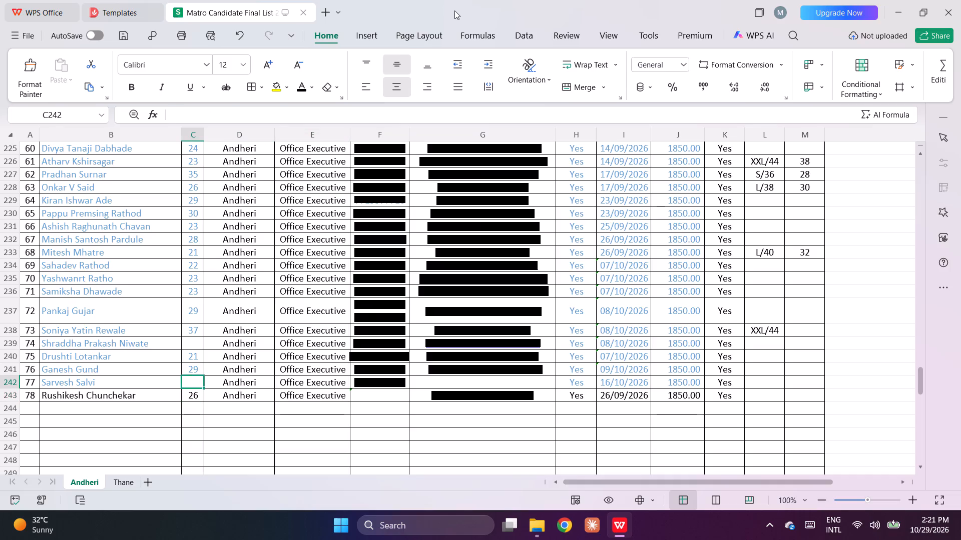
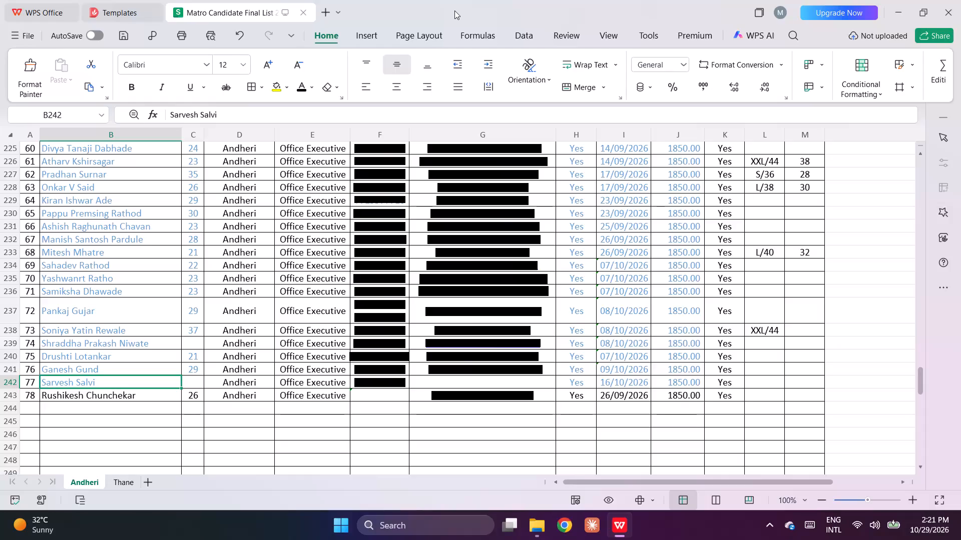
Enter 26 as the missing Age of Office Executive Andheri record 77.
{"action": "key", "text": "Right"}
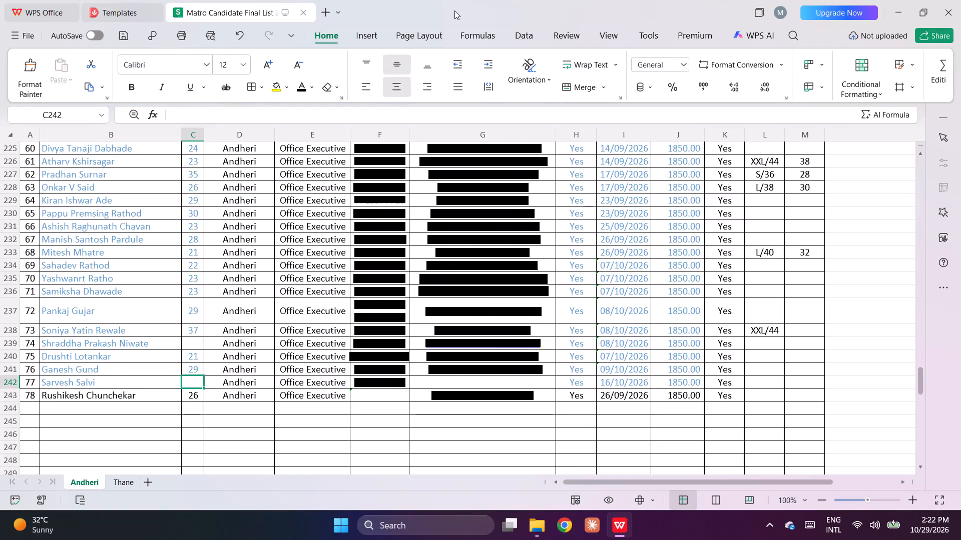
{"action": "key", "text": "2"}
{"action": "key", "text": "6"}
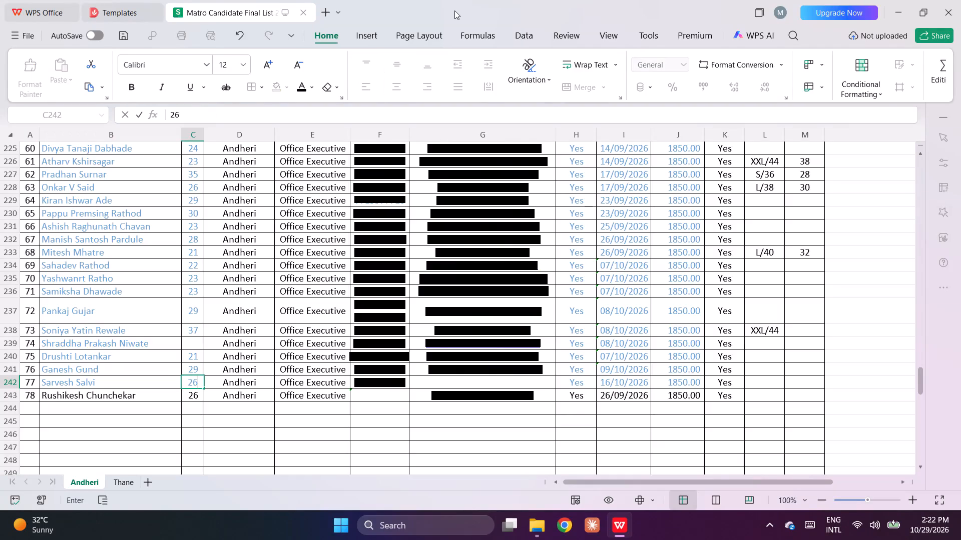
{"action": "key", "text": "Right"}
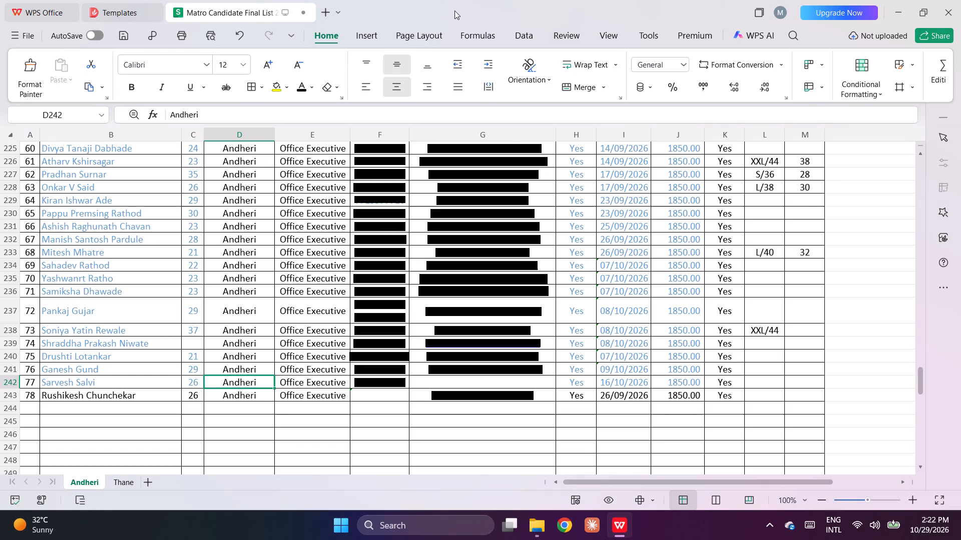
{"action": "key", "text": "Right"}
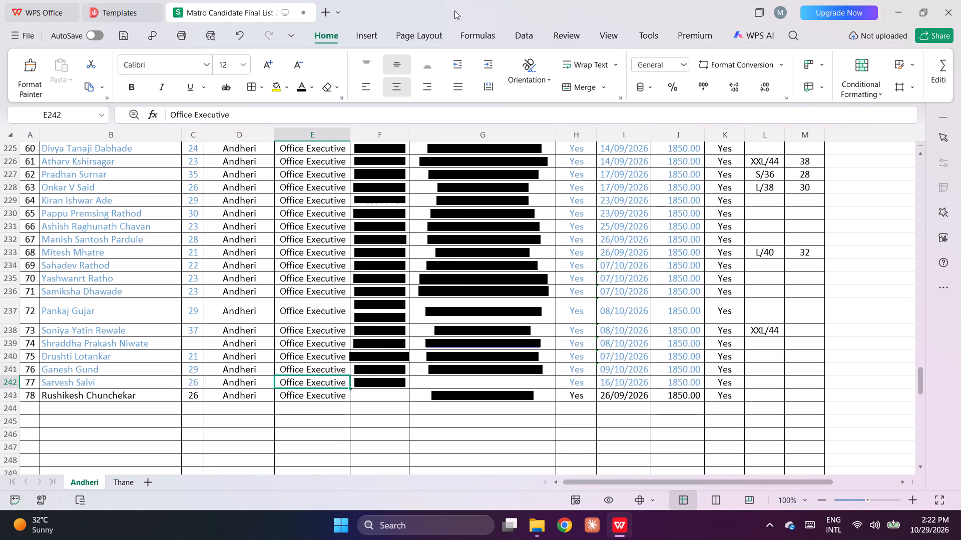
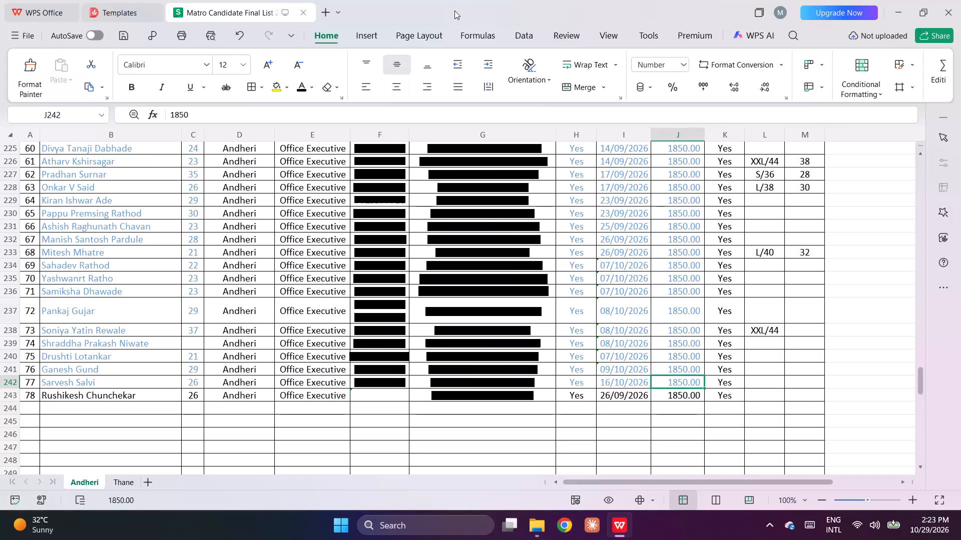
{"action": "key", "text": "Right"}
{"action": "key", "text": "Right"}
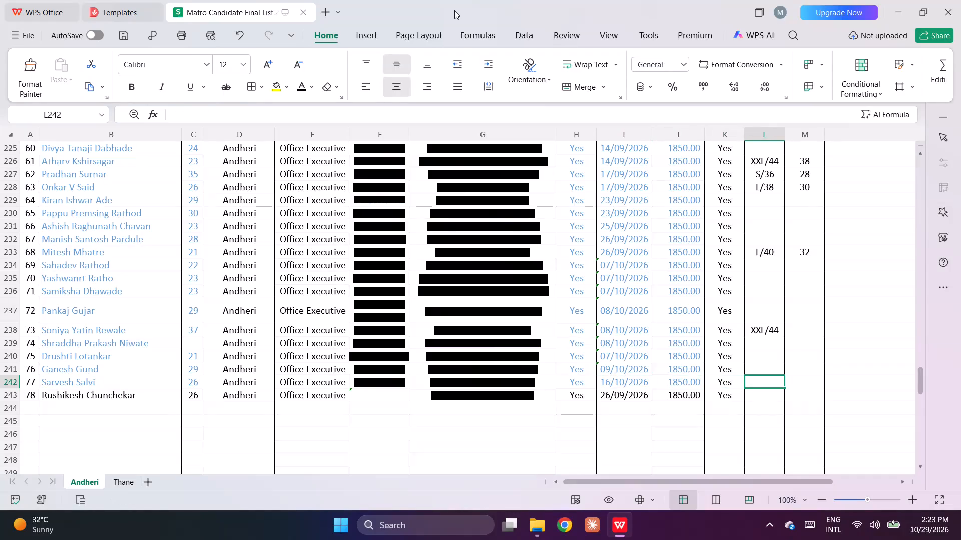
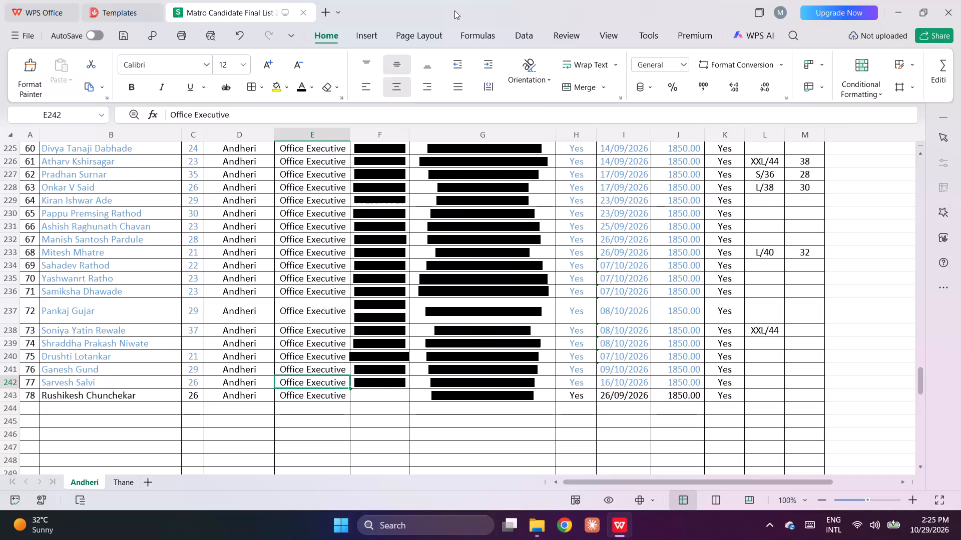
Review the Office Executive records upward from 77 to 63, including record 64's details through to its size entry in column L.
{"action": "key", "text": "Up"}
{"action": "key", "text": "Up"}
{"action": "key", "text": "Up"}
{"action": "key", "text": "Up"}
{"action": "key", "text": "Up"}
{"action": "key", "text": "Up"}
{"action": "key", "text": "Up"}
{"action": "key", "text": "Up"}
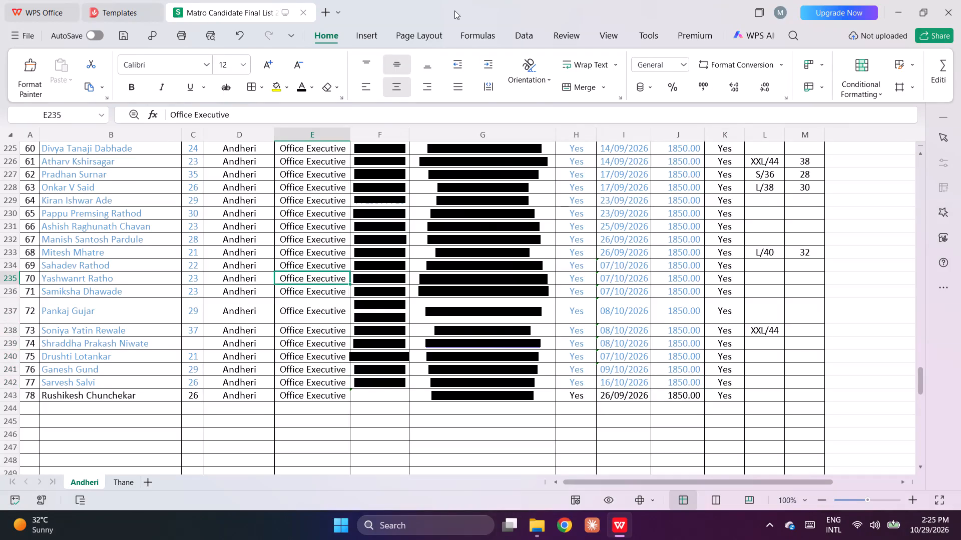
{"action": "key", "text": "Up"}
{"action": "key", "text": "Up"}
{"action": "key", "text": "Up"}
{"action": "key", "text": "Up"}
{"action": "key", "text": "Up"}
{"action": "key", "text": "Up"}
{"action": "key", "text": "Left"}
{"action": "key", "text": "Left"}
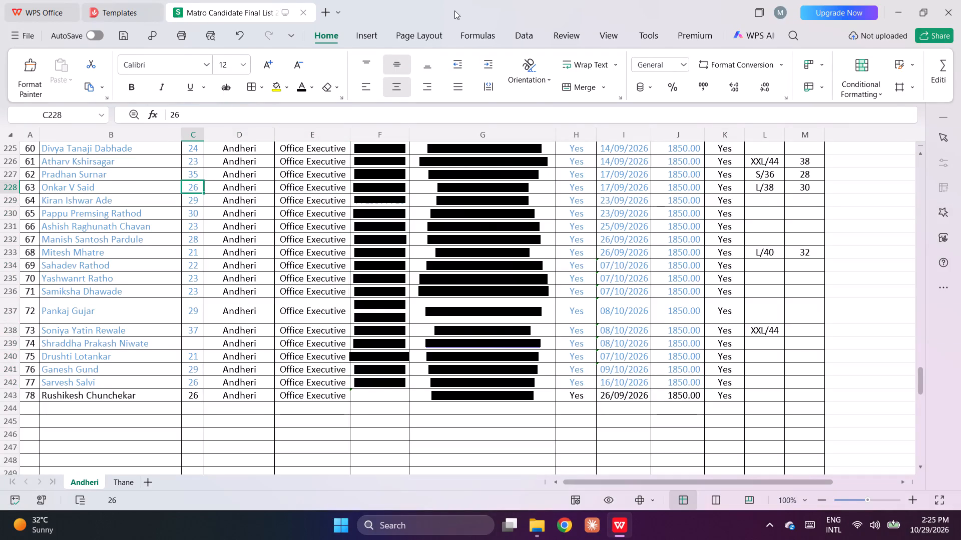
{"action": "key", "text": "Down"}
{"action": "key", "text": "Left"}
{"action": "key", "text": "Right"}
{"action": "key", "text": "Right"}
{"action": "key", "text": "Right"}
{"action": "key", "text": "Right"}
{"action": "key", "text": "Right"}
{"action": "key", "text": "Right"}
{"action": "key", "text": "Right"}
{"action": "key", "text": "Right"}
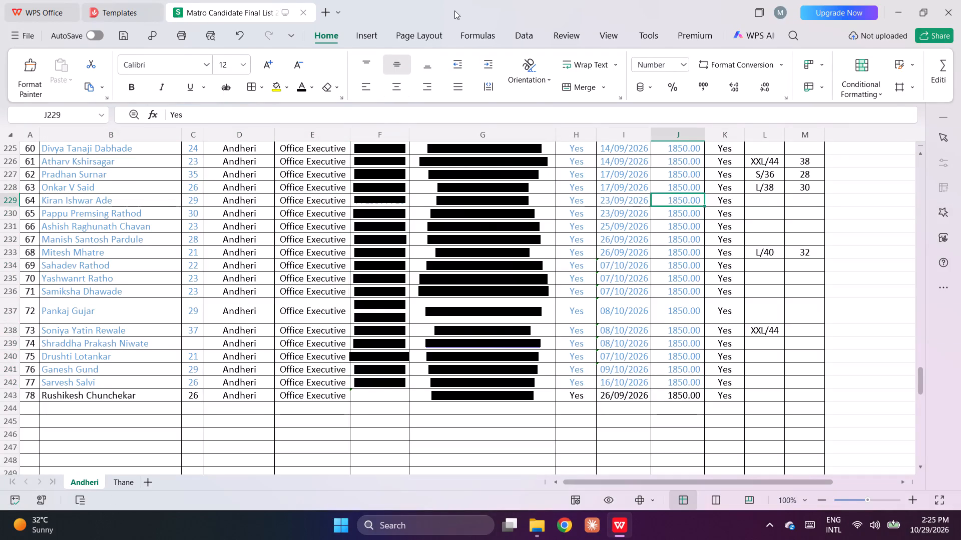
{"action": "key", "text": "Right"}
{"action": "key", "text": "Right"}
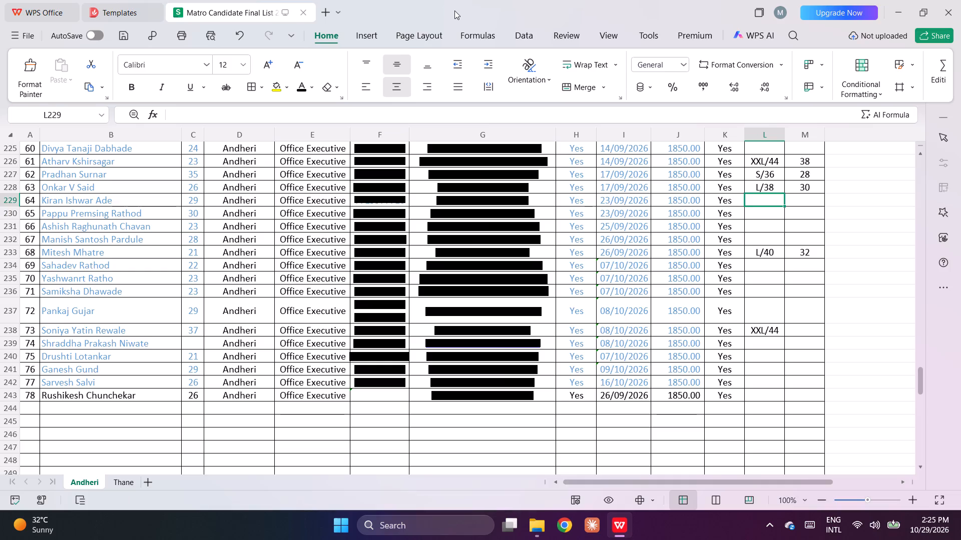
Check the column L size entries from record 64 down to record 78 for missing values.
{"action": "key", "text": "Down"}
{"action": "key", "text": "Down"}
{"action": "key", "text": "Down"}
{"action": "key", "text": "Down"}
{"action": "key", "text": "Down"}
{"action": "key", "text": "Down"}
{"action": "key", "text": "Down"}
{"action": "key", "text": "Down"}
{"action": "key", "text": "Down"}
{"action": "key", "text": "Down"}
{"action": "key", "text": "Down"}
{"action": "key", "text": "Down"}
{"action": "key", "text": "Down"}
{"action": "key", "text": "Down"}
{"action": "key", "text": "Down"}
{"action": "key", "text": "Down"}
{"action": "key", "text": "Down"}
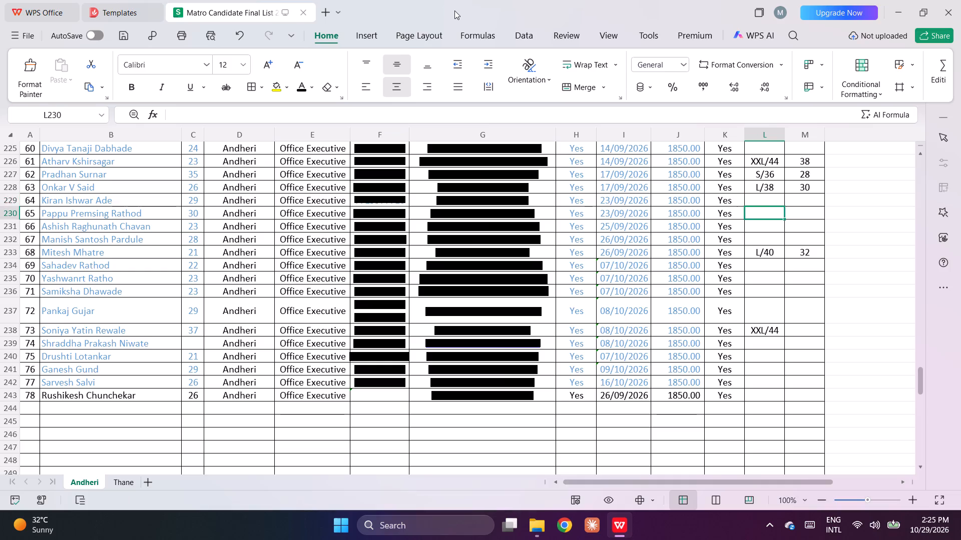
{"action": "key", "text": "Up"}
{"action": "key", "text": "Up"}
{"action": "key", "text": "Up"}
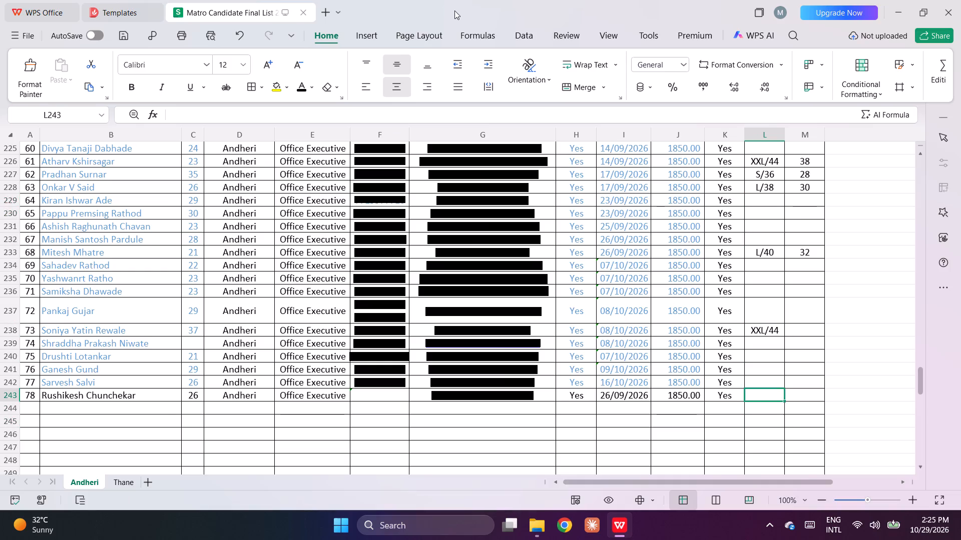
For record 76, enter size XL/42 in column L and 34 in column M.
{"action": "key", "text": "Left"}
{"action": "key", "text": "Left"}
{"action": "key", "text": "Left"}
{"action": "key", "text": "Left"}
{"action": "key", "text": "Left"}
{"action": "key", "text": "Left"}
{"action": "key", "text": "Left"}
{"action": "key", "text": "Left"}
{"action": "key", "text": "Left"}
{"action": "key", "text": "Left"}
{"action": "key", "text": "Left"}
{"action": "key", "text": "Left"}
{"action": "key", "text": "Left"}
{"action": "key", "text": "Up"}
{"action": "key", "text": "Up"}
{"action": "key", "text": "Right"}
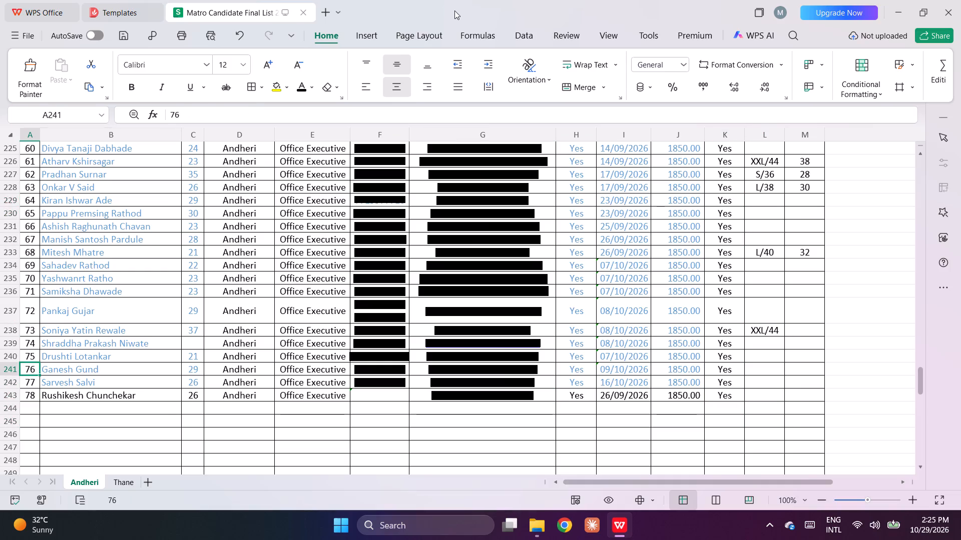
{"action": "key", "text": "Right"}
{"action": "key", "text": "Right"}
{"action": "key", "text": "Right"}
{"action": "key", "text": "Right"}
{"action": "key", "text": "Right"}
{"action": "key", "text": "Right"}
{"action": "key", "text": "Right"}
{"action": "key", "text": "Right"}
{"action": "key", "text": "Right"}
{"action": "key", "text": "Right"}
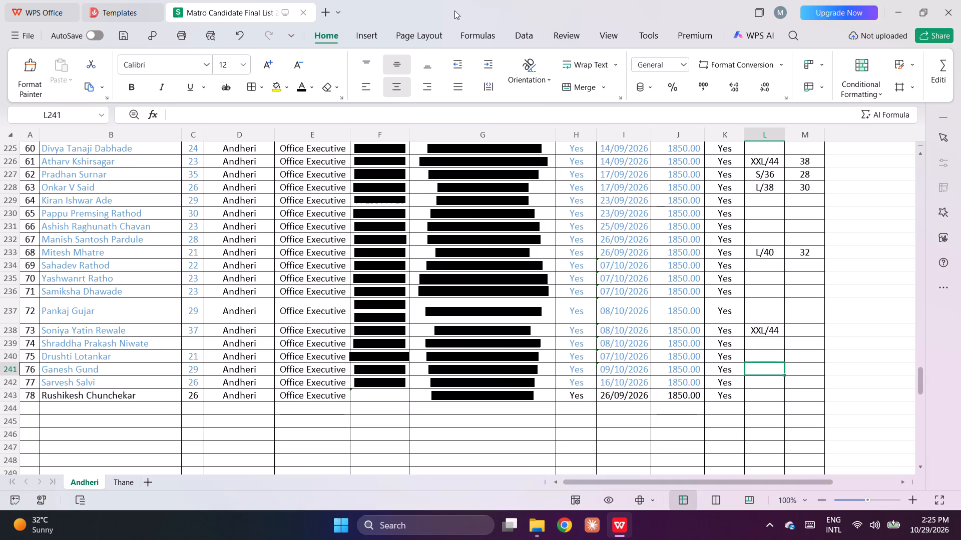
{"action": "type", "text": "xl"}
{"action": "key", "text": "Down"}
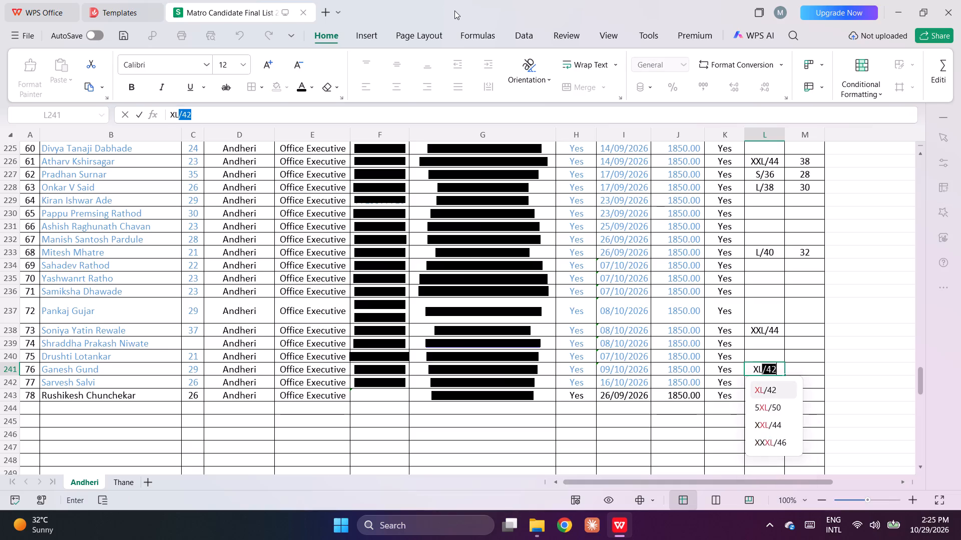
{"action": "key", "text": "Right"}
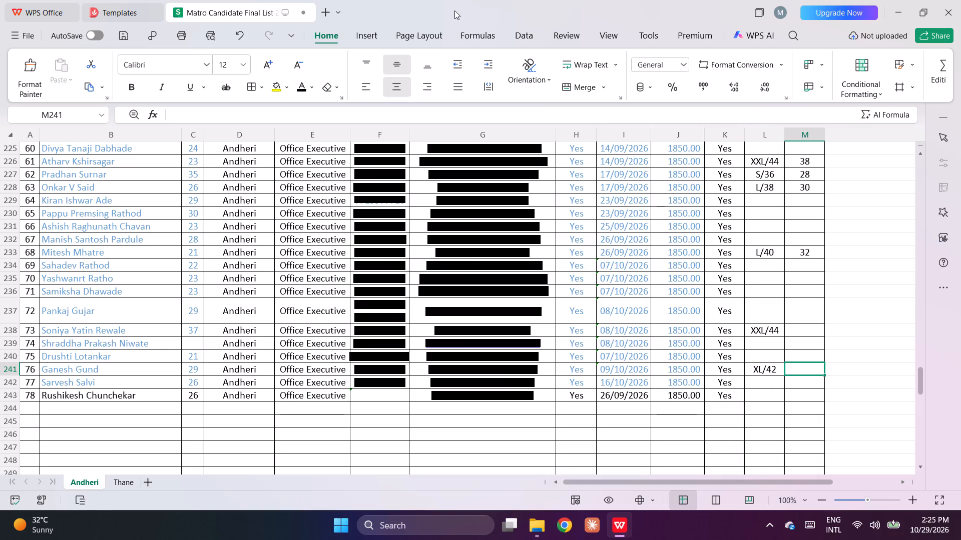
{"action": "type", "text": "34"}
{"action": "key", "text": "Return"}
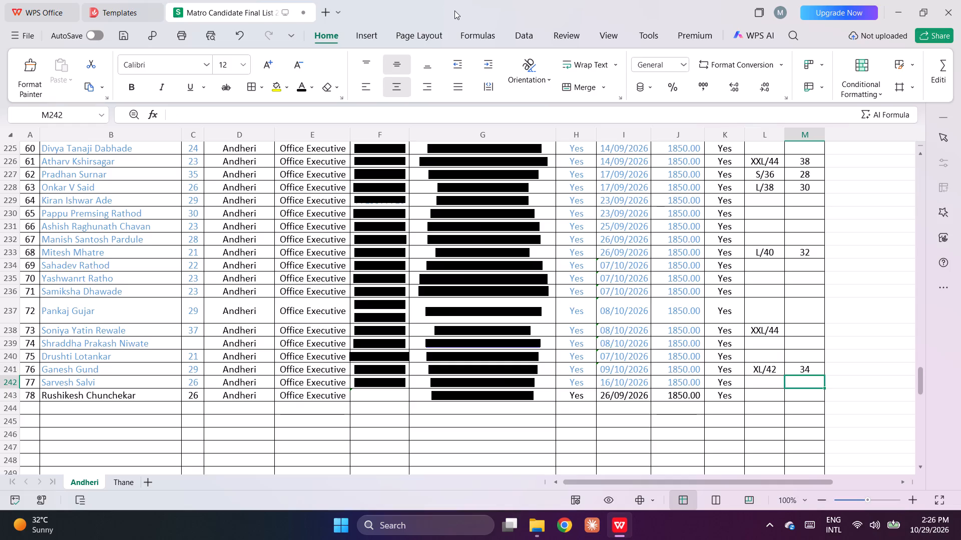
Examine the details of records 75 and 74, ending at record 74's size entry in column L.
{"action": "key", "text": "Left"}
{"action": "key", "text": "Left"}
{"action": "key", "text": "Left"}
{"action": "key", "text": "Up"}
{"action": "key", "text": "Up"}
{"action": "key", "text": "Left"}
{"action": "key", "text": "Left"}
{"action": "key", "text": "Left"}
{"action": "key", "text": "Left"}
{"action": "key", "text": "Left"}
{"action": "key", "text": "Left"}
{"action": "key", "text": "Left"}
{"action": "key", "text": "Left"}
{"action": "key", "text": "Left"}
{"action": "key", "text": "Left"}
{"action": "key", "text": "Left"}
{"action": "key", "text": "Left"}
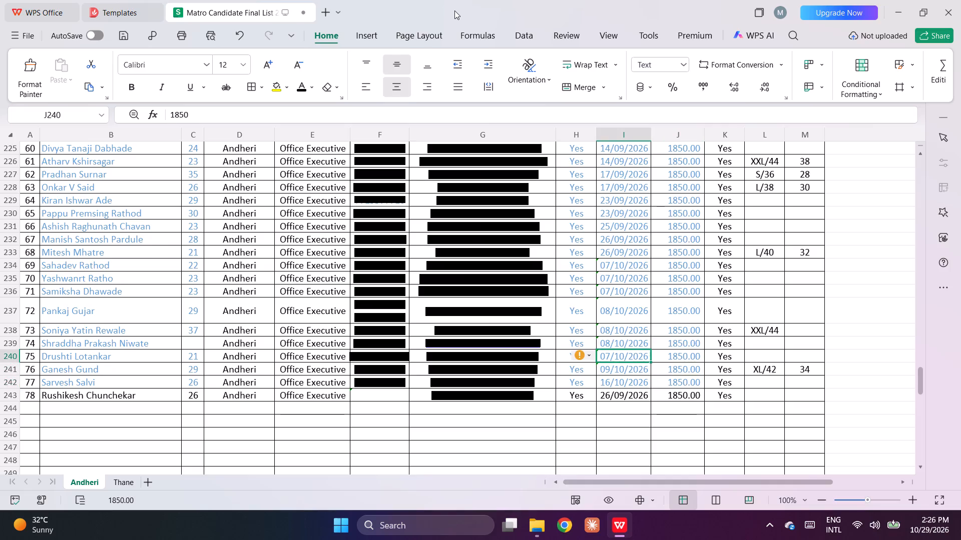
{"action": "key", "text": "Right"}
{"action": "key", "text": "Right"}
{"action": "key", "text": "Right"}
{"action": "key", "text": "Up"}
{"action": "key", "text": "Up"}
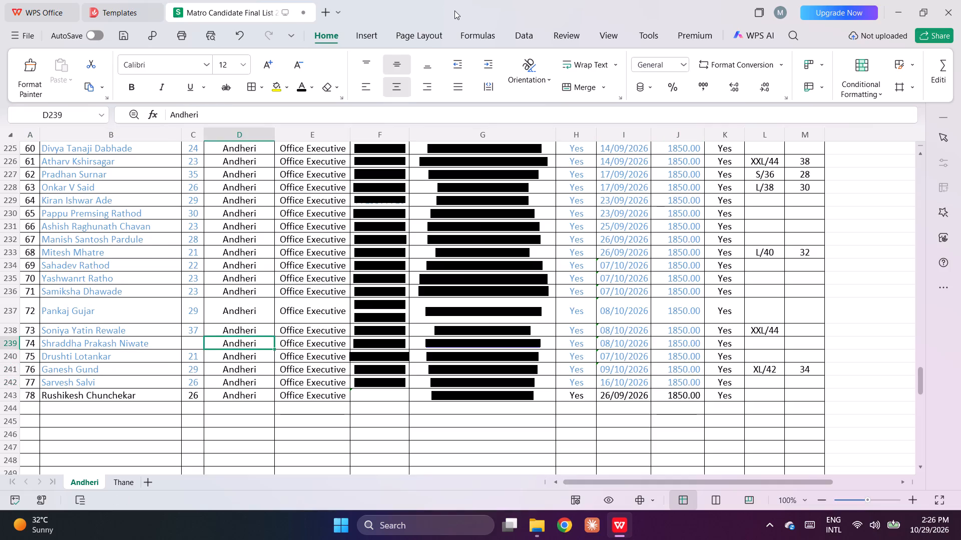
{"action": "key", "text": "Down"}
{"action": "key", "text": "Left"}
{"action": "key", "text": "Right"}
{"action": "key", "text": "Right"}
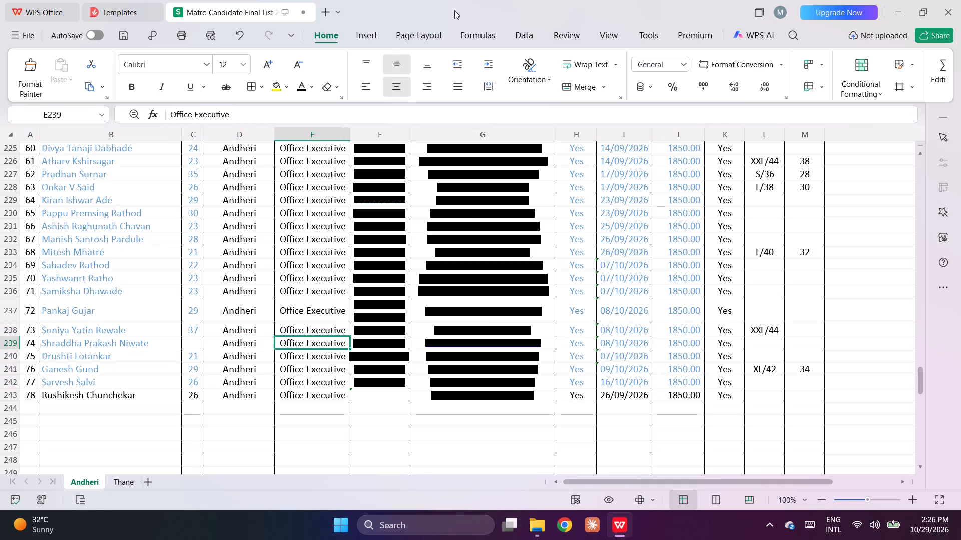
{"action": "key", "text": "Right"}
{"action": "key", "text": "Right"}
{"action": "key", "text": "Right"}
{"action": "key", "text": "Right"}
{"action": "key", "text": "Right"}
{"action": "key", "text": "Right"}
{"action": "key", "text": "Right"}
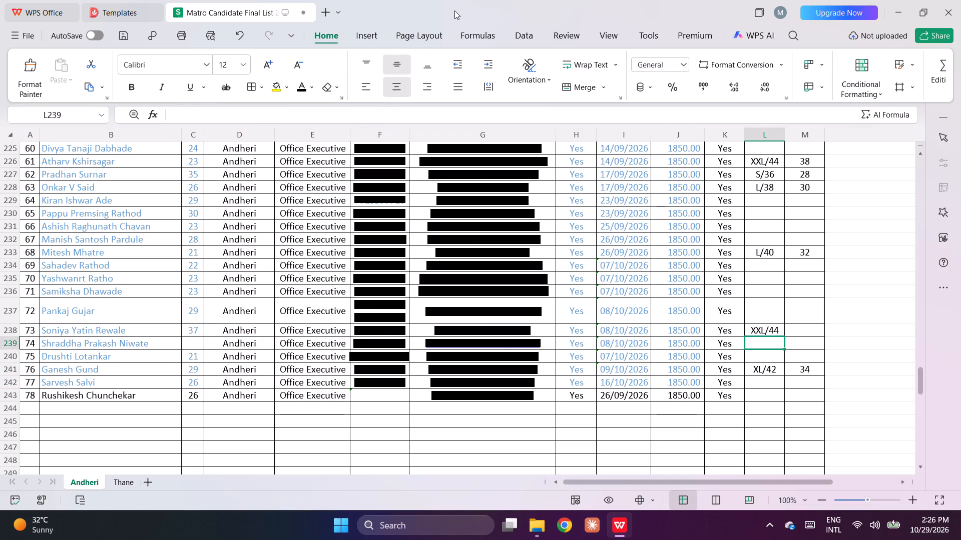
Save the candidate list workbook.
{"action": "key", "text": "ctrl+s"}
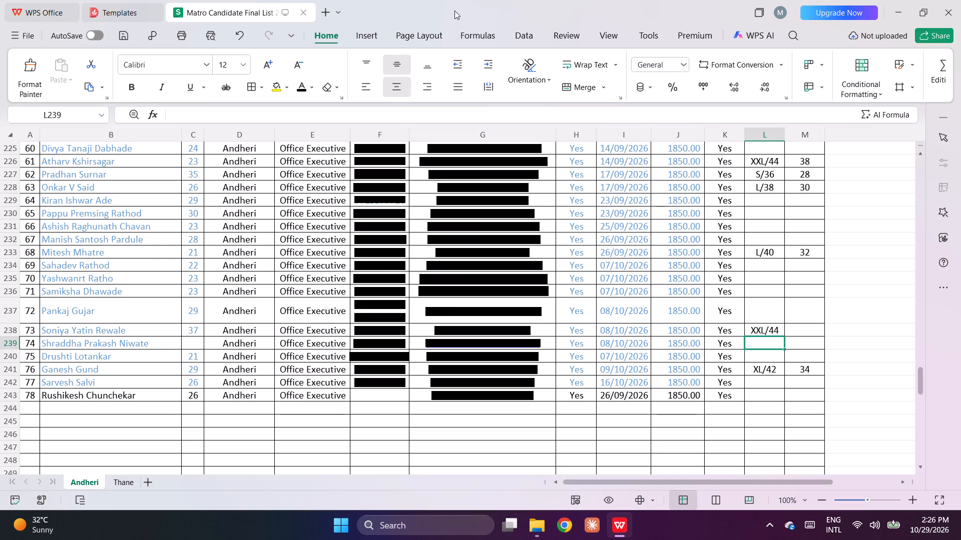